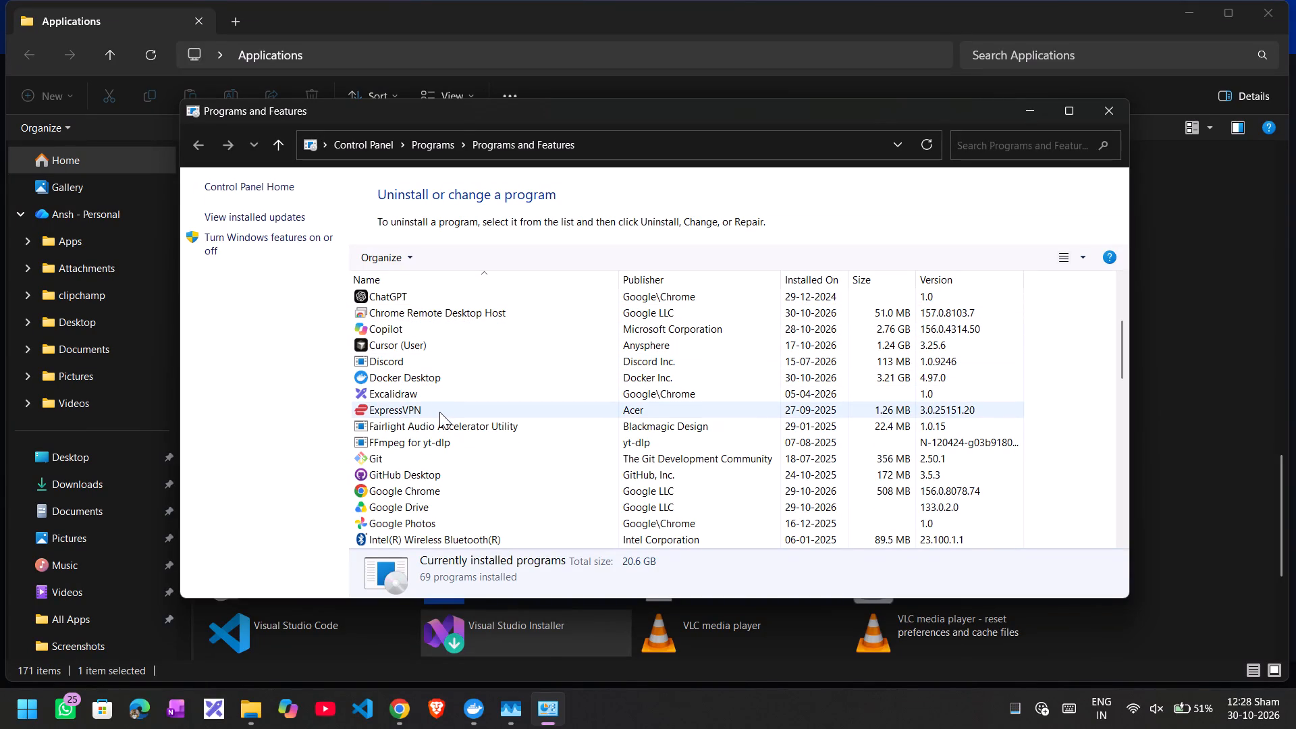
# Uninstall Logi Download Assistant and agree to remove its entry from the installed programs list.
pyautogui.scroll(-1, 439, 412)
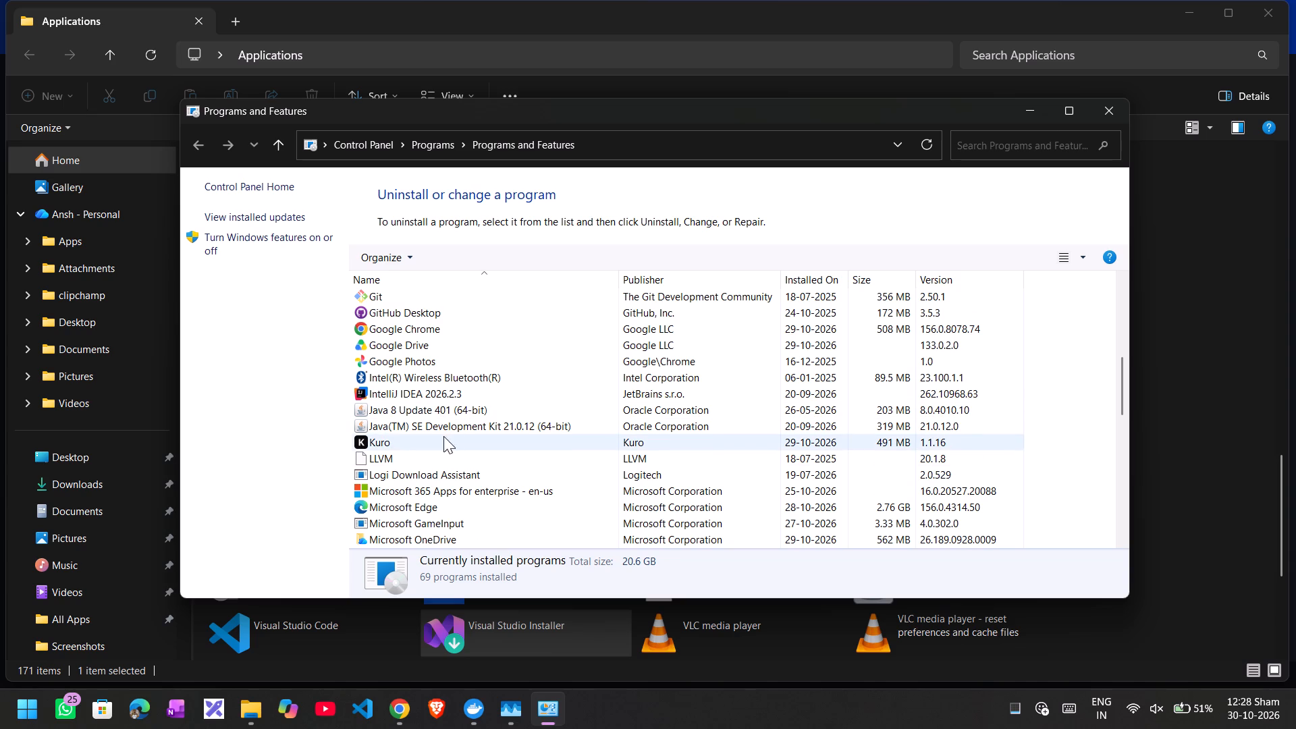
pyautogui.click(462, 474)
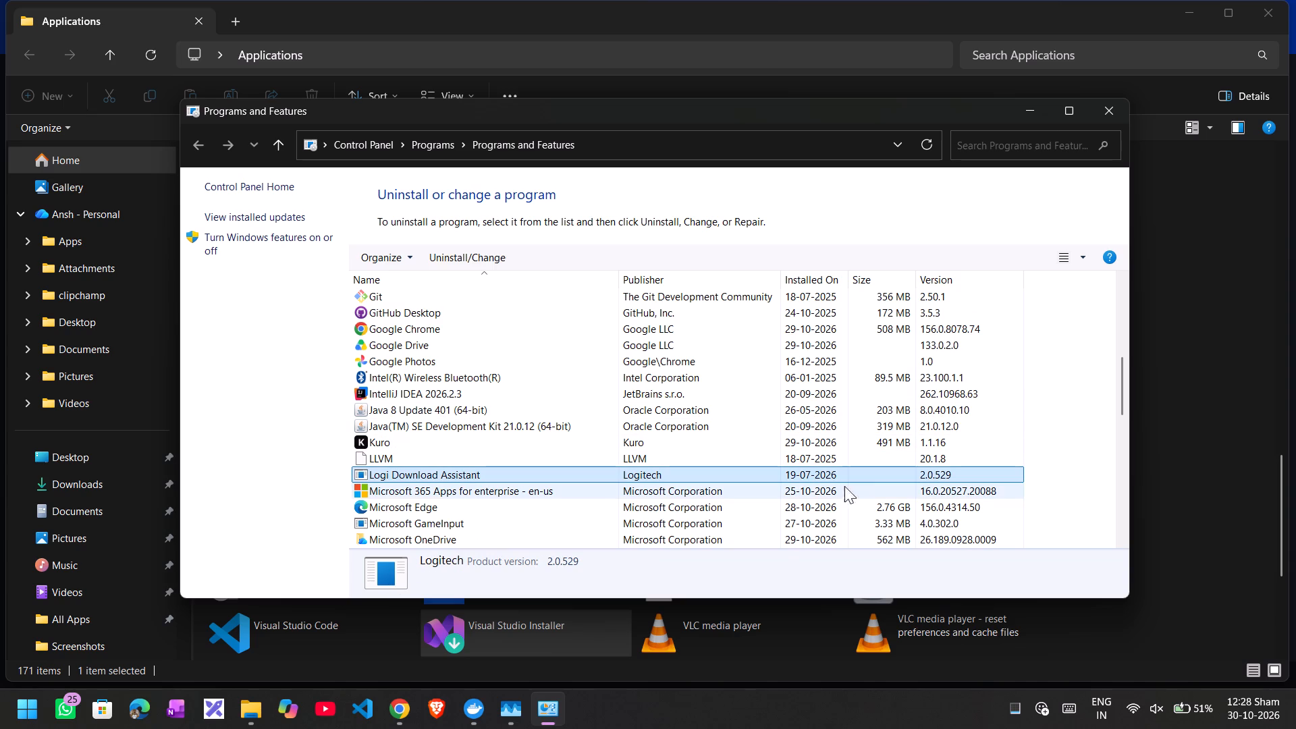
pyautogui.click(468, 265)
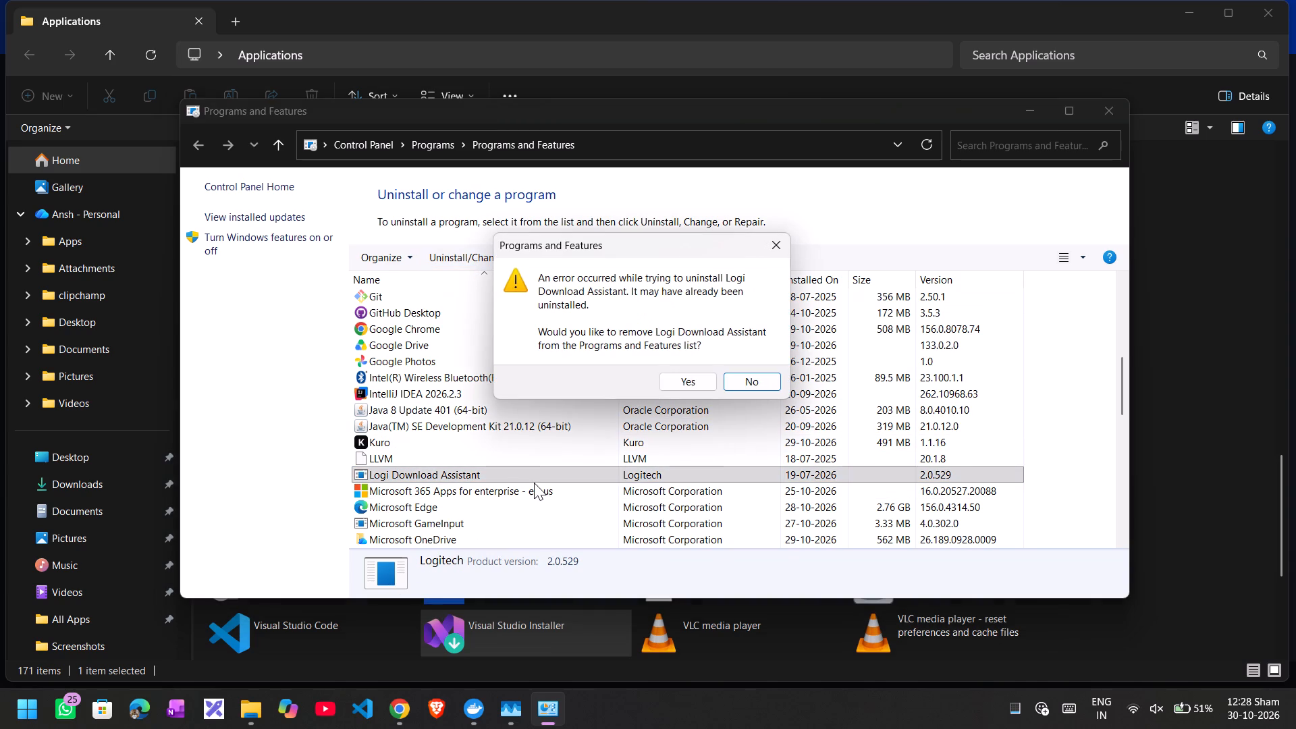
pyautogui.click(676, 381)
# Uninstall Ubisoft Connect from the installed programs list.
pyautogui.scroll(-1, 492, 473)
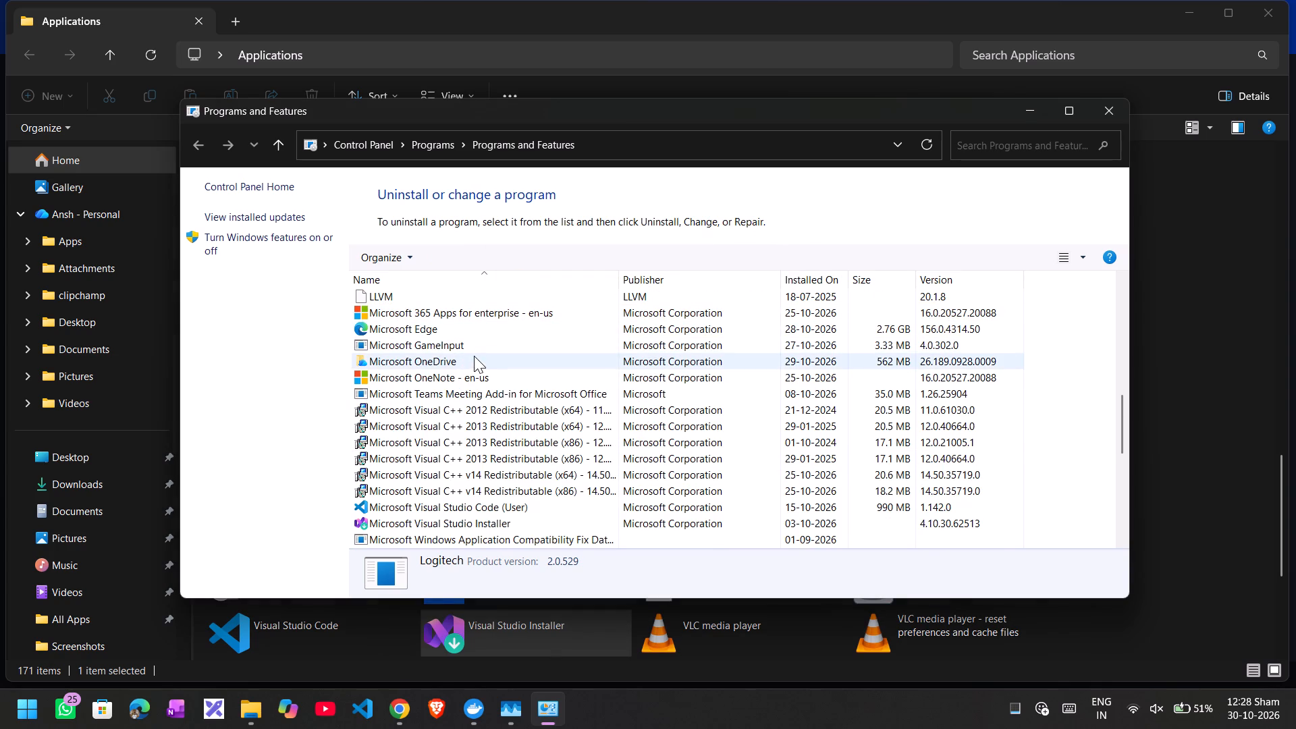
pyautogui.scroll(-1, 464, 376)
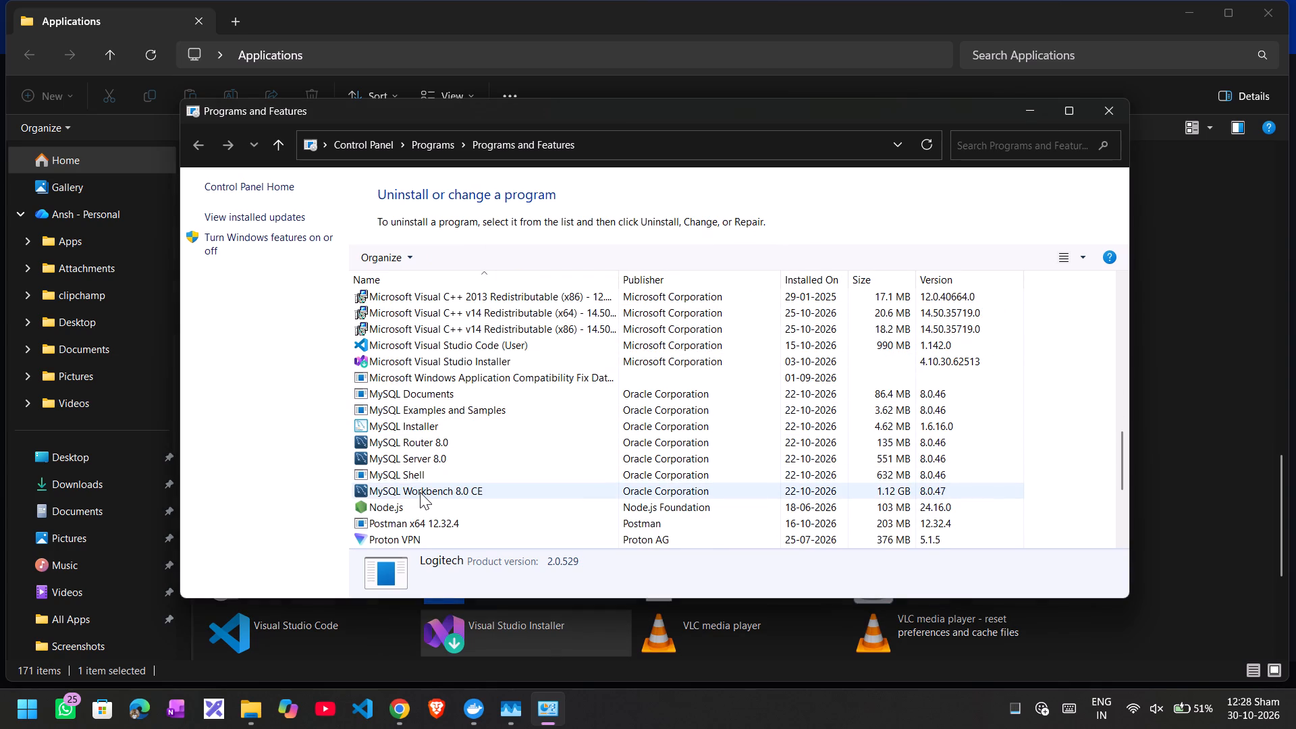
pyautogui.scroll(-1, 418, 492)
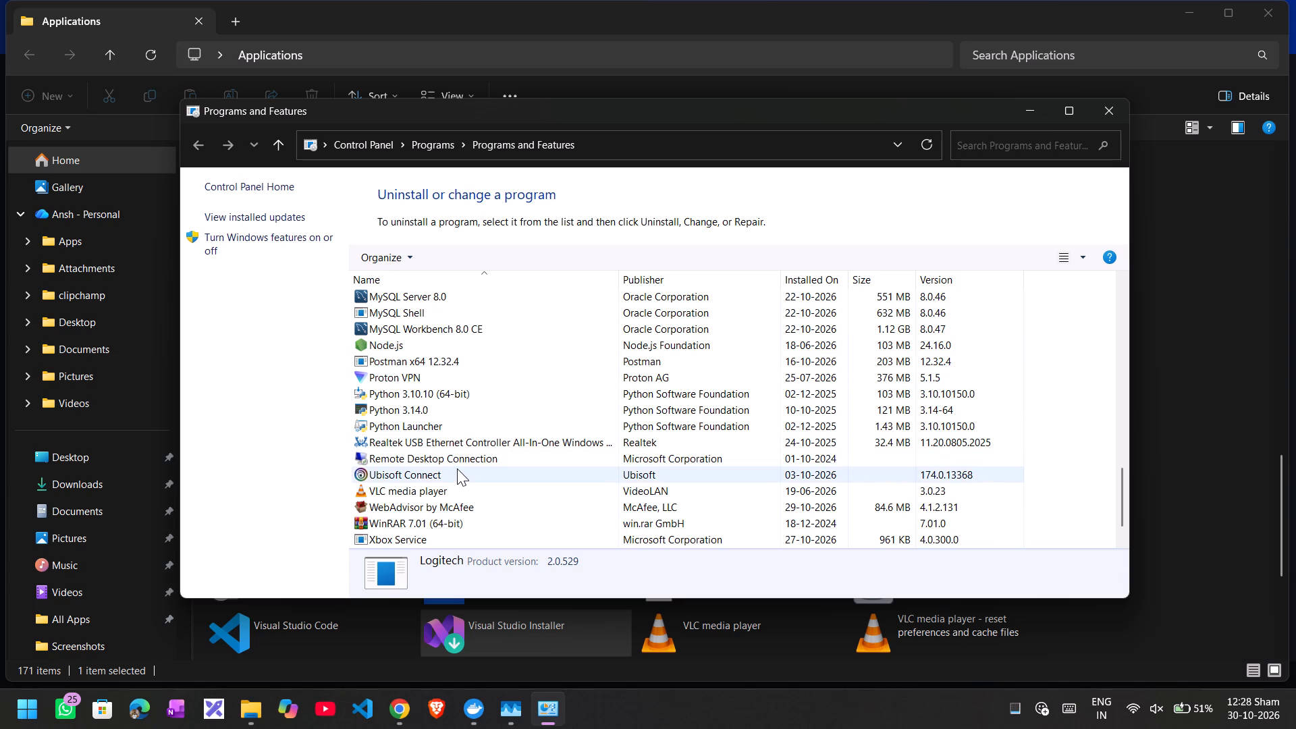
pyautogui.click(457, 468)
pyautogui.click(453, 252)
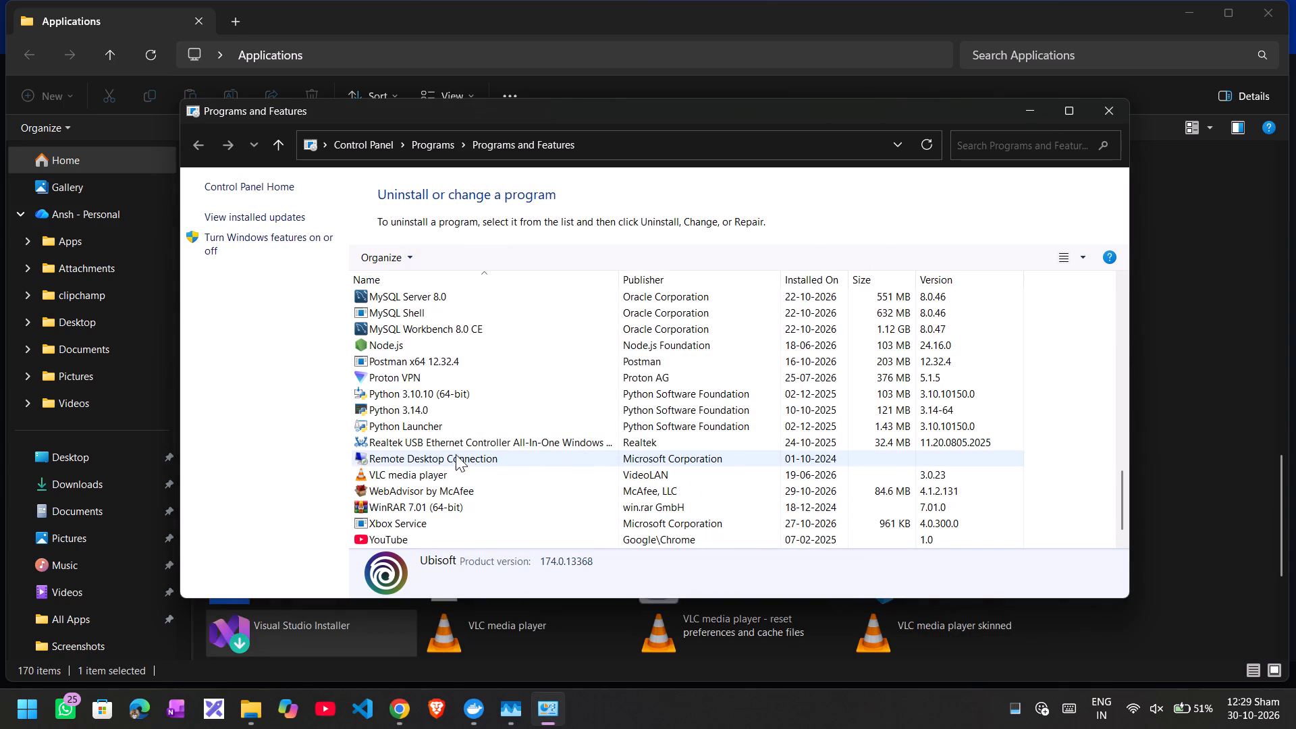
# Uninstall WebAdvisor by McAfee from the installed programs list.
pyautogui.scroll(-1, 435, 437)
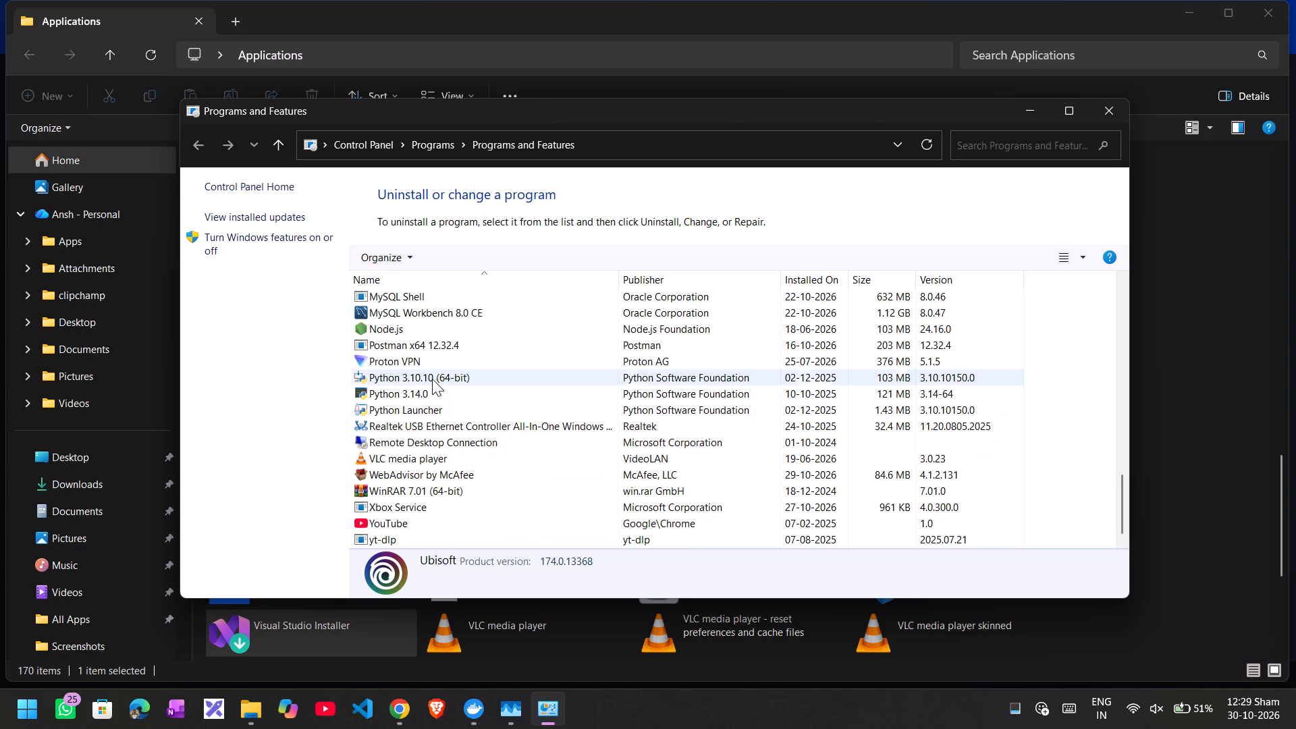
pyautogui.click(433, 470)
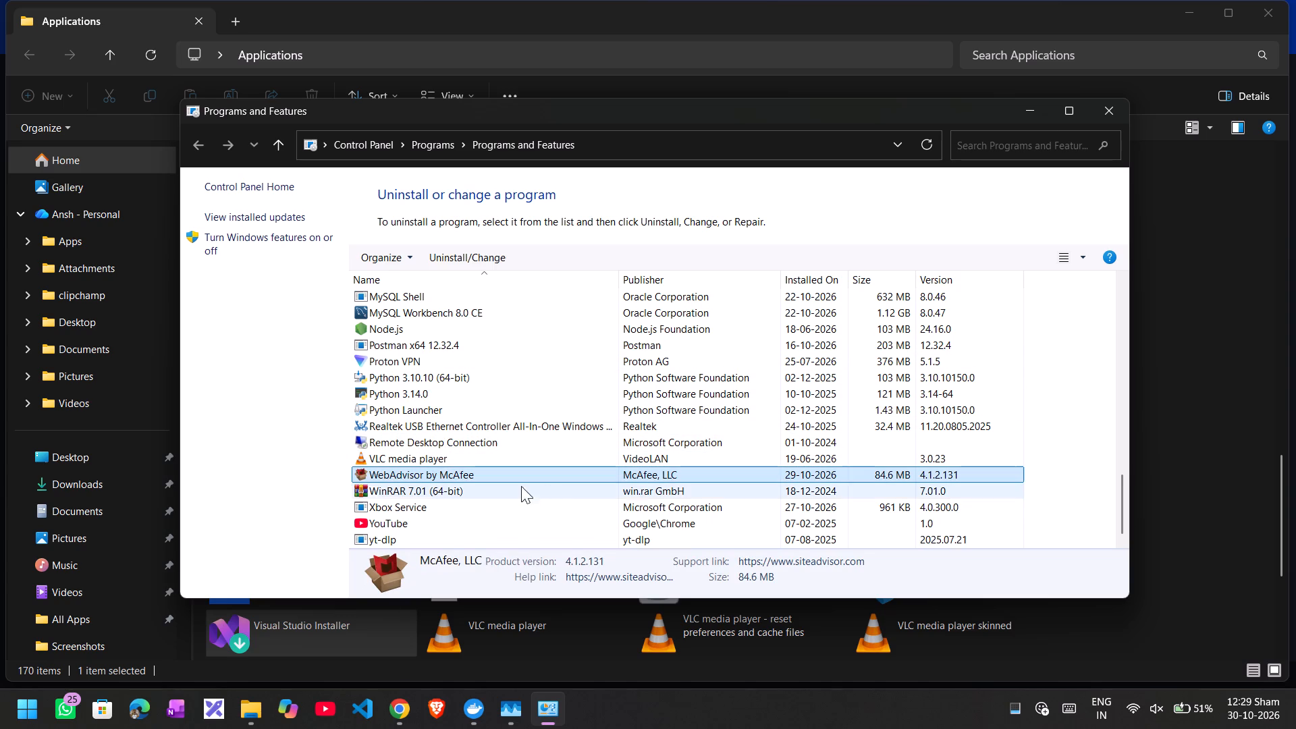
pyautogui.click(467, 253)
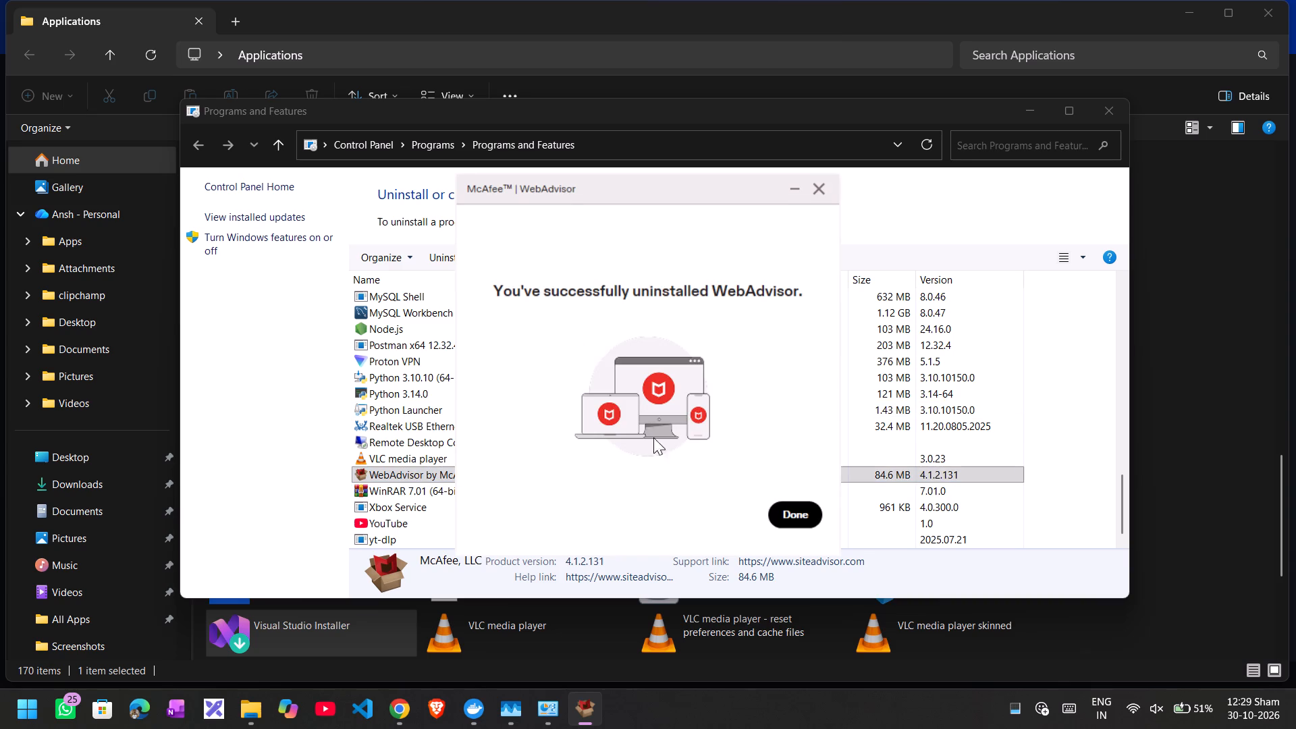
# Look through the remaining installed programs, sorting the list by size to examine the largest ones.
pyautogui.scroll(-1, 449, 497)
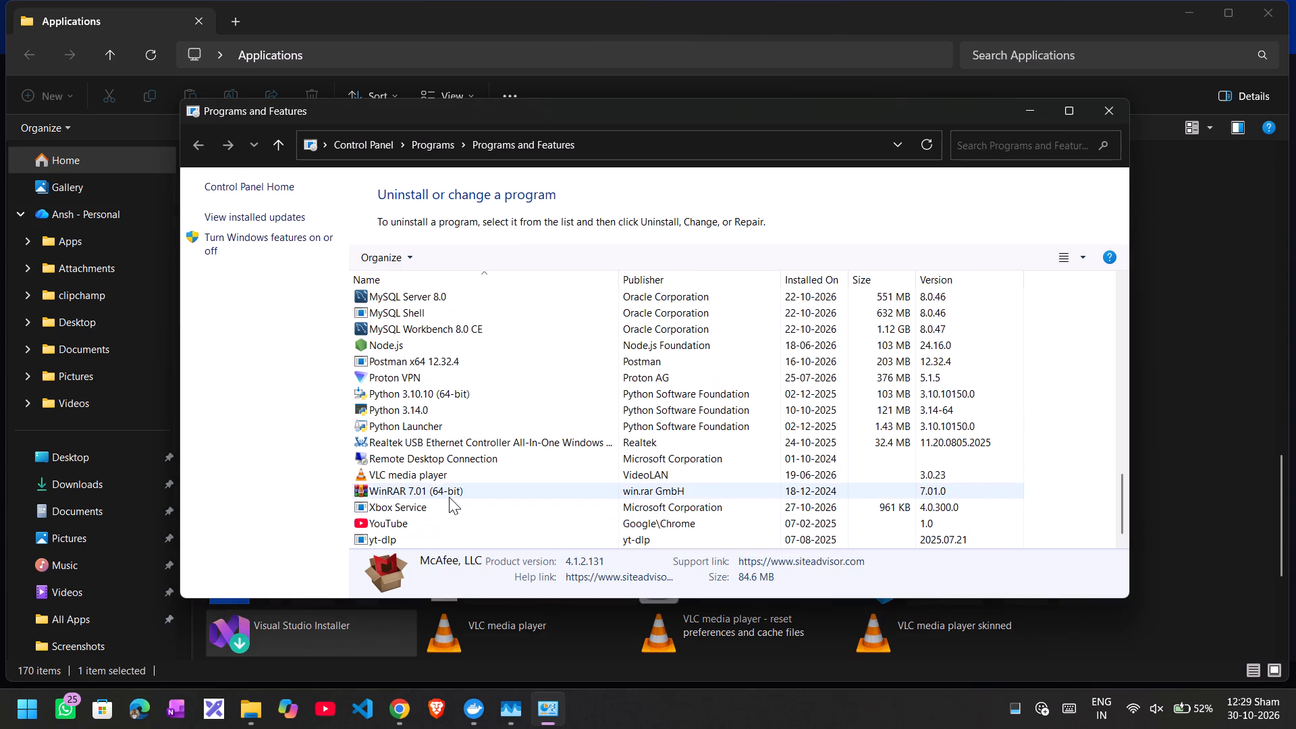
pyautogui.scroll(-3, 449, 497)
pyautogui.scroll(1, 441, 510)
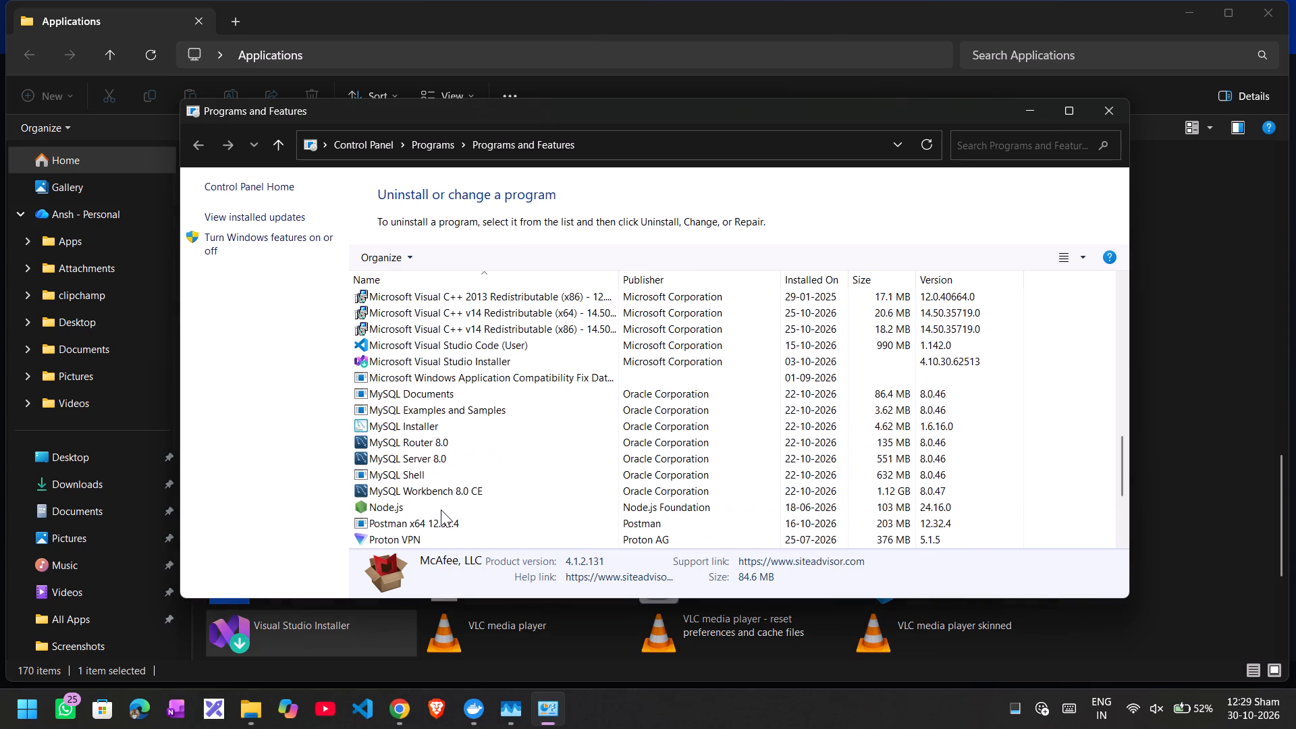
pyautogui.scroll(3, 441, 510)
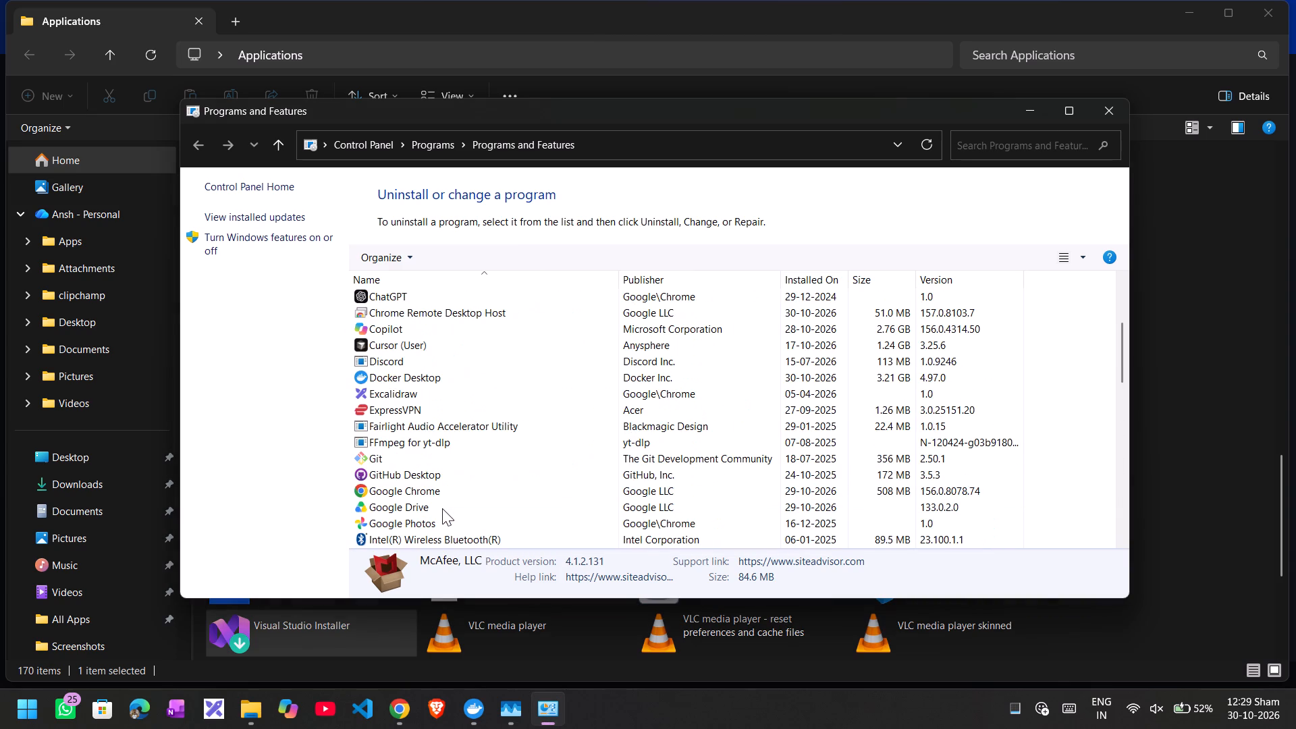
pyautogui.scroll(3, 442, 508)
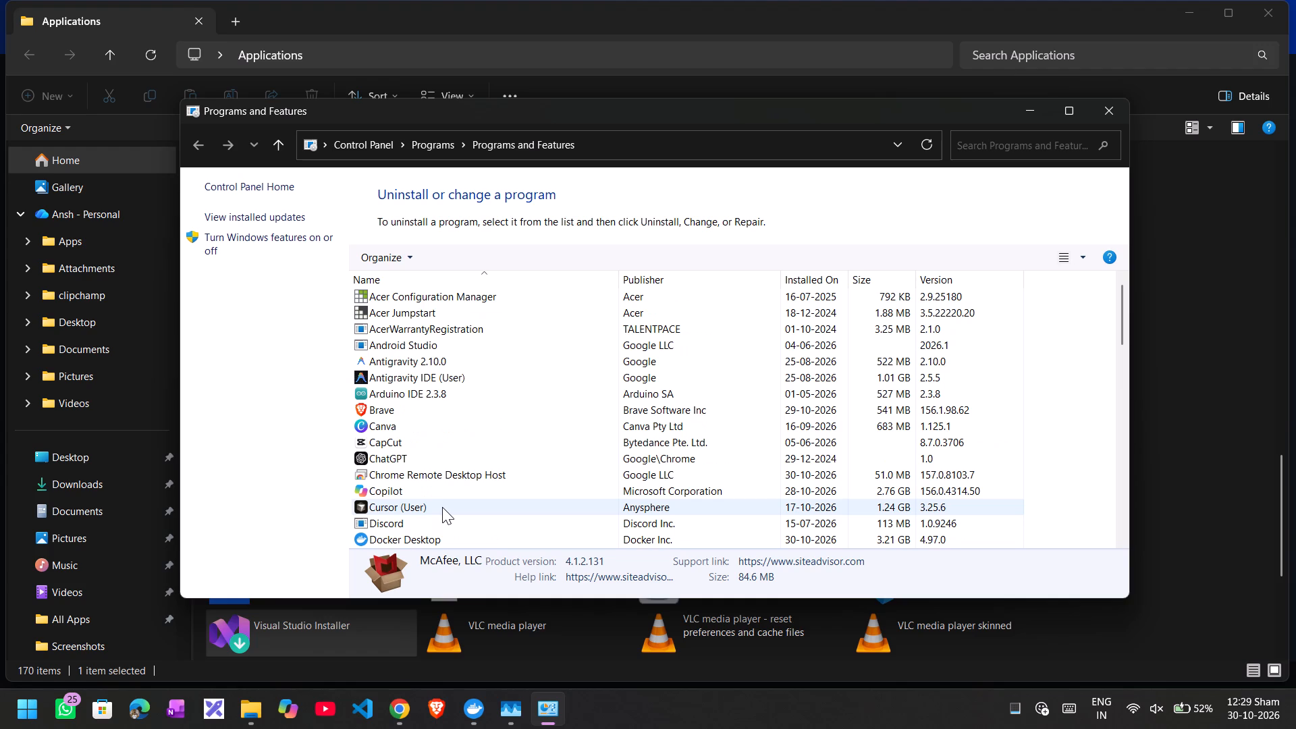
pyautogui.scroll(1, 442, 507)
pyautogui.click(853, 274)
pyautogui.click(863, 281)
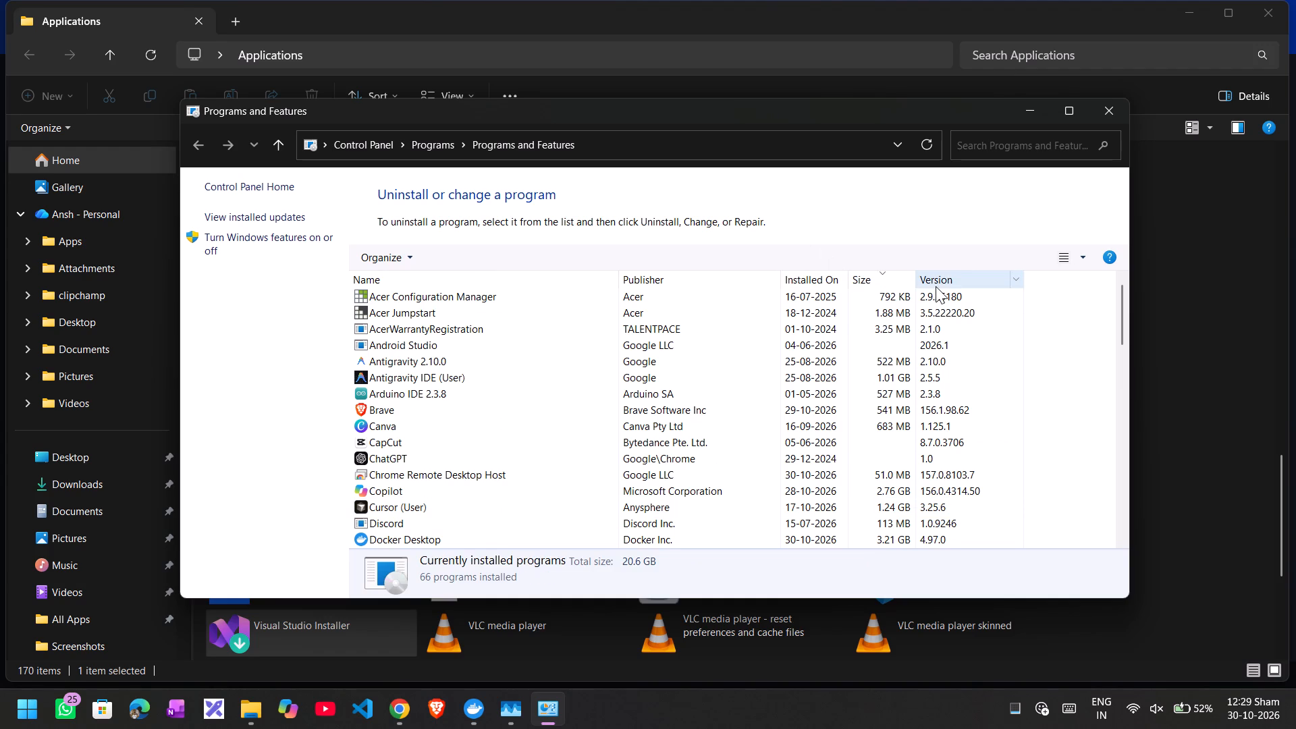
pyautogui.scroll(3, 805, 420)
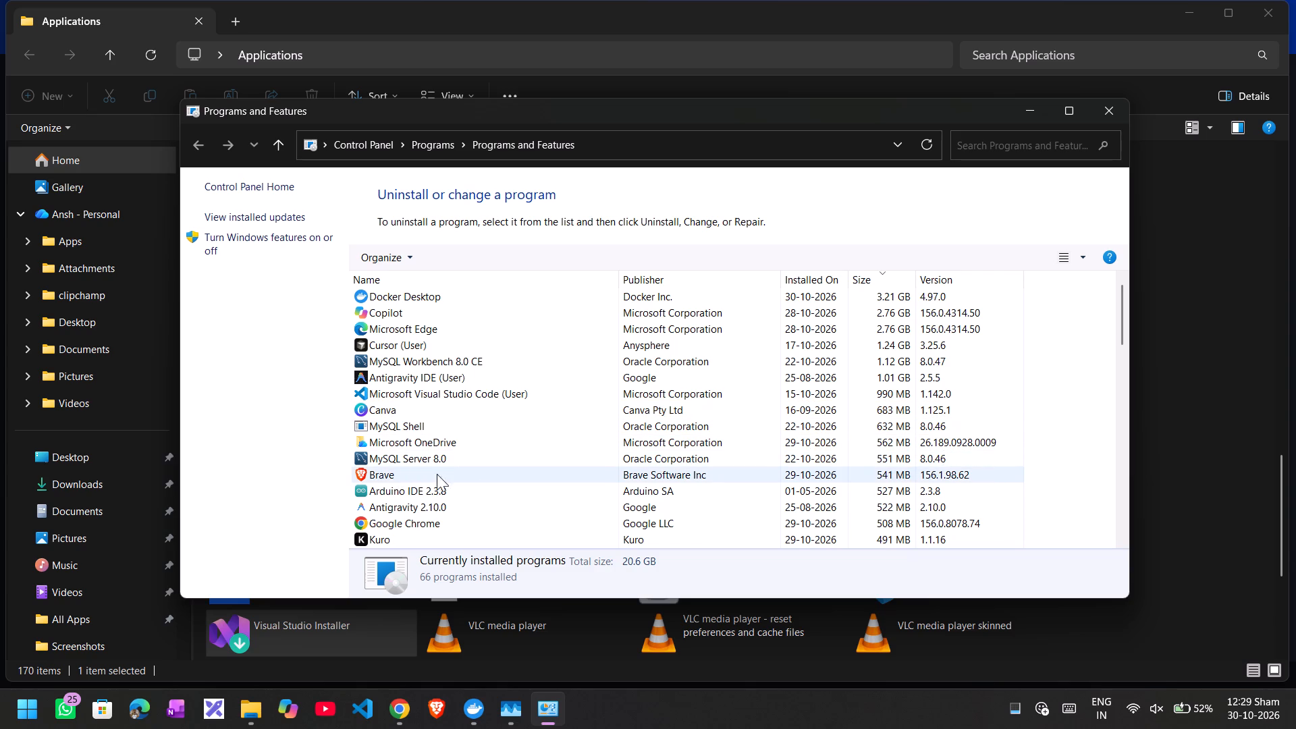
# Close the Programs and Features window and the Applications folder window.
pyautogui.click(1119, 112)
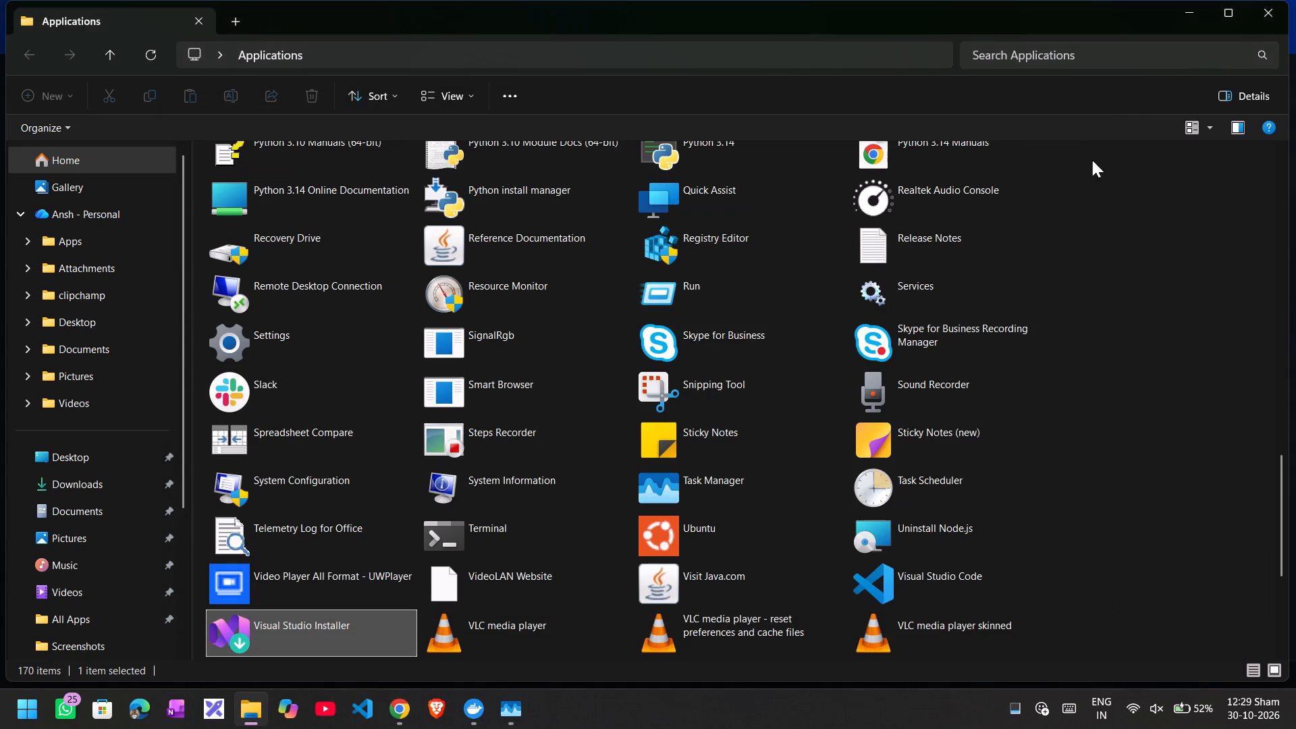
pyautogui.click(200, 19)
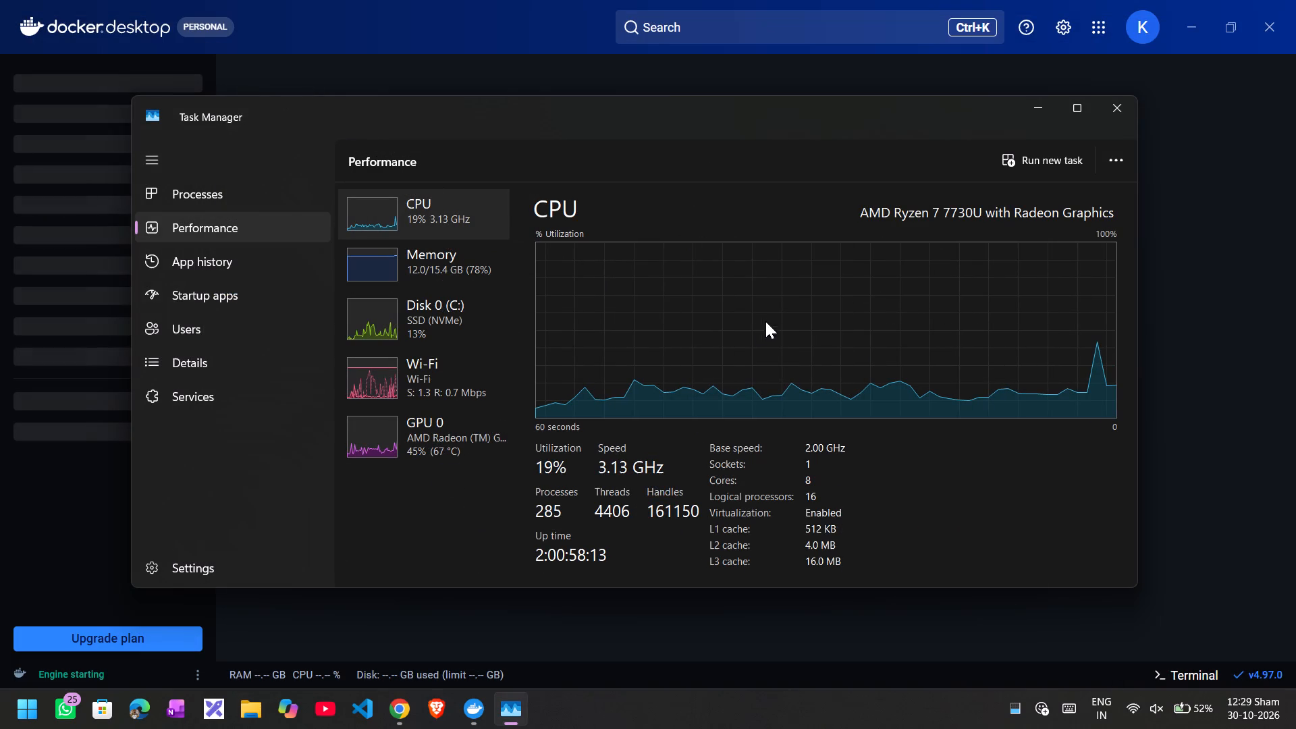
# Switch to Docker Desktop and check the Docker Engine's startup progress.
pyautogui.click(472, 715)
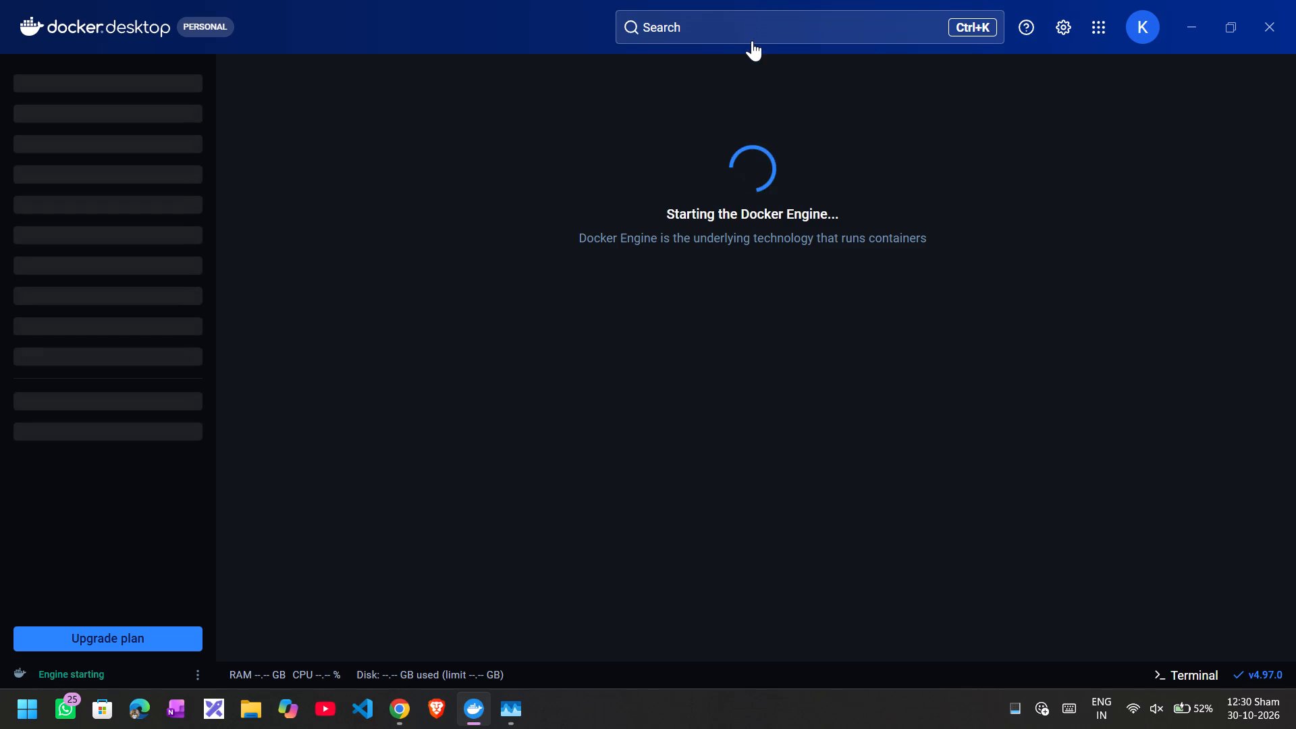
pyautogui.click(491, 695)
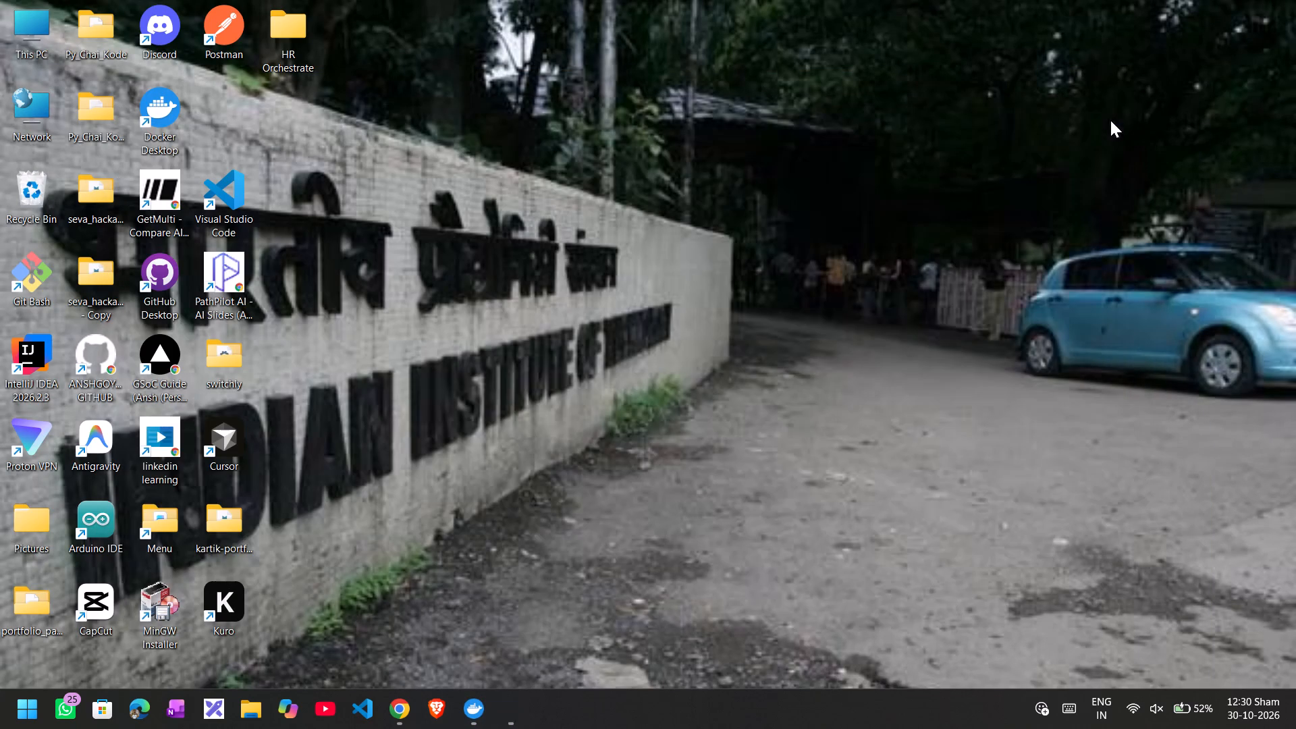
pyautogui.click(473, 696)
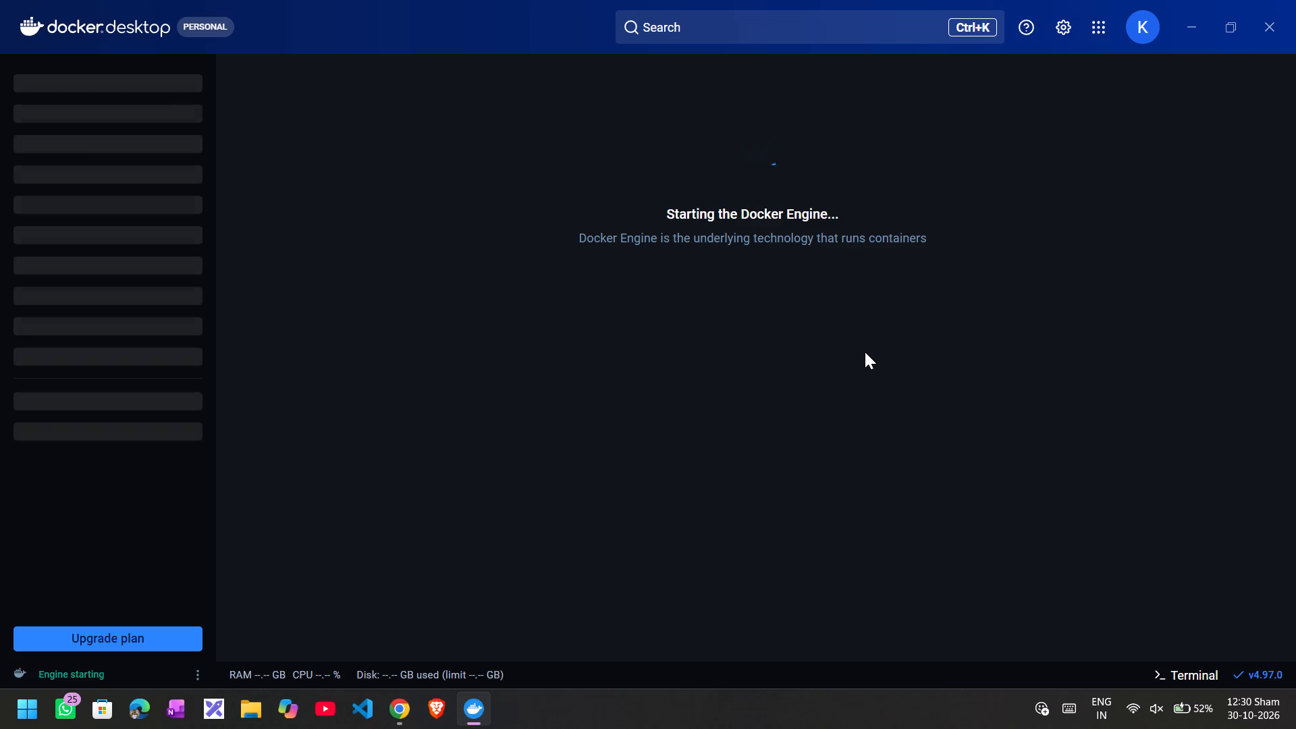
pyautogui.click(1193, 28)
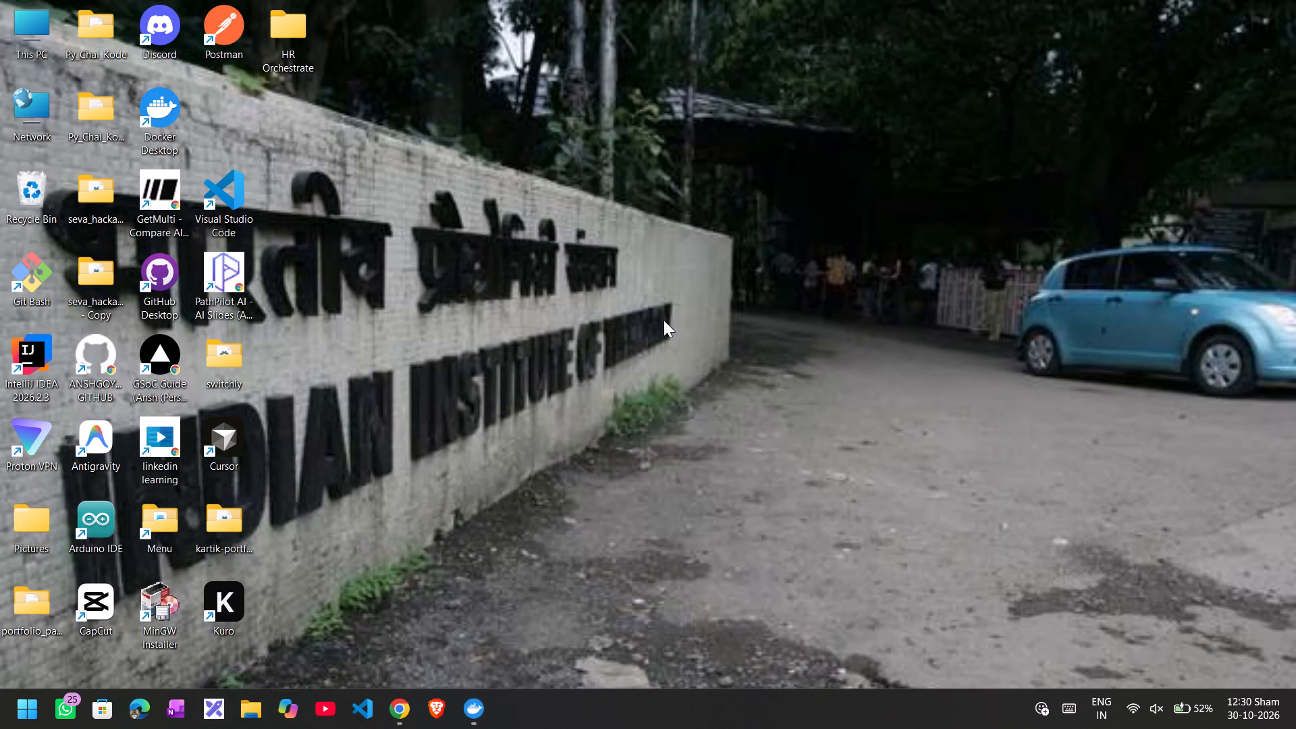
pyautogui.click(470, 700)
# Switch to the PPT-Final presentation in Chrome and start its slide show from the beginning.
pyautogui.click(403, 720)
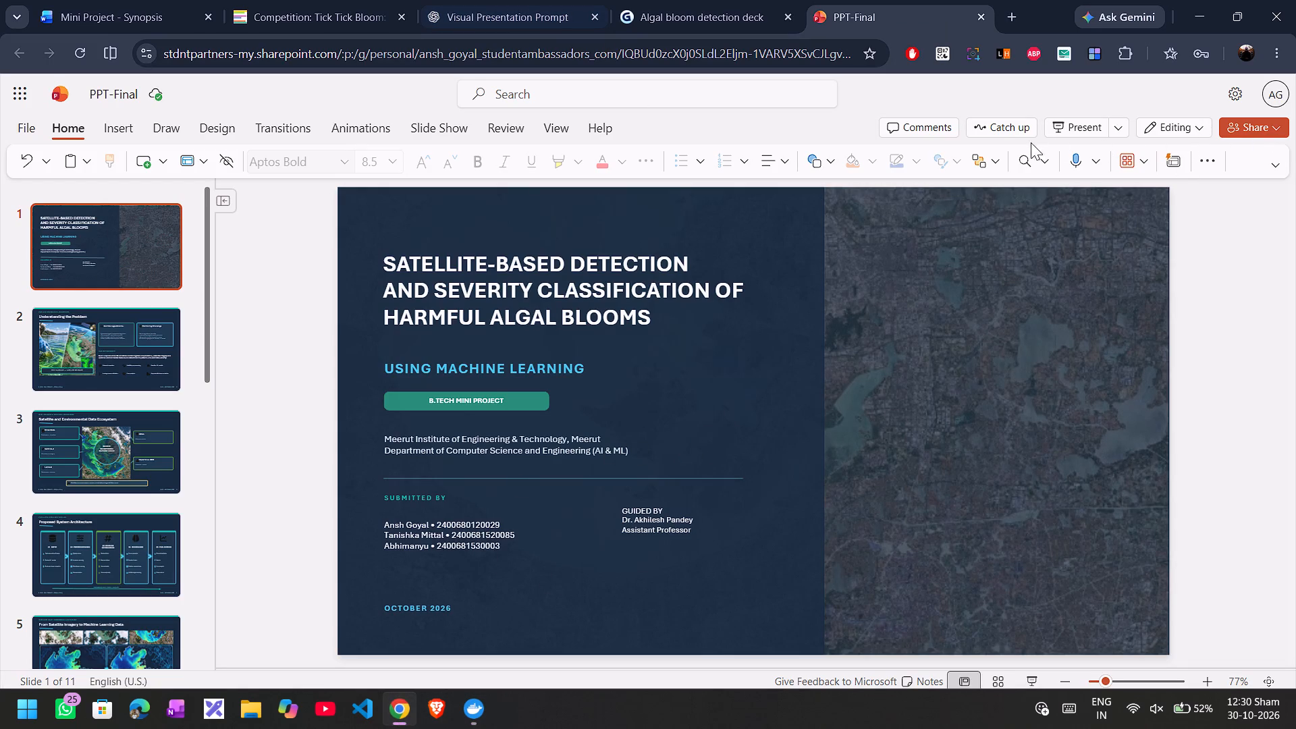
pyautogui.click(1069, 128)
pyautogui.click(1069, 128)
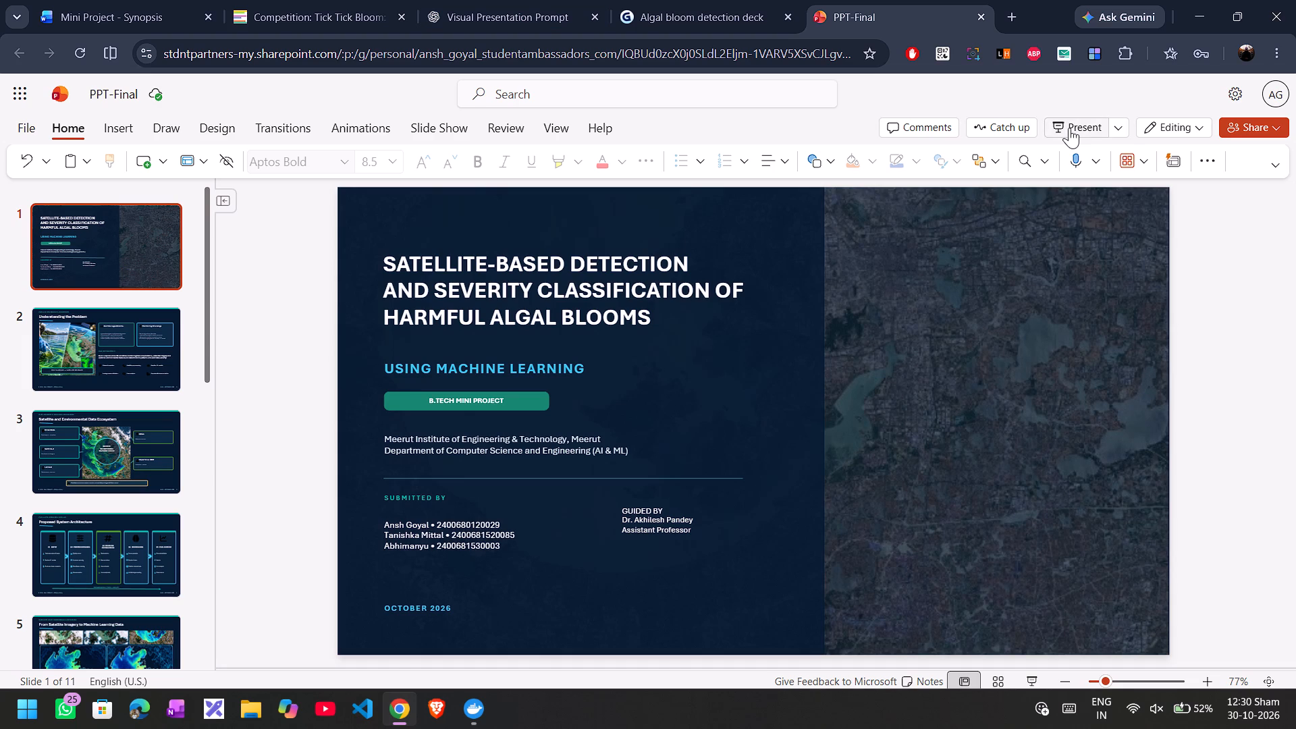
pyautogui.click(1069, 125)
pyautogui.click(1122, 122)
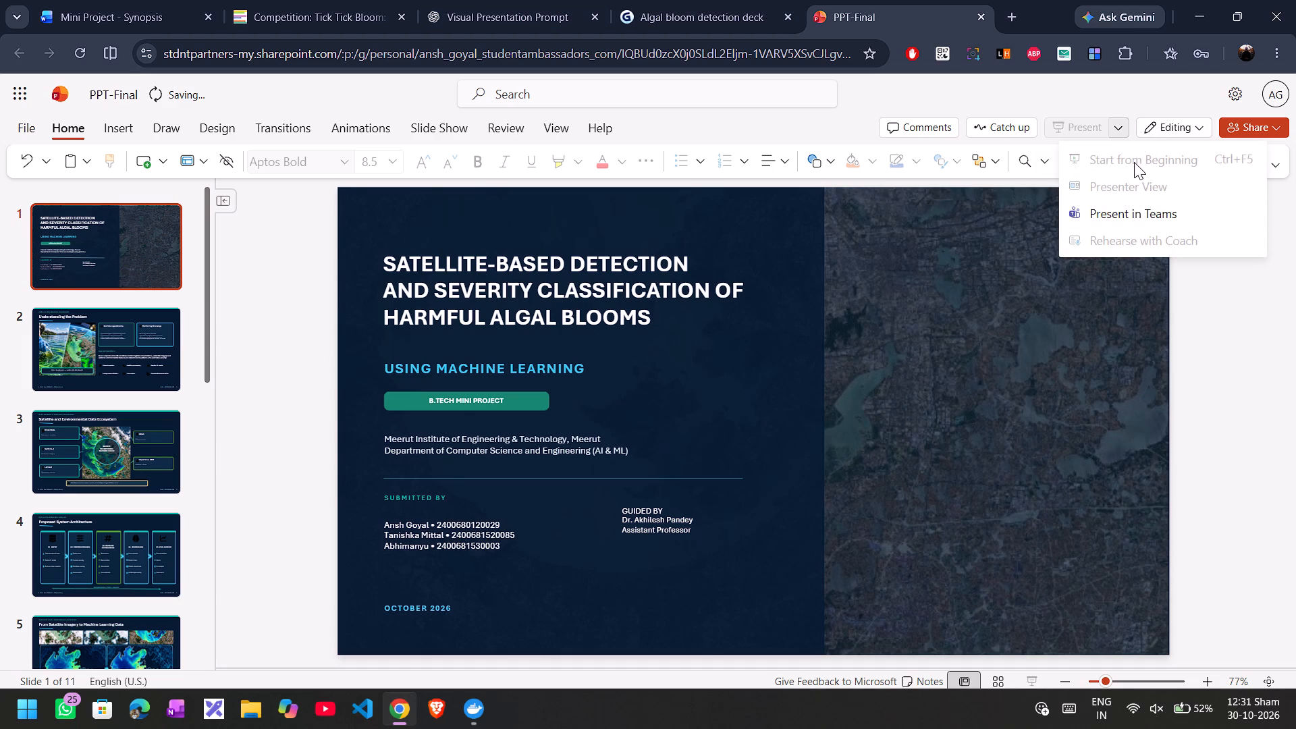
pyautogui.click(1183, 127)
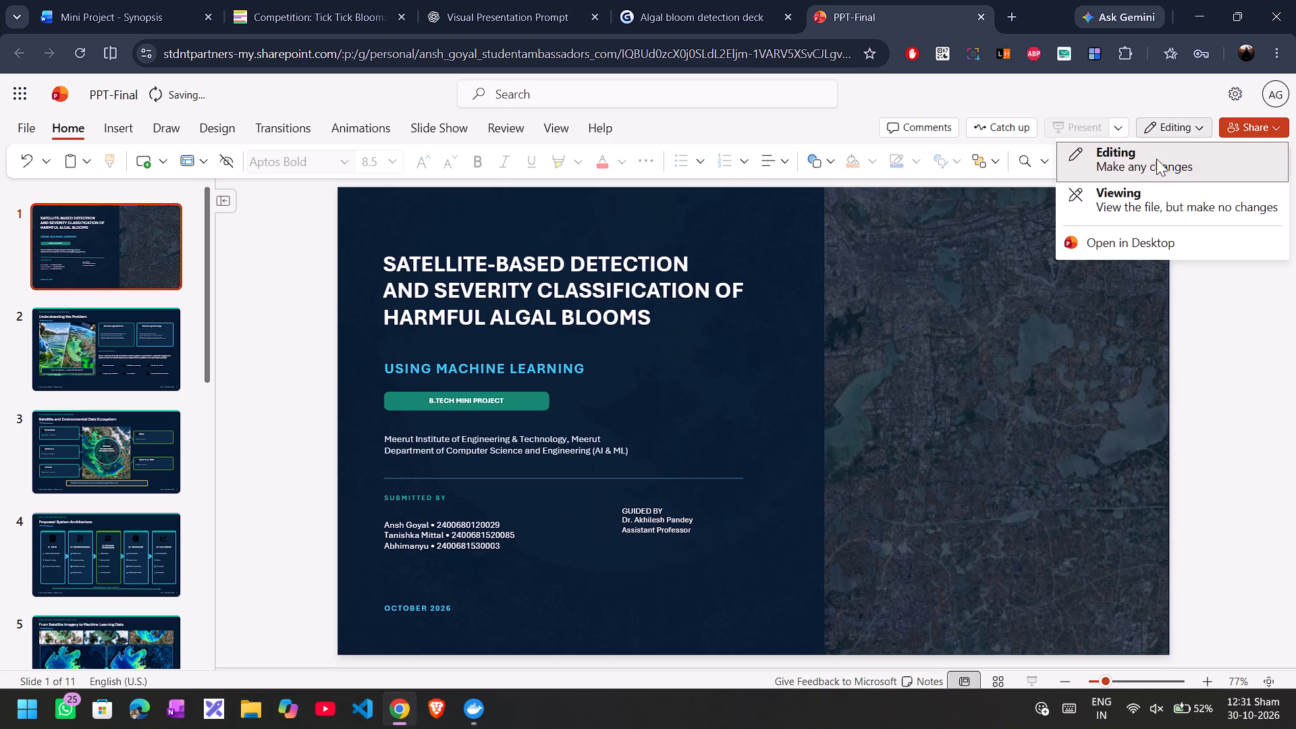
pyautogui.click(1133, 161)
pyautogui.click(1120, 134)
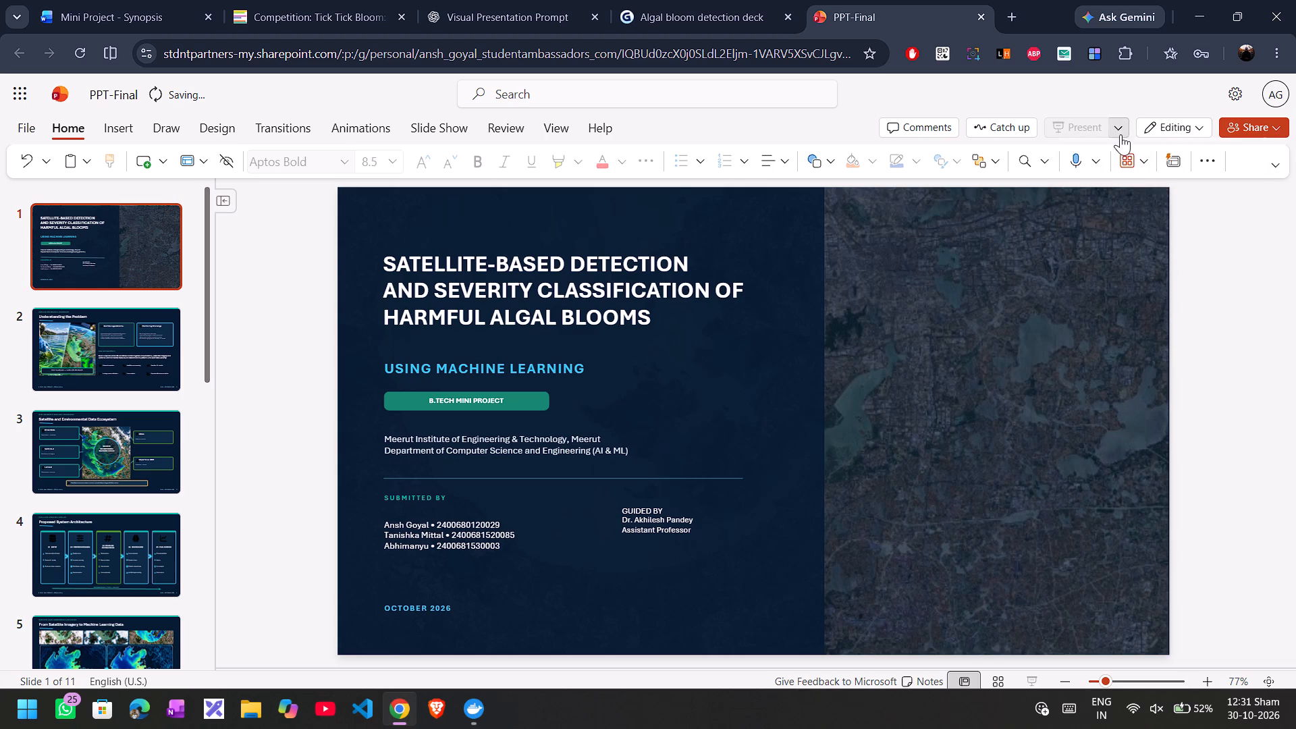
pyautogui.click(1126, 163)
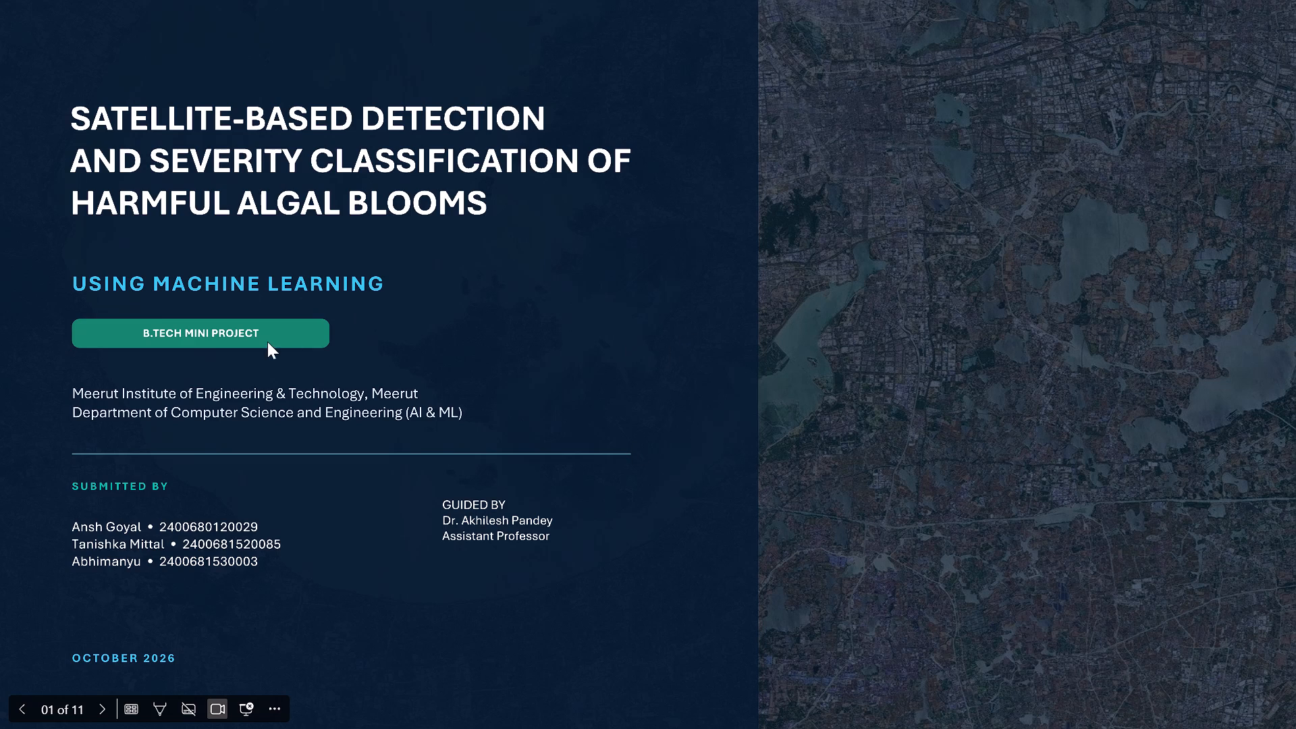
# Advance the slide show to the Understanding the Problem slide, view it, and exit the show.
pyautogui.click(267, 329)
pyautogui.click(1293, 327)
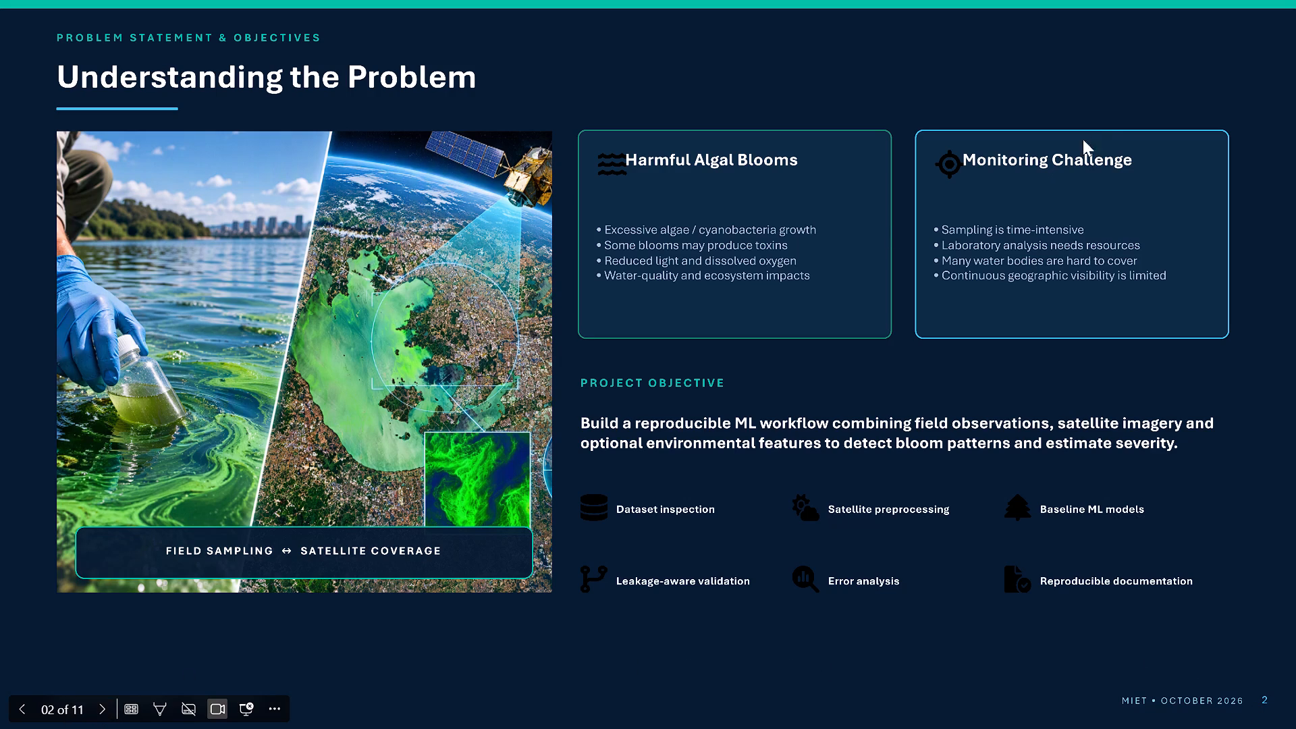
pyautogui.press('Escape')
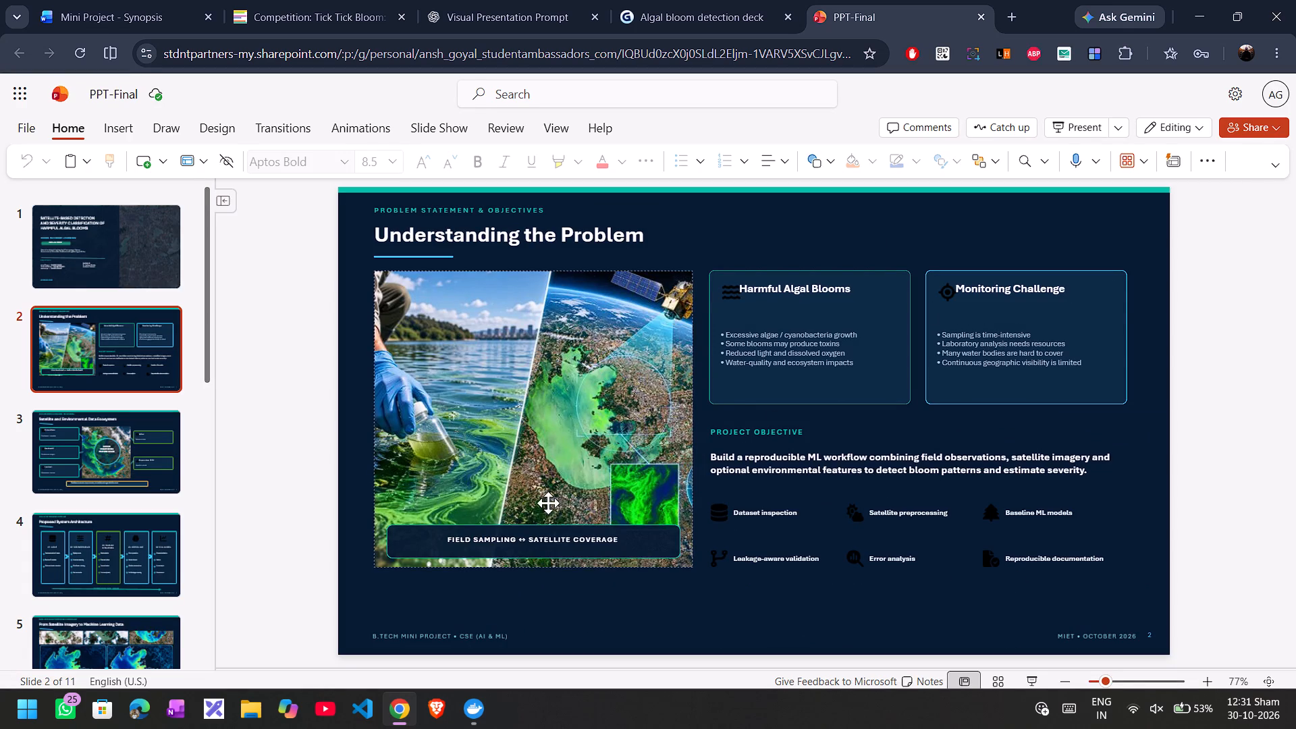
# Examine the title slide's B.TECH MINI PROJECT badge, background, institute details, submitter list and guide text boxes.
pyautogui.scroll(3, 635, 553)
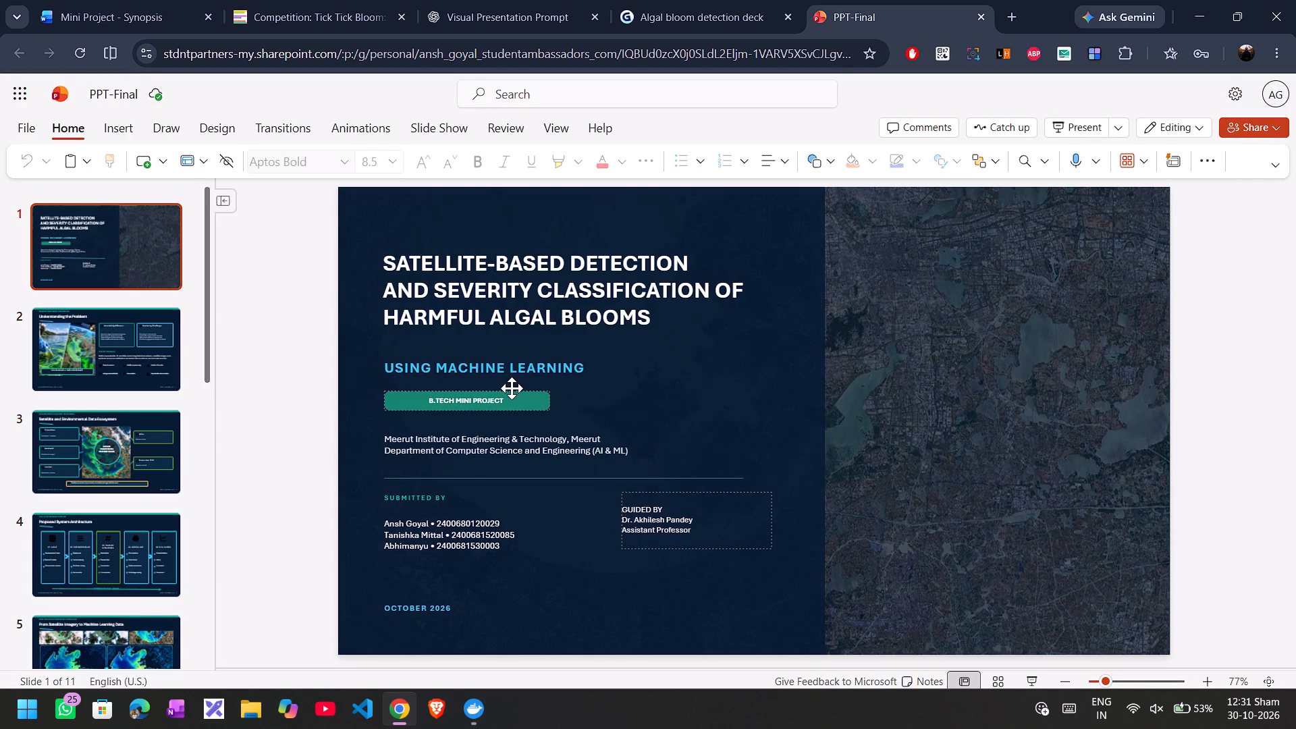
pyautogui.click(514, 402)
pyautogui.click(518, 402)
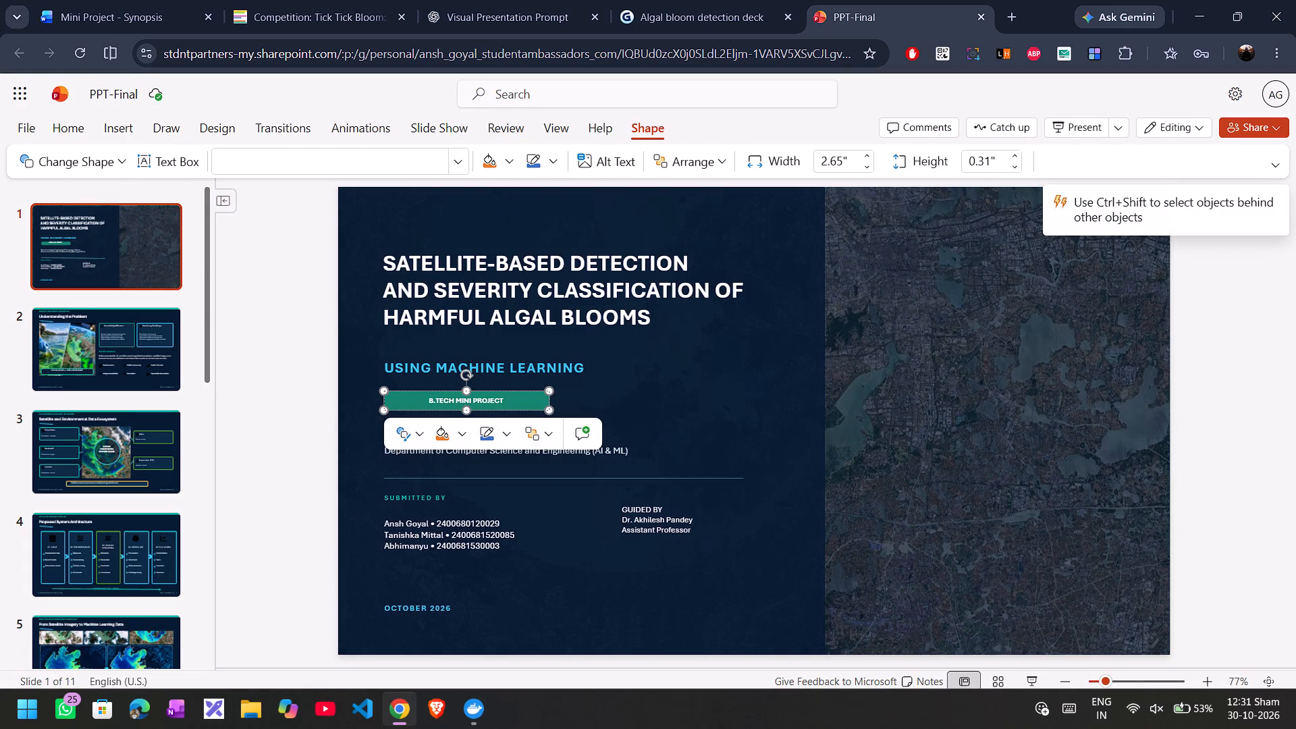
pyautogui.click(498, 401)
pyautogui.click(512, 401)
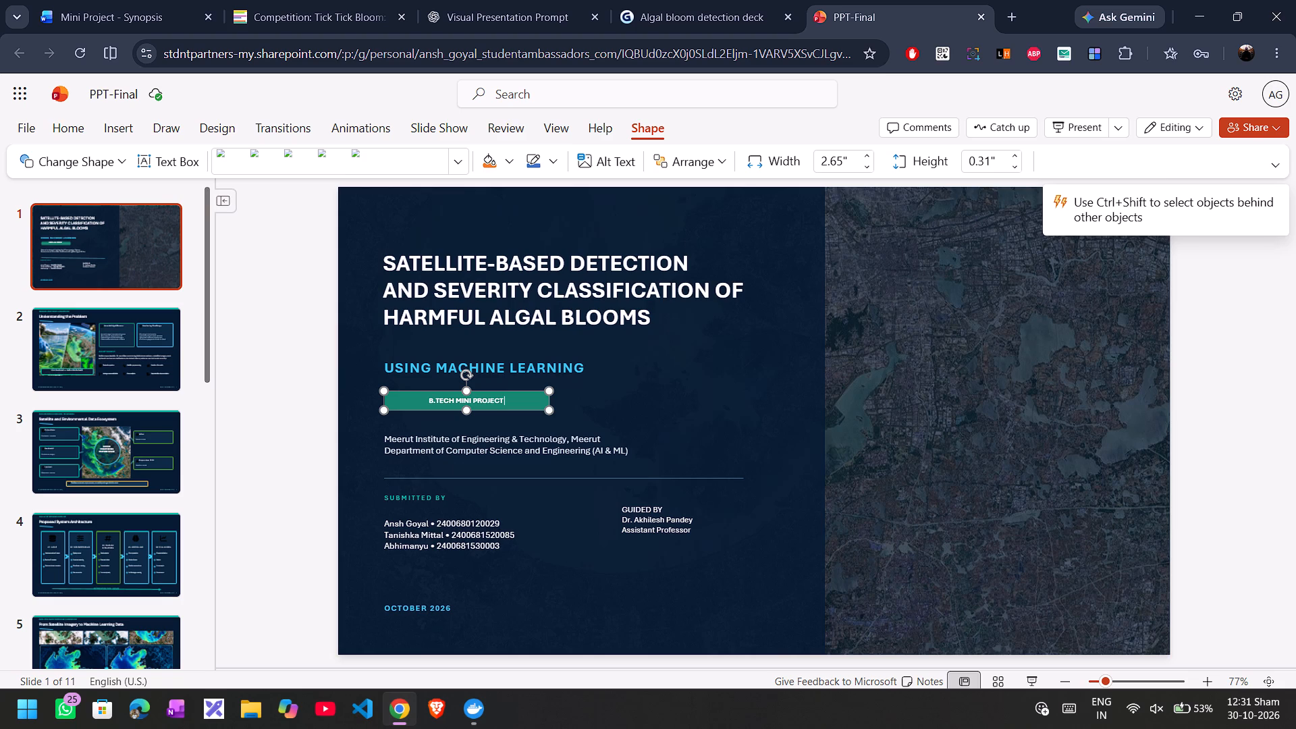
pyautogui.click(1042, 427)
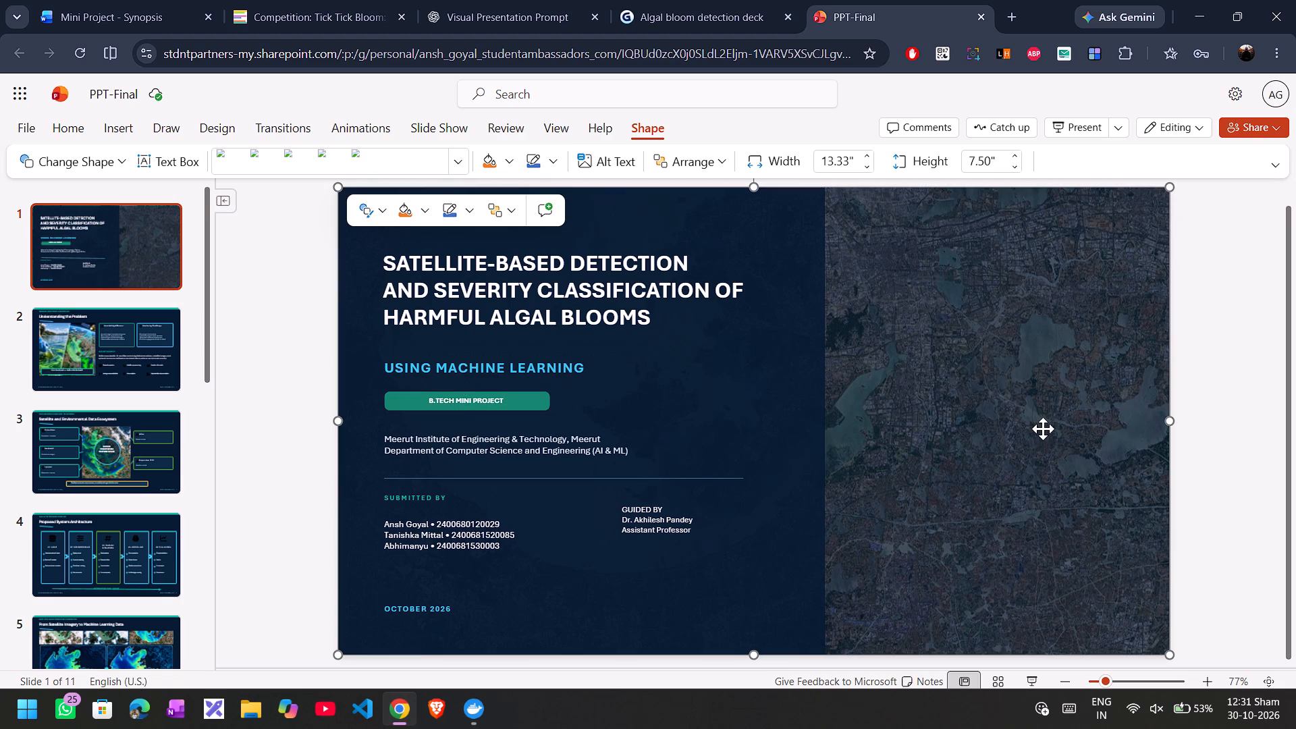
pyautogui.click(601, 455)
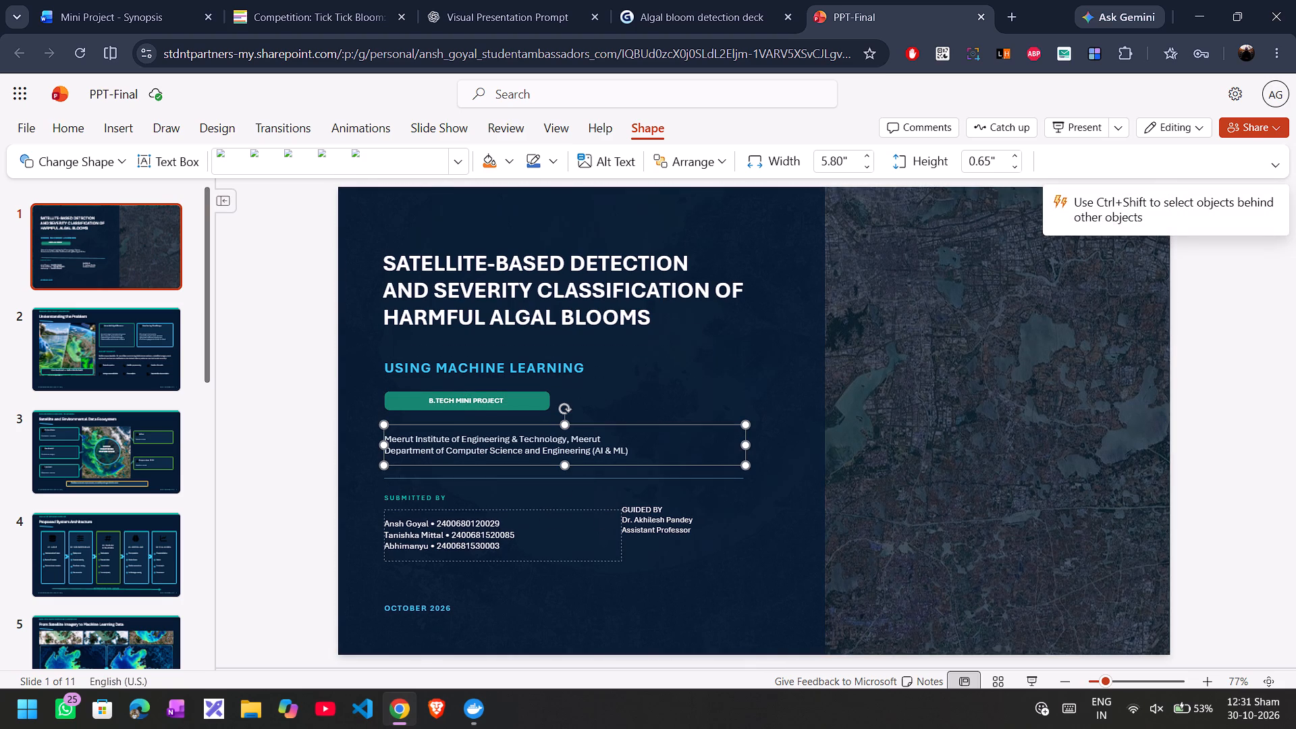
pyautogui.click(490, 545)
pyautogui.click(664, 531)
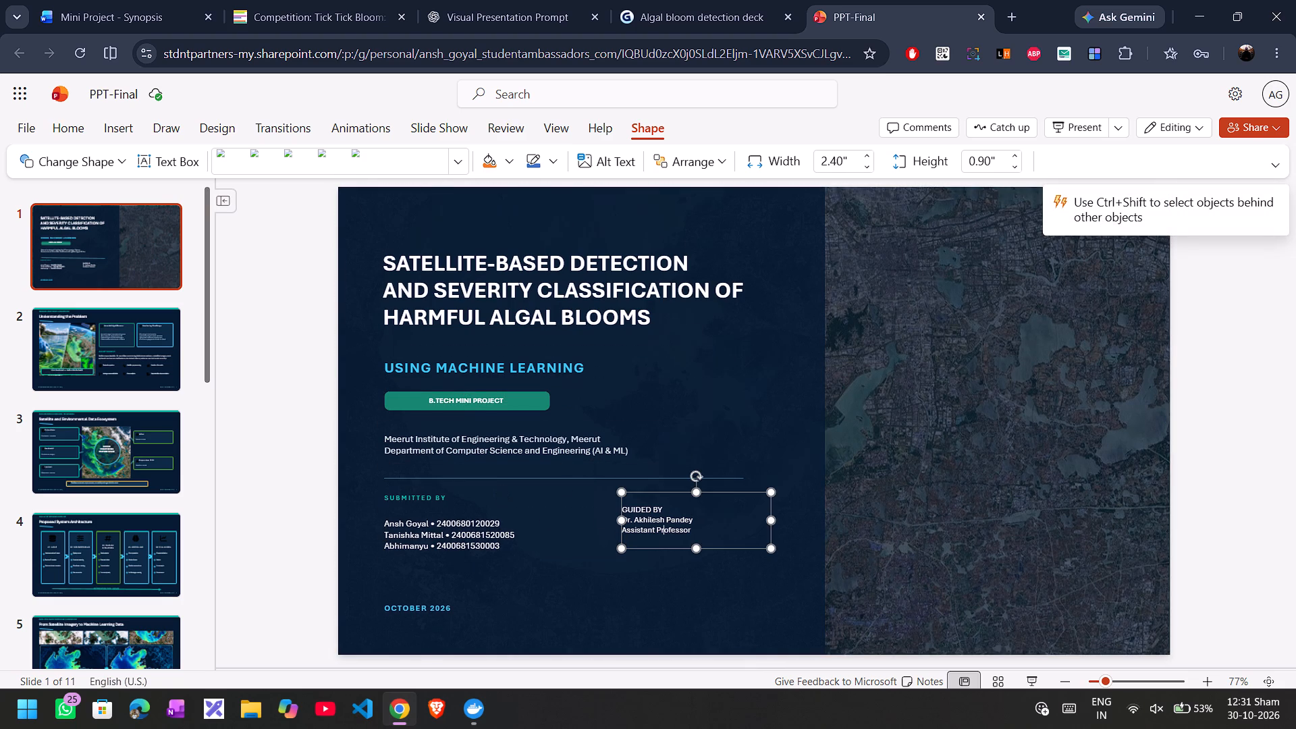
# Cut the OCTOBER 2026 date text box from the title slide.
pyautogui.scroll(-1, 508, 597)
pyautogui.scroll(1, 570, 568)
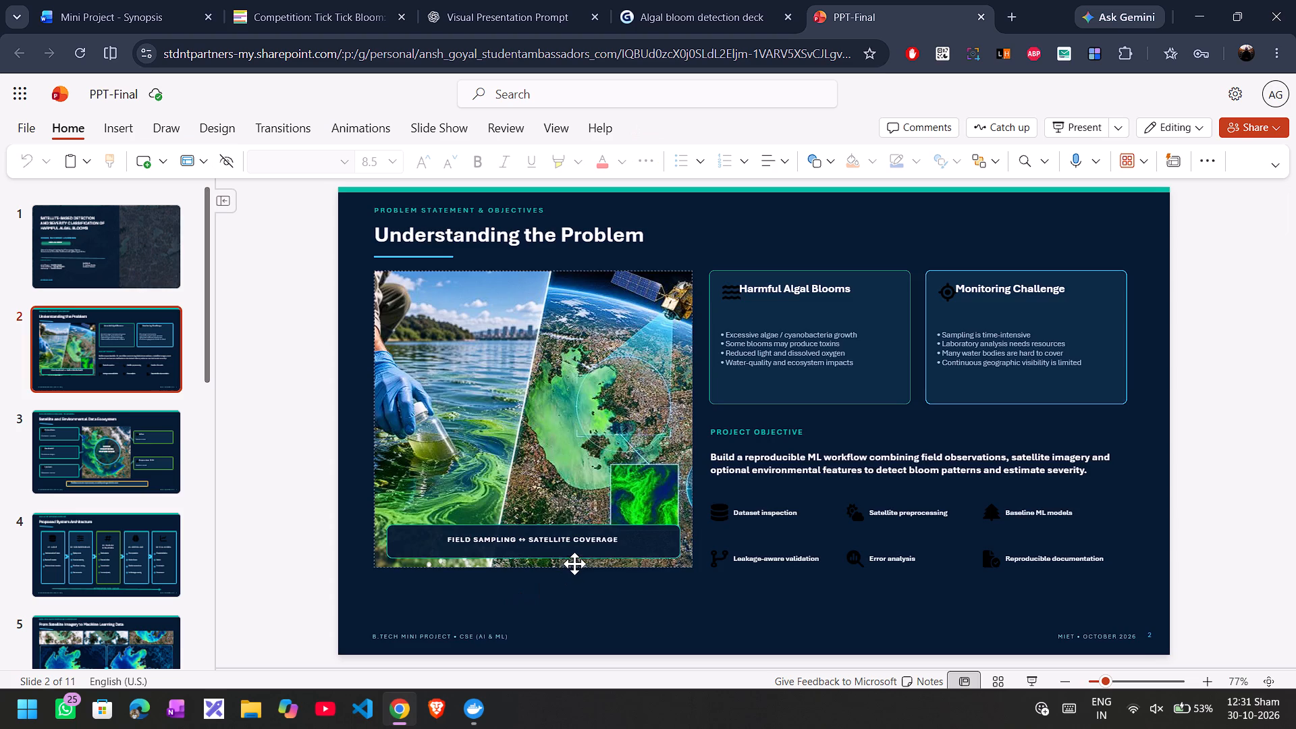
pyautogui.click(441, 610)
pyautogui.click(562, 571)
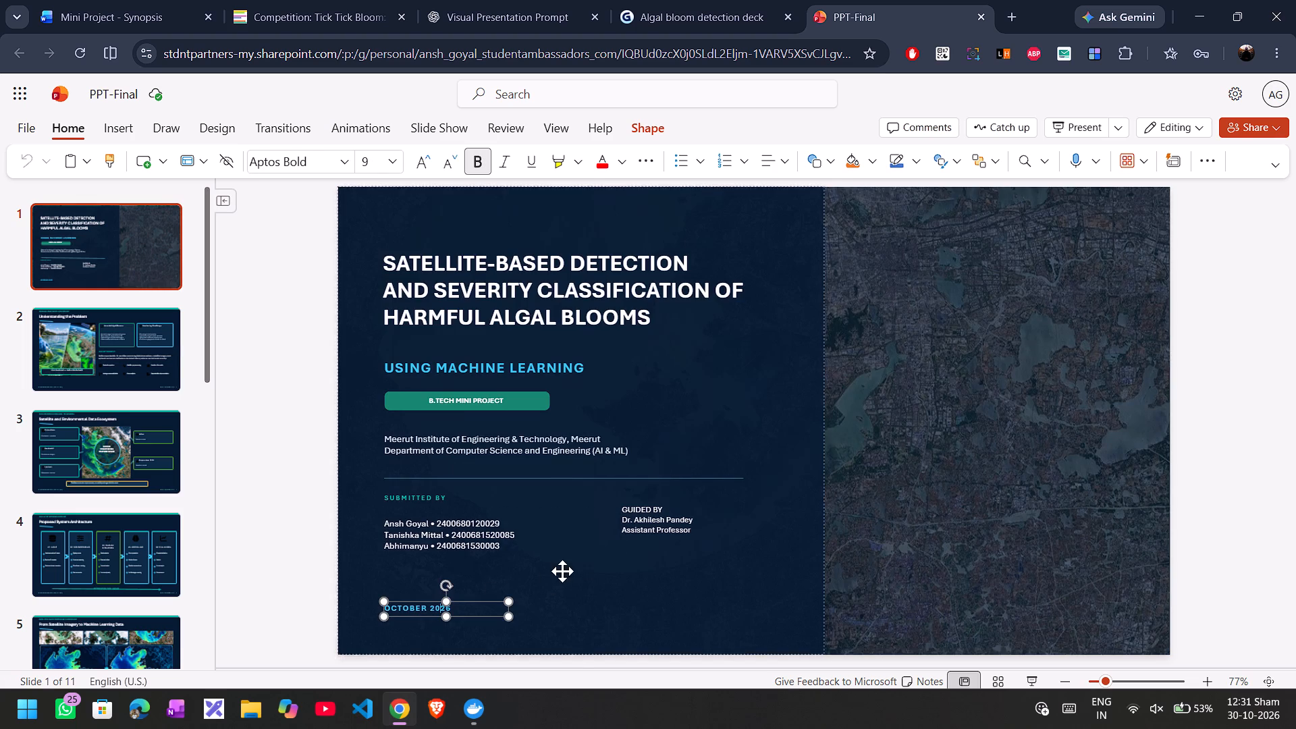
pyautogui.click(469, 614)
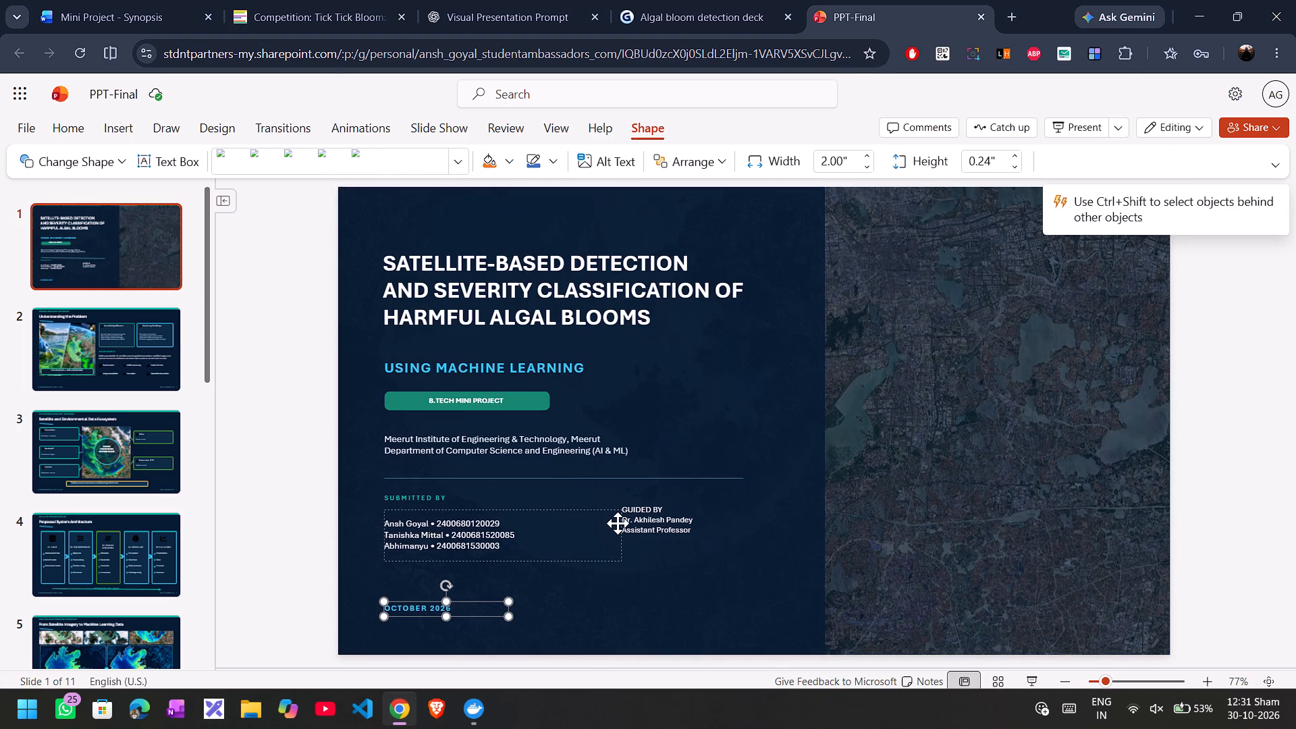
pyautogui.hotkey('ctrl', 'x')
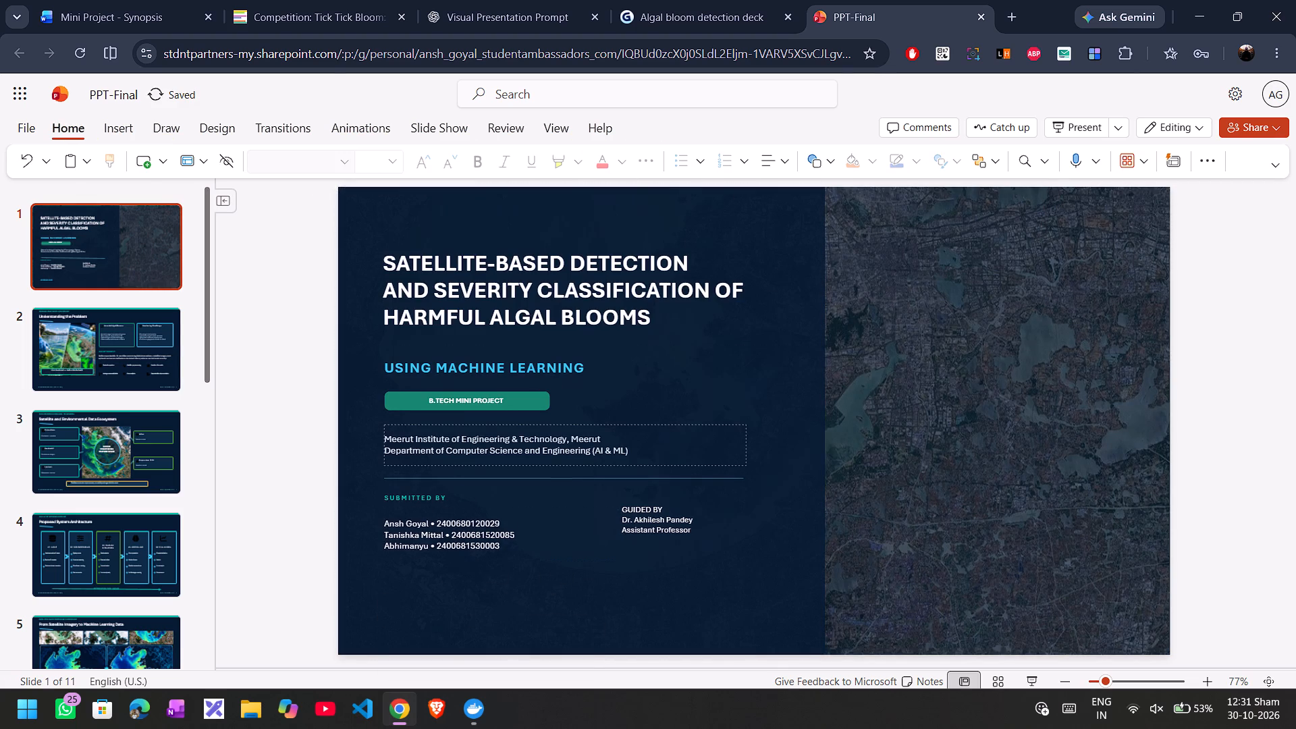
# Shift the Harmful Algal Blooms heading on the Understanding the Problem slide slightly right and down, clear of its wave icon.
pyautogui.scroll(-1, 495, 473)
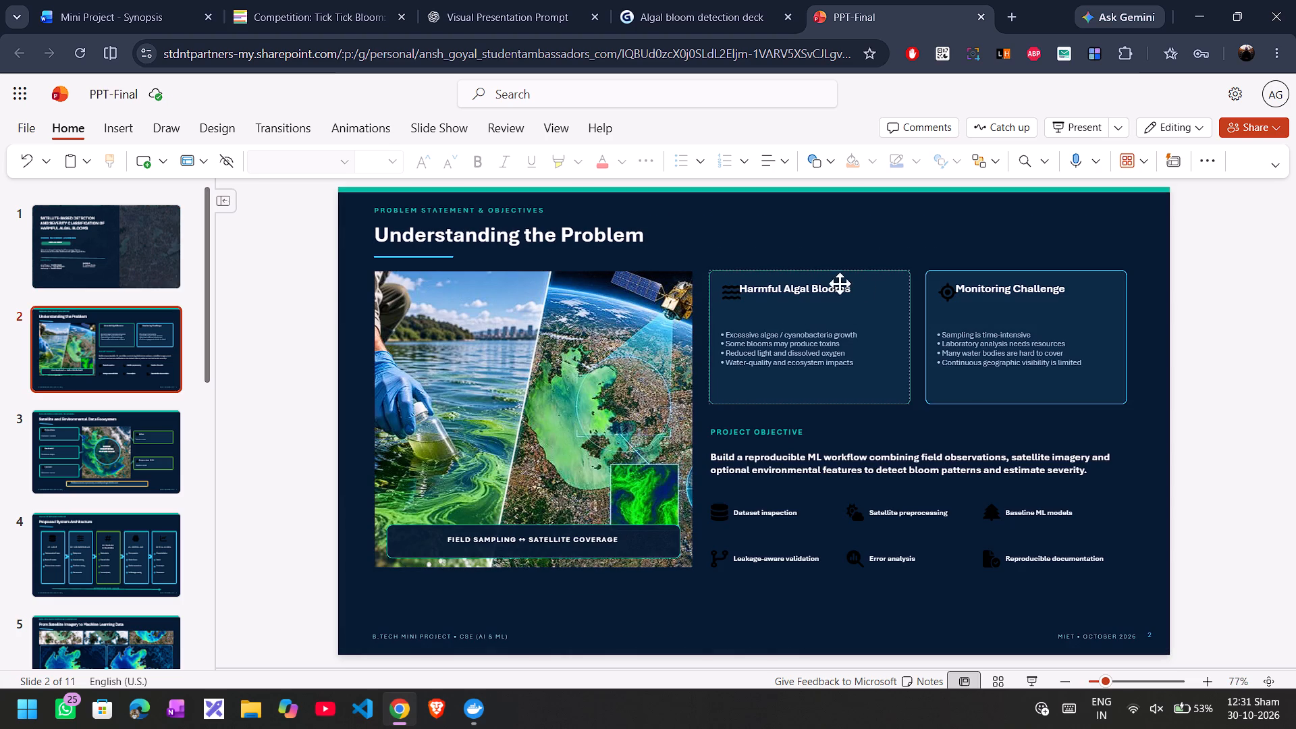
pyautogui.moveTo(842, 293); pyautogui.dragTo(846, 293)
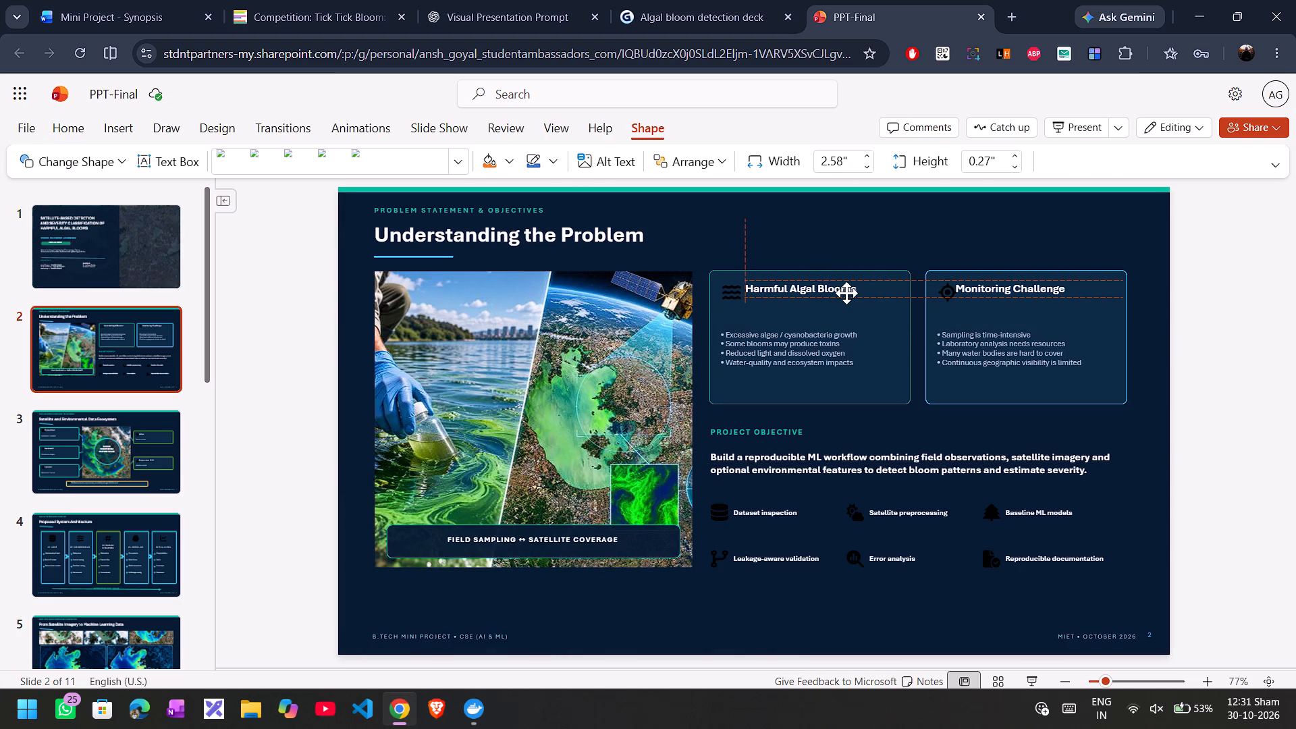
pyautogui.moveTo(846, 293); pyautogui.dragTo(848, 296)
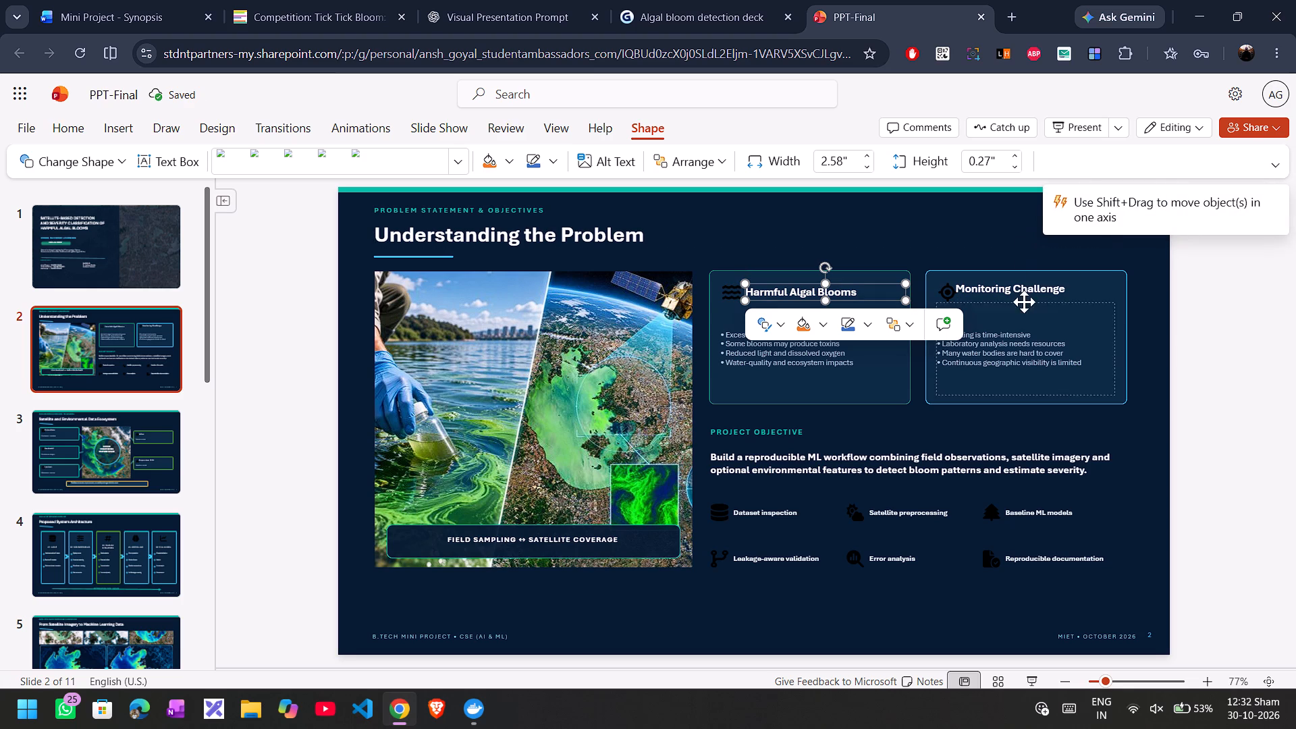
# Nudge the Monitoring Challenge heading slightly down and the card's bullet text slightly up and right.
pyautogui.click(1023, 292)
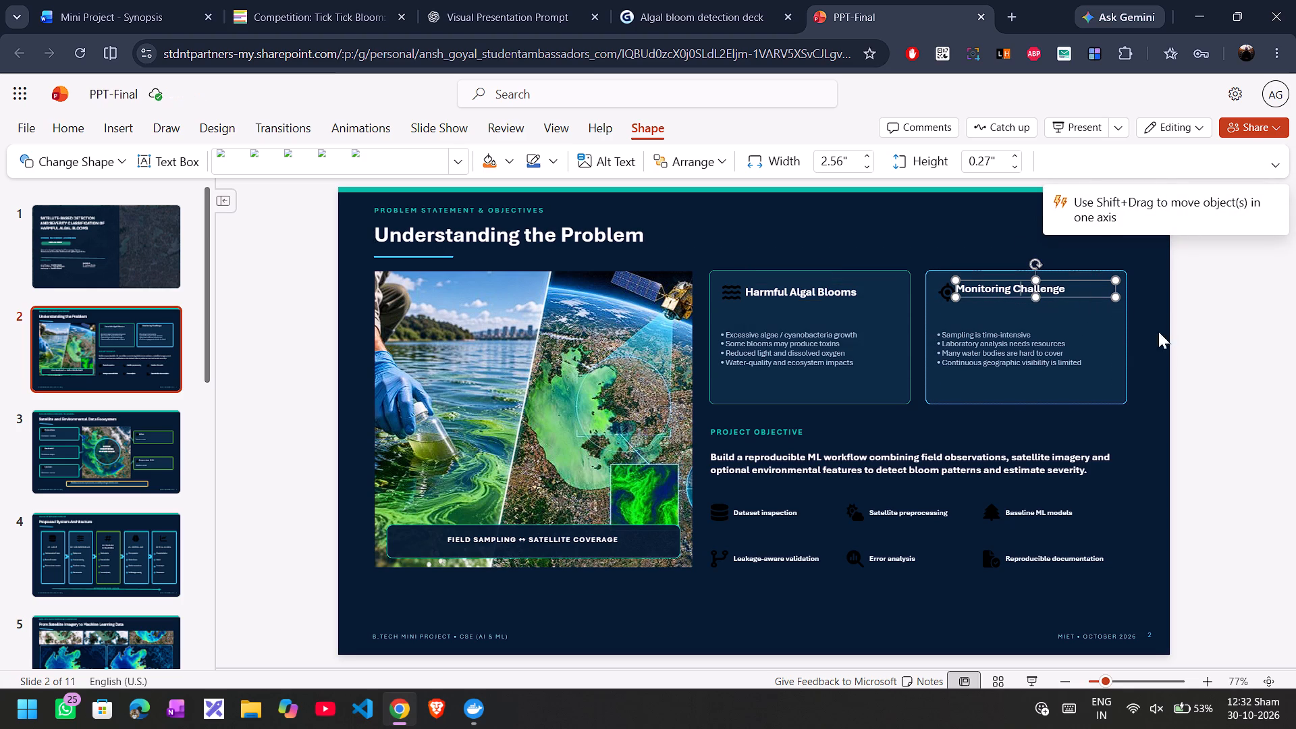
pyautogui.keyDown('shift'); pyautogui.moveTo(1064, 292); pyautogui.dragTo(1070, 302); pyautogui.keyUp('shift')
pyautogui.click(1187, 281)
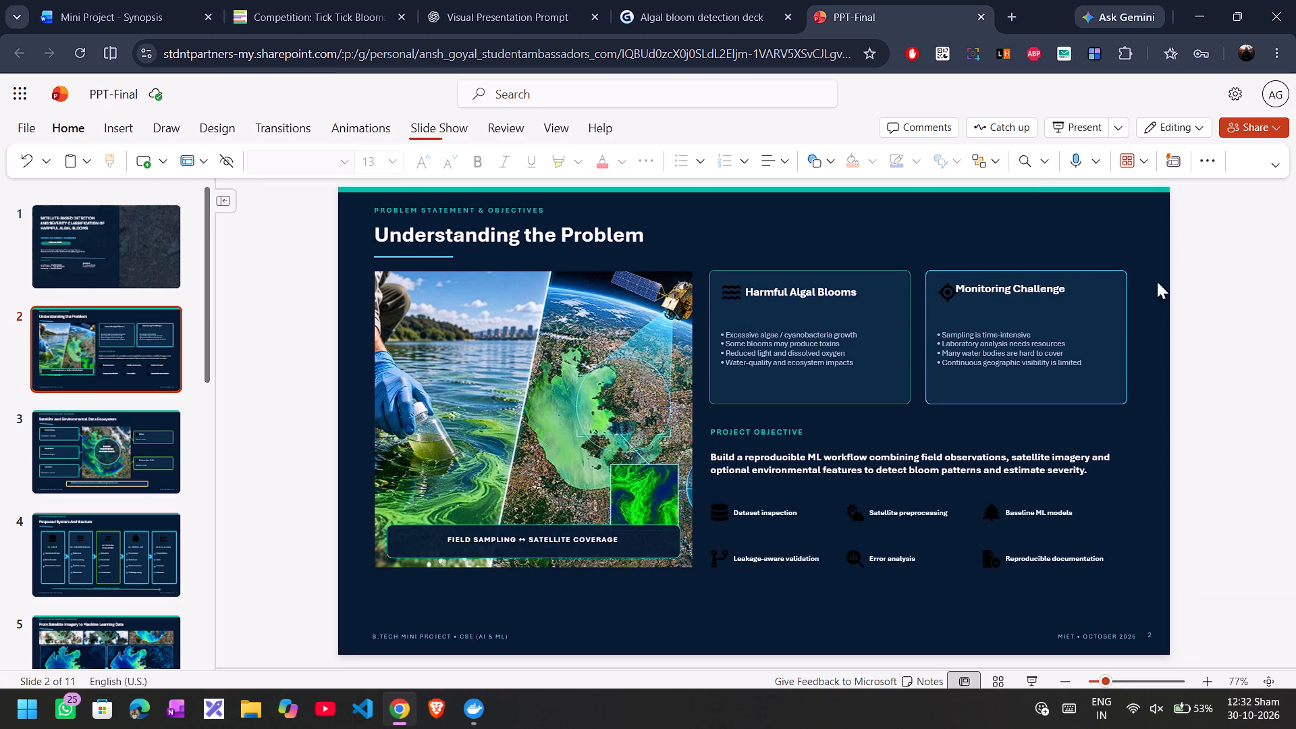
pyautogui.keyDown('shift'); pyautogui.moveTo(1047, 288); pyautogui.dragTo(1050, 296); pyautogui.keyUp('shift')
pyautogui.click(1064, 289)
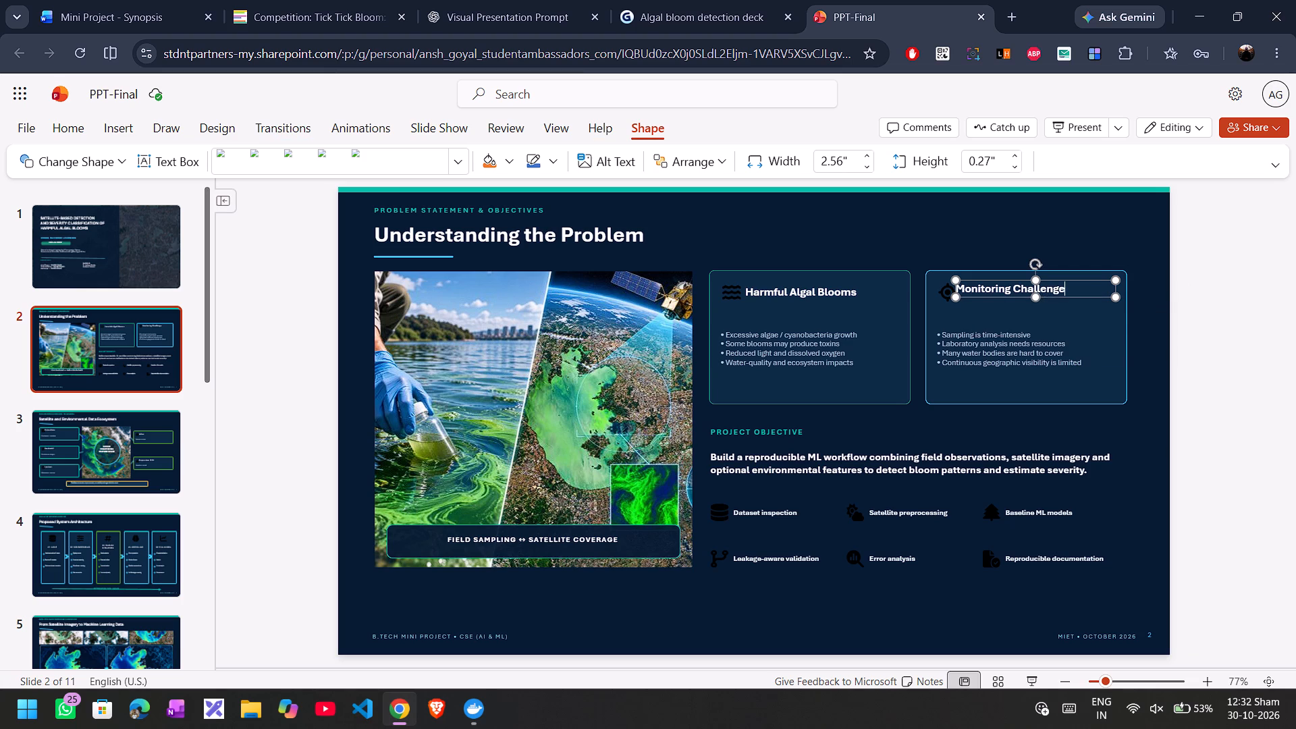
pyautogui.click(1196, 302)
pyautogui.click(1052, 295)
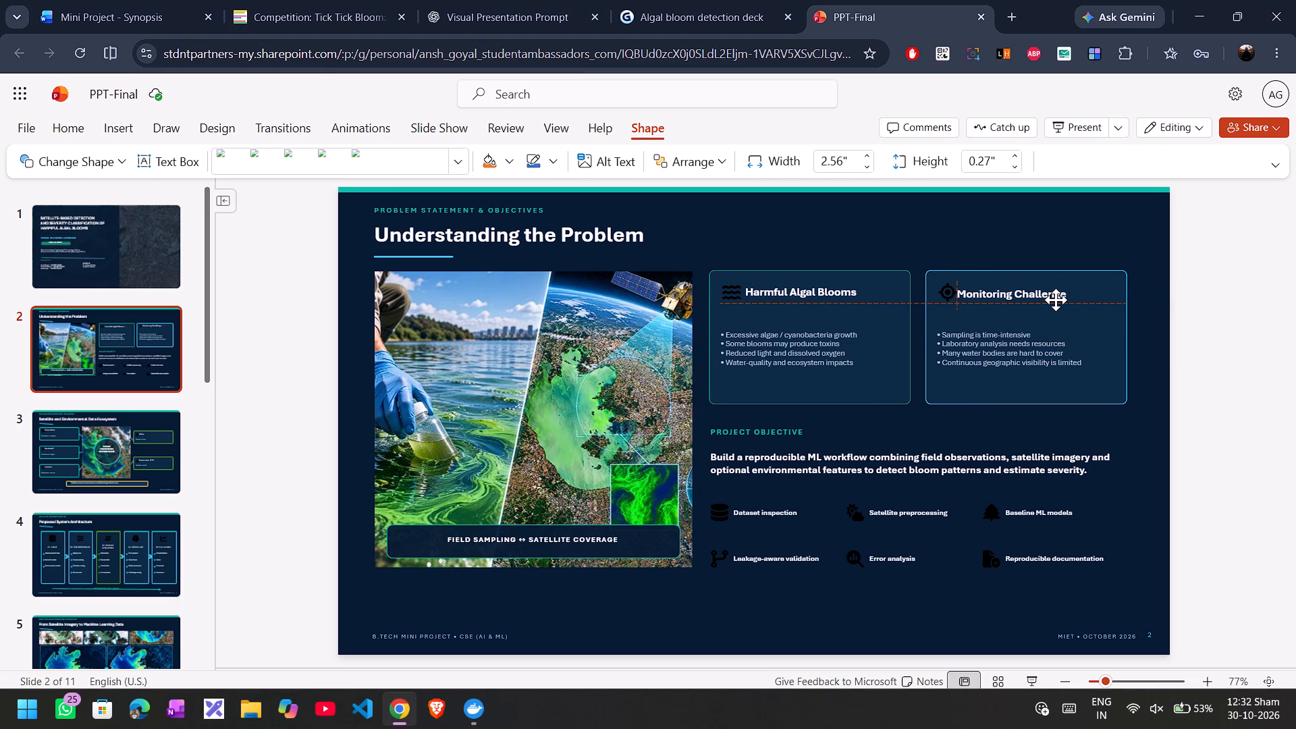
pyautogui.click(1057, 298)
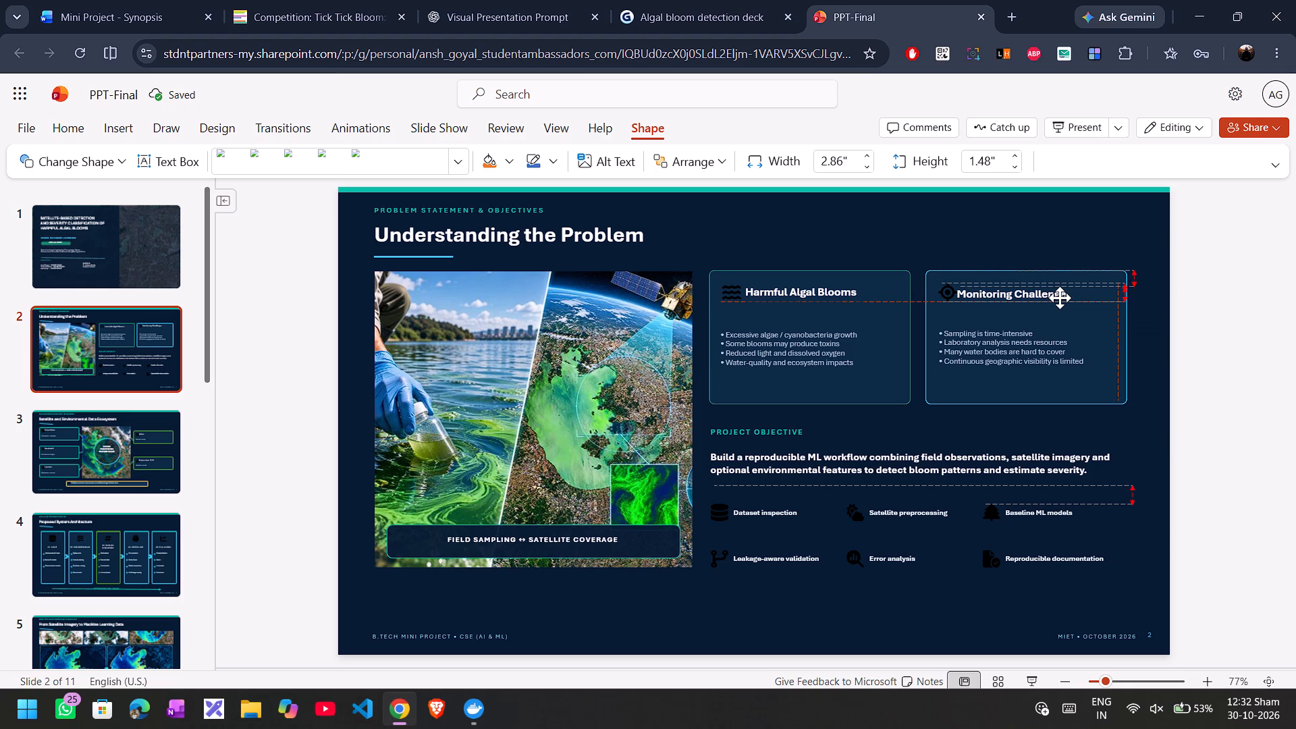
pyautogui.click(1131, 281)
pyautogui.click(1091, 292)
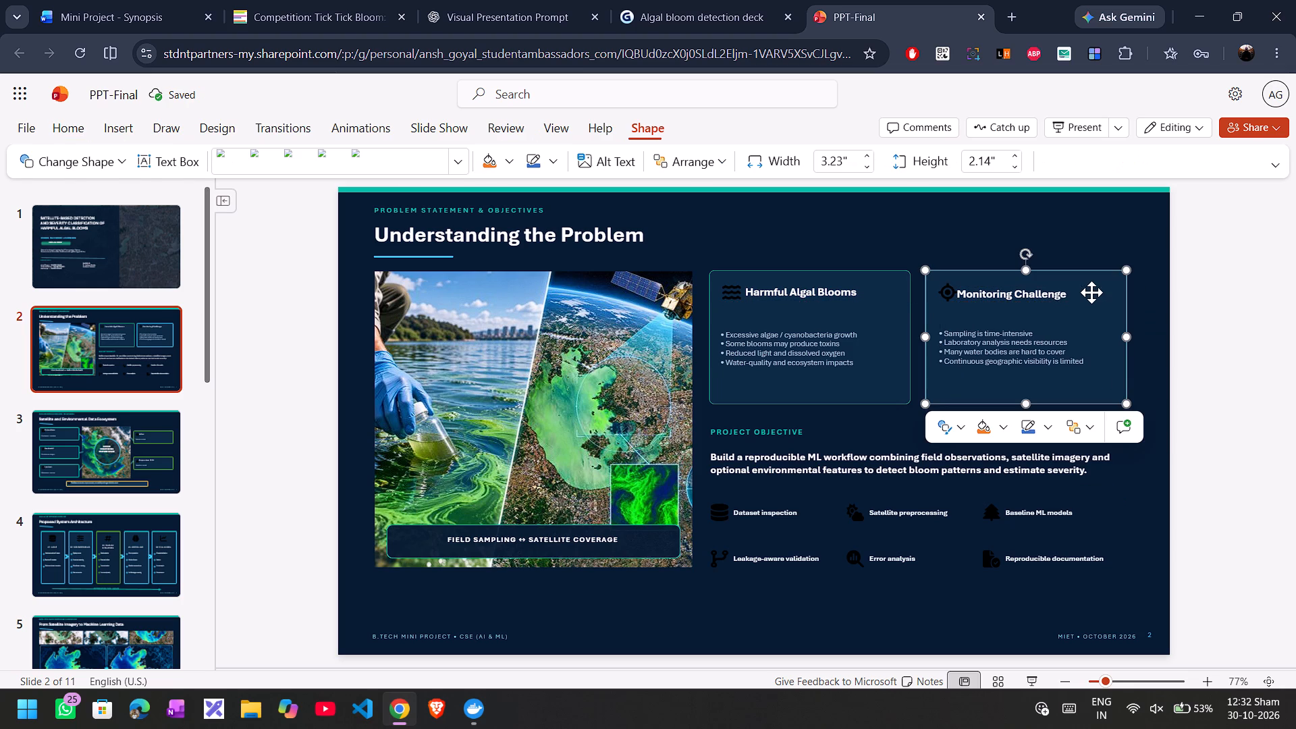
# Move the Monitoring Challenge heading right, clear of its target icon and level with the Harmful Algal Blooms heading.
pyautogui.click(1079, 295)
pyautogui.click(1046, 296)
pyautogui.click(1048, 294)
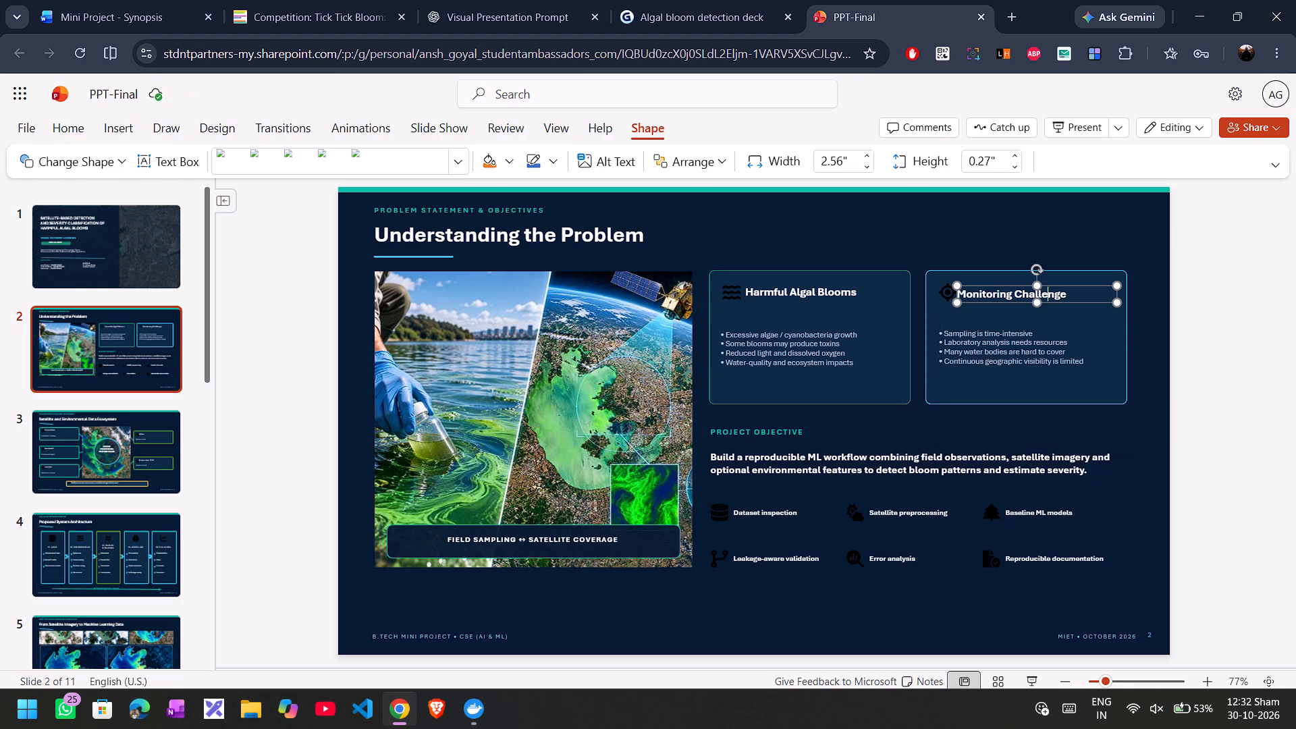
pyautogui.click(1104, 227)
pyautogui.moveTo(1048, 290); pyautogui.dragTo(1059, 287)
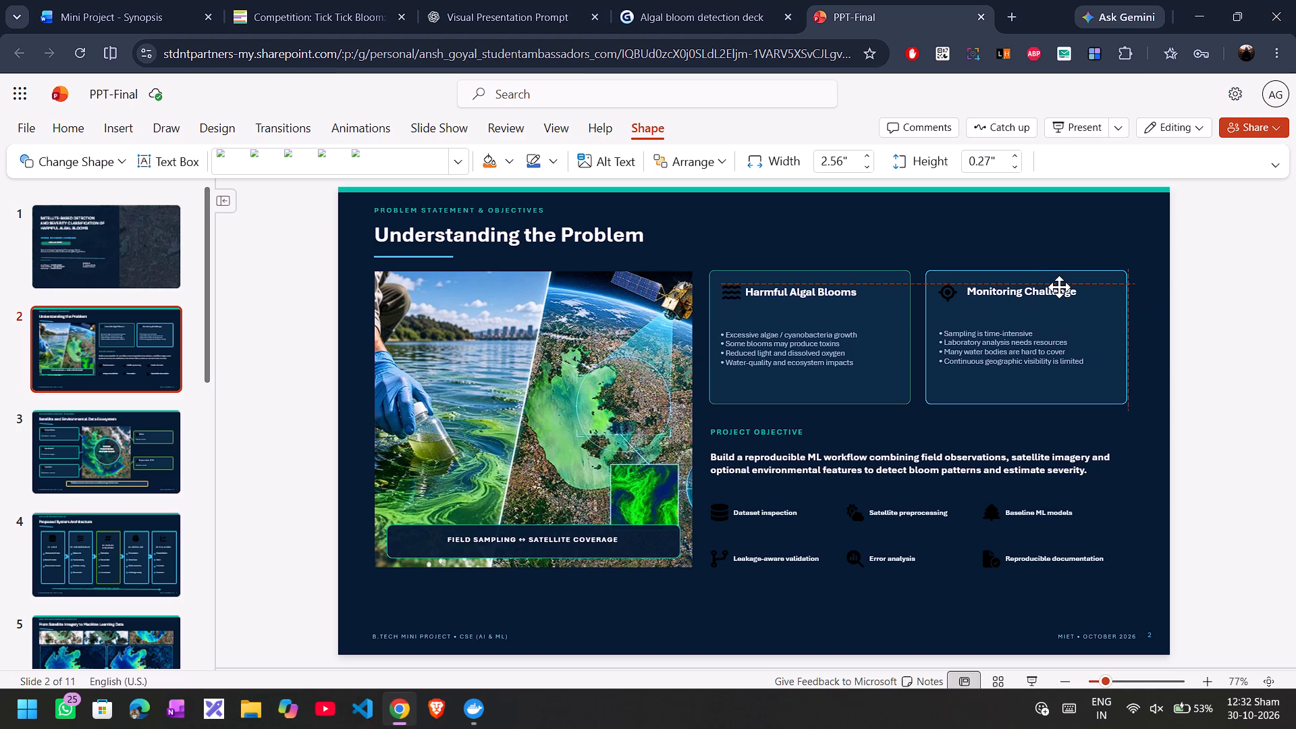
pyautogui.moveTo(1059, 287); pyautogui.dragTo(1058, 287)
pyautogui.click(1158, 241)
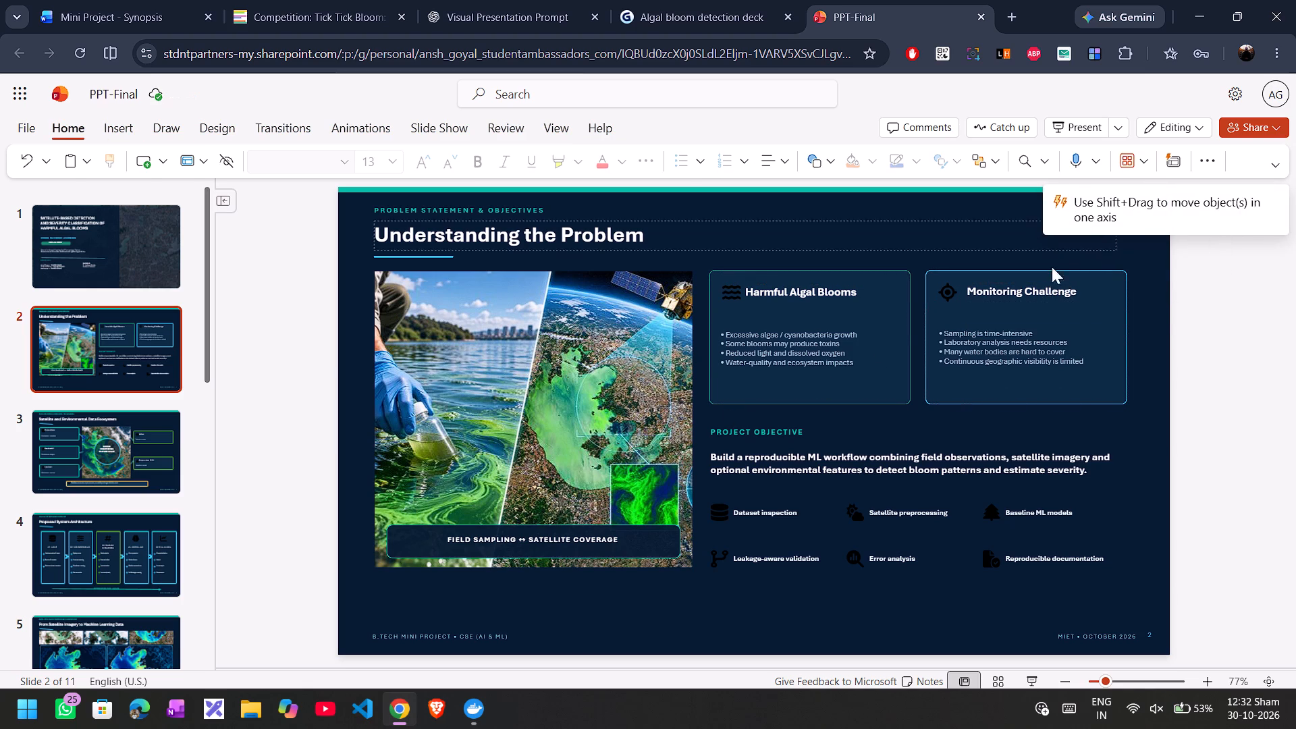
# Nudge the Monitoring Challenge card's background rectangle down by one small increment.
pyautogui.click(1000, 368)
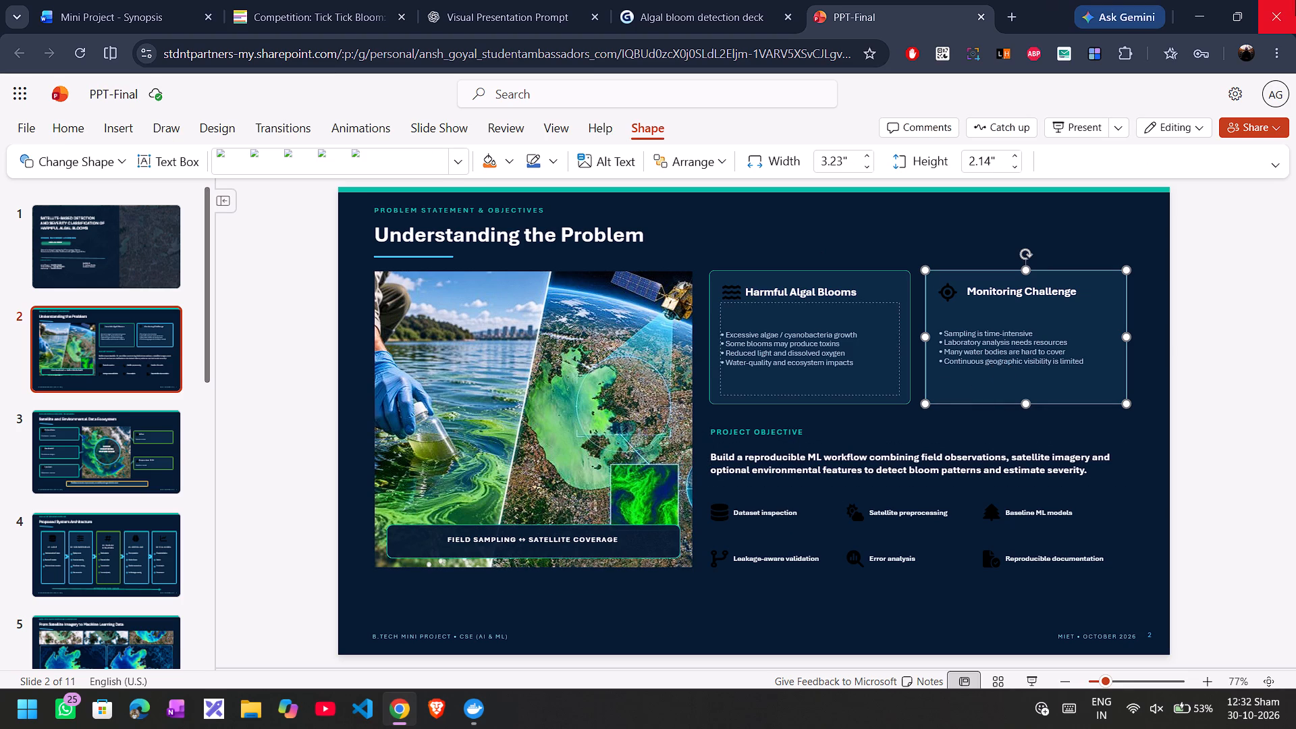
pyautogui.press('Down')
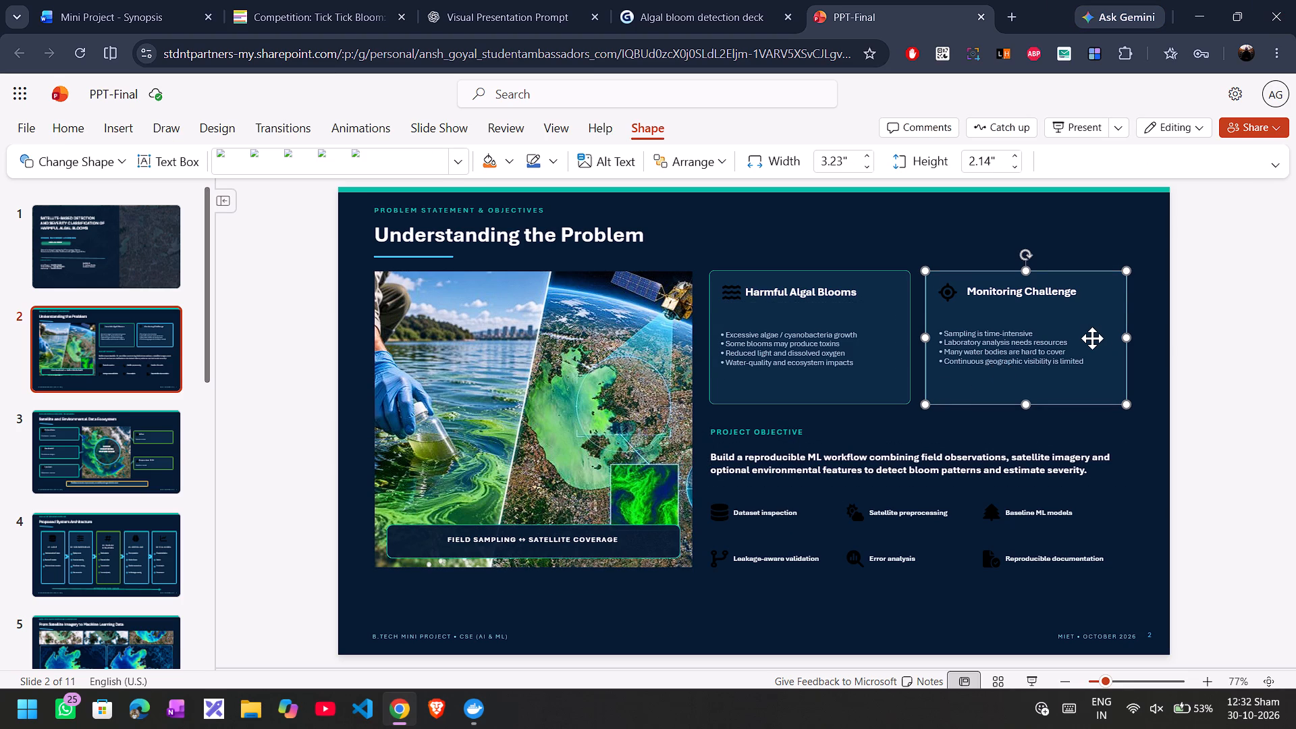
pyautogui.click(1100, 634)
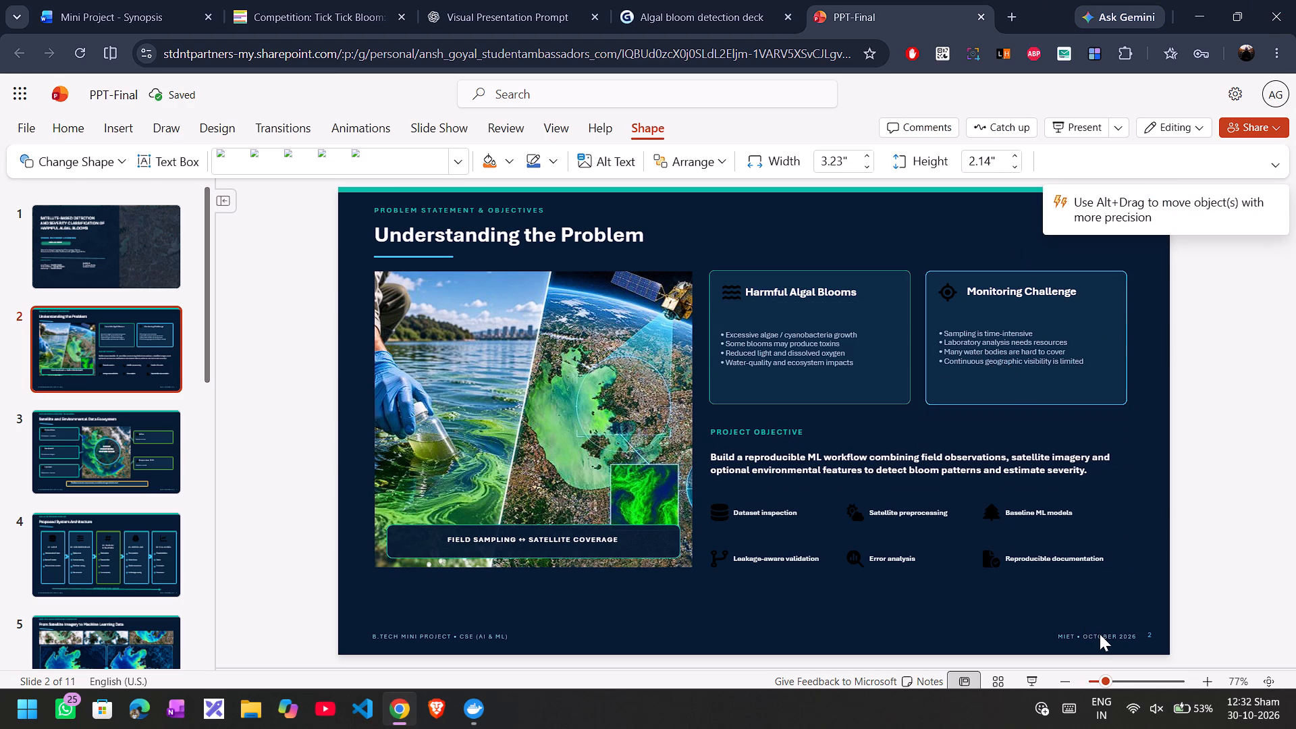
# Look over the title slide again and go on to the Satellite and Environmental Data Ecosystem slide.
pyautogui.scroll(3, 1100, 634)
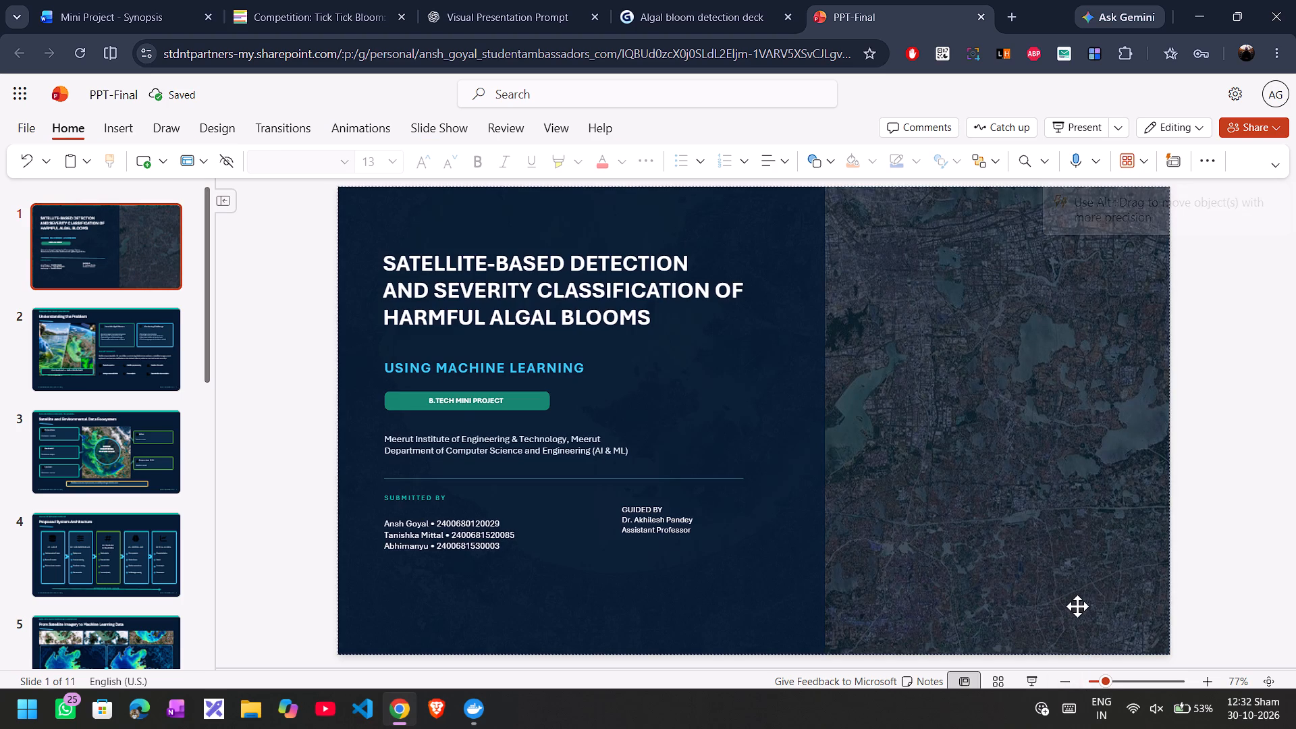
pyautogui.scroll(3, 1077, 606)
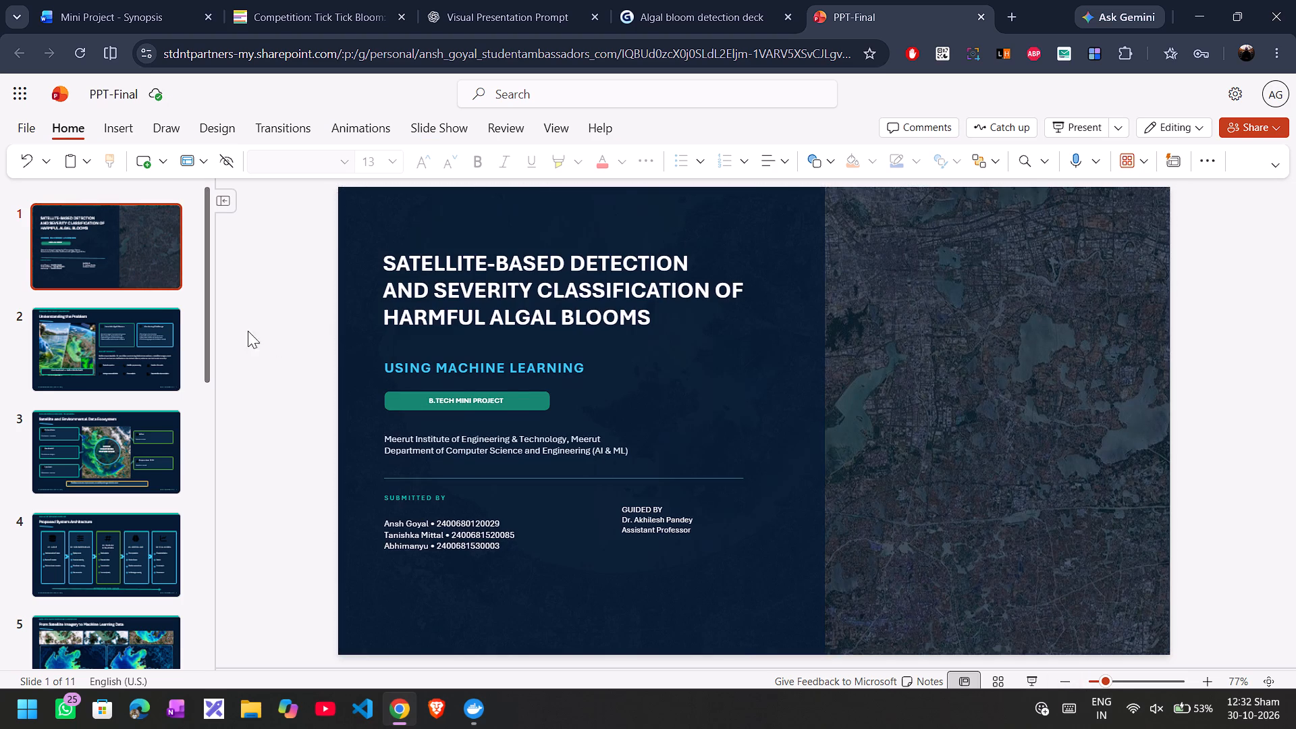
pyautogui.scroll(-1, 656, 394)
pyautogui.scroll(1, 1005, 541)
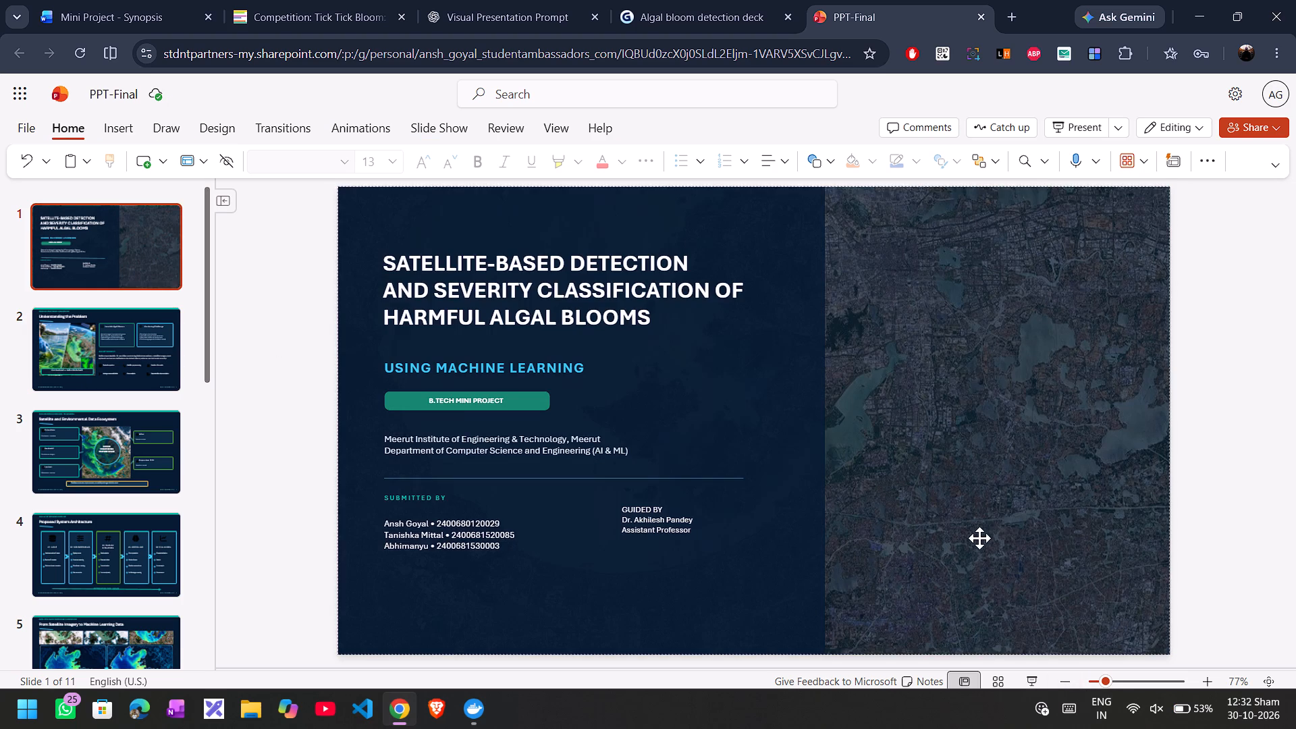
pyautogui.scroll(-2, 979, 538)
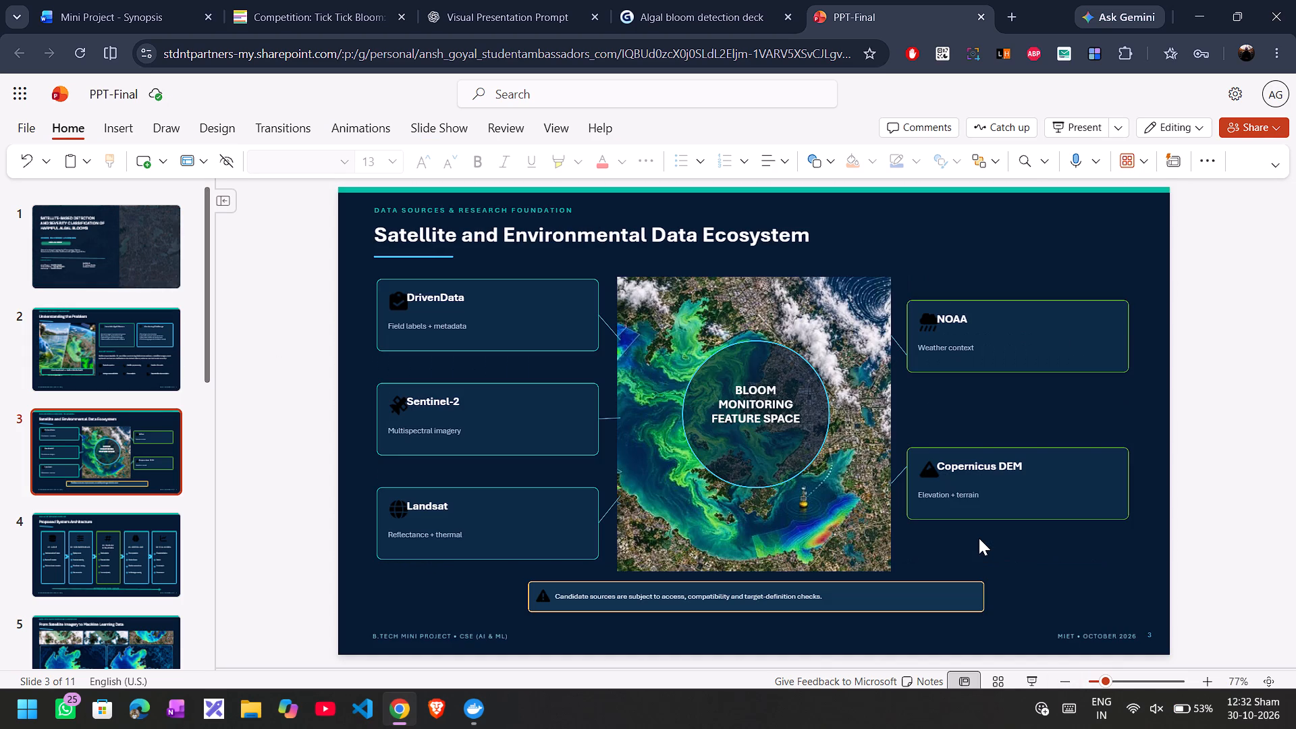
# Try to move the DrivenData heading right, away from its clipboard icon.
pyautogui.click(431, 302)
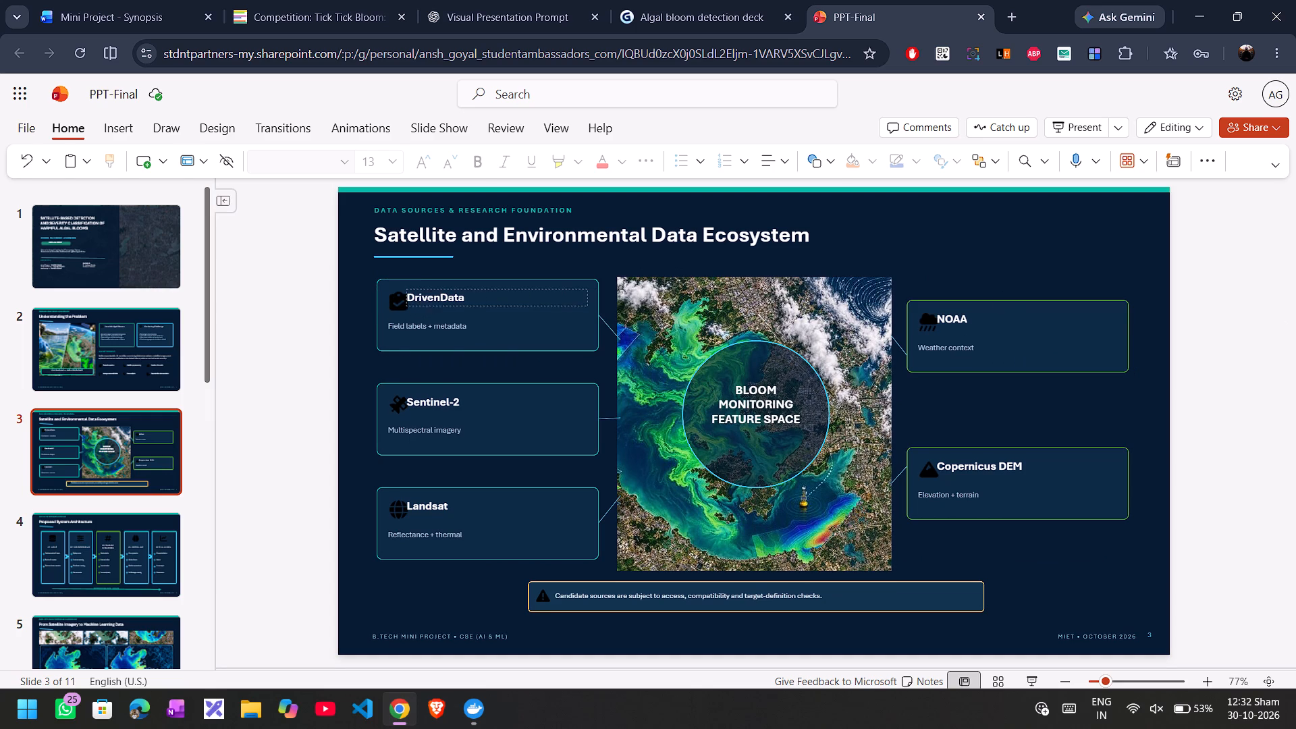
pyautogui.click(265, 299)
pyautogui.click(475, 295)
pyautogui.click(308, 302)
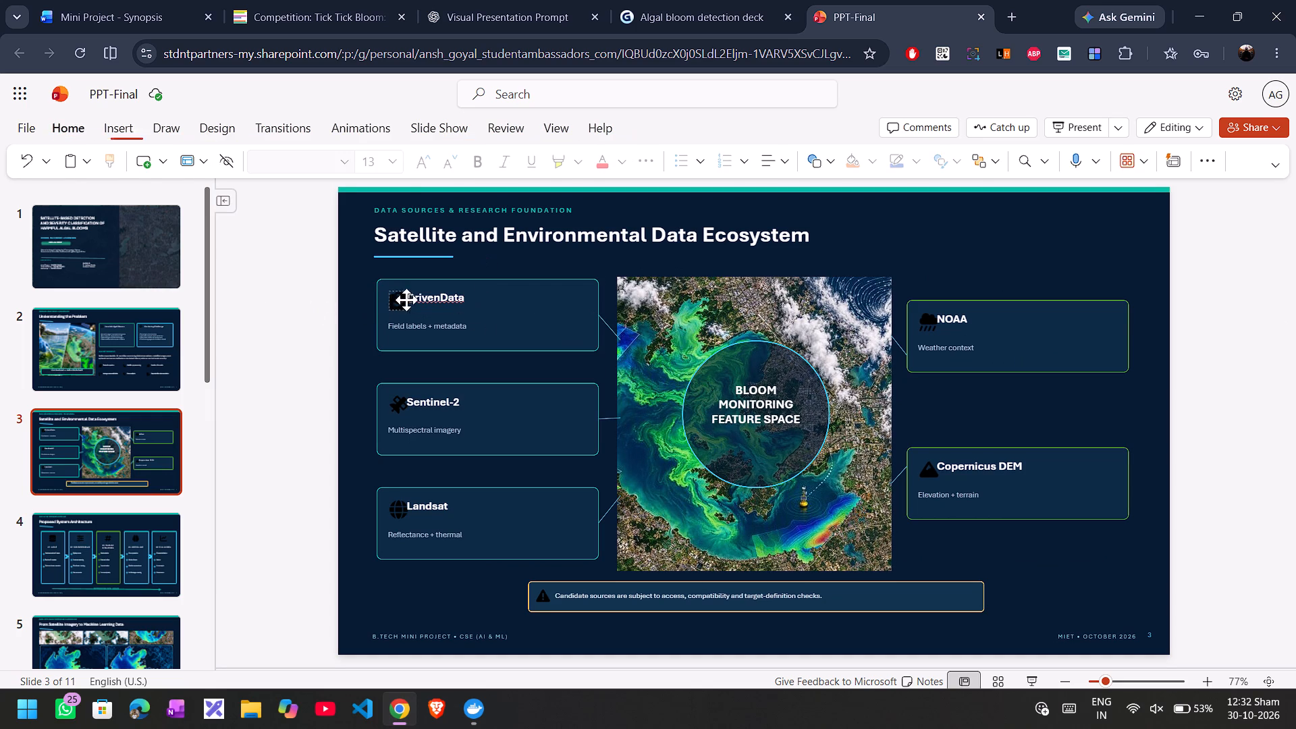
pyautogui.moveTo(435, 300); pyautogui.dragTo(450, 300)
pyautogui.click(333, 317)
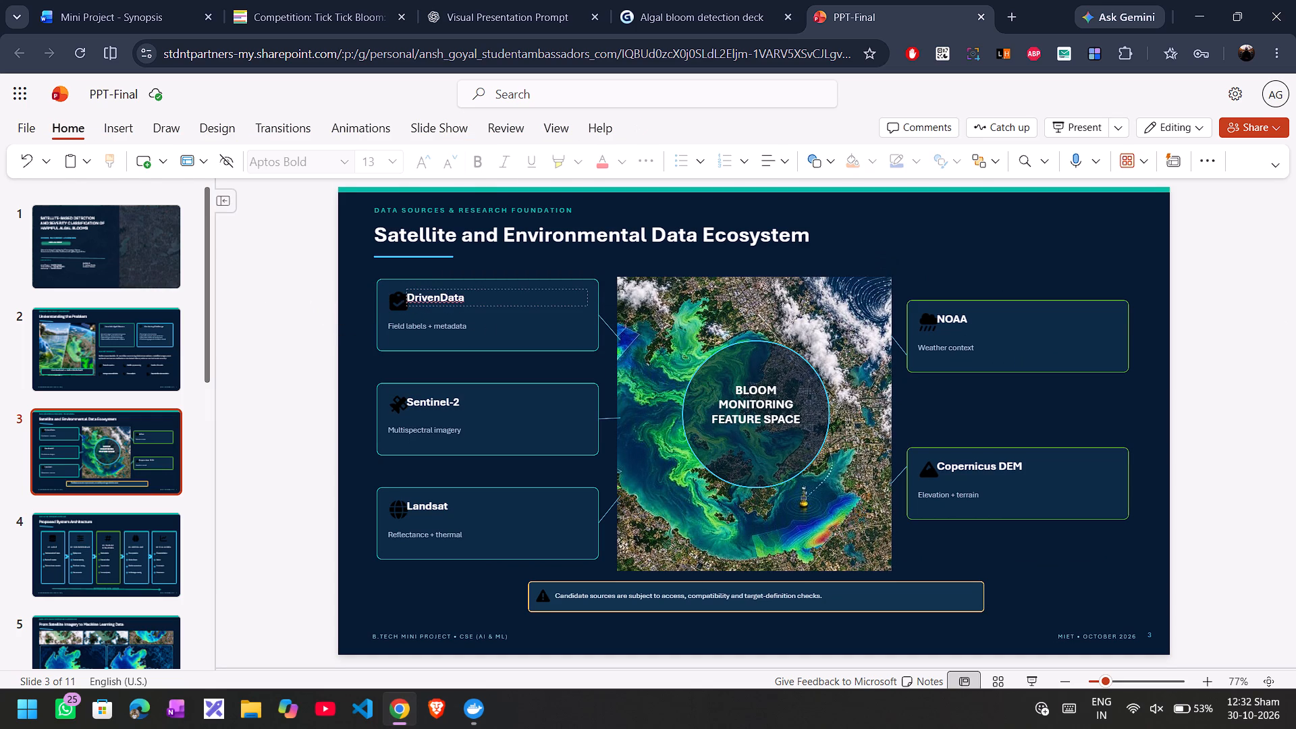
# Insert a space in the DrivenData heading so it reads Driven Data.
pyautogui.click(437, 300)
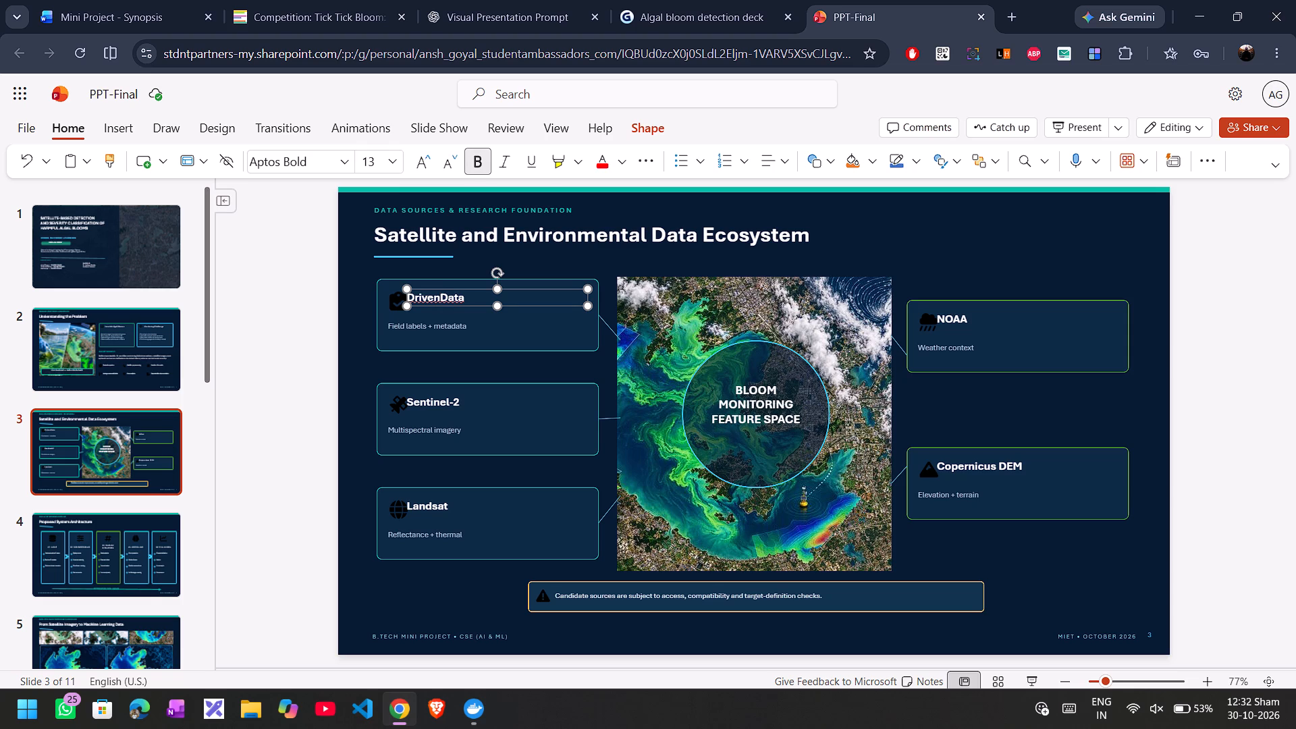
pyautogui.press('space')
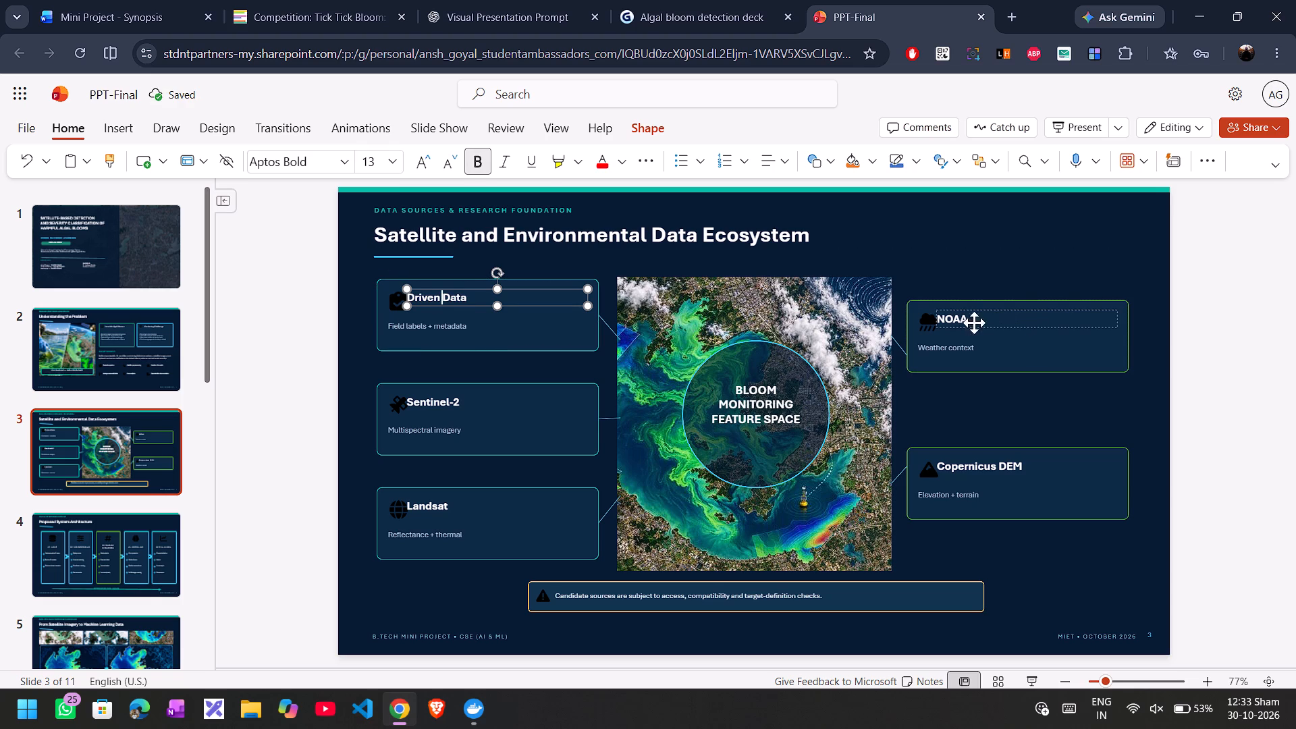
# Widen the NOAA heading's text box on the Satellite and Environmental Data Ecosystem slide to 3.00 inches.
pyautogui.click(950, 317)
pyautogui.click(977, 232)
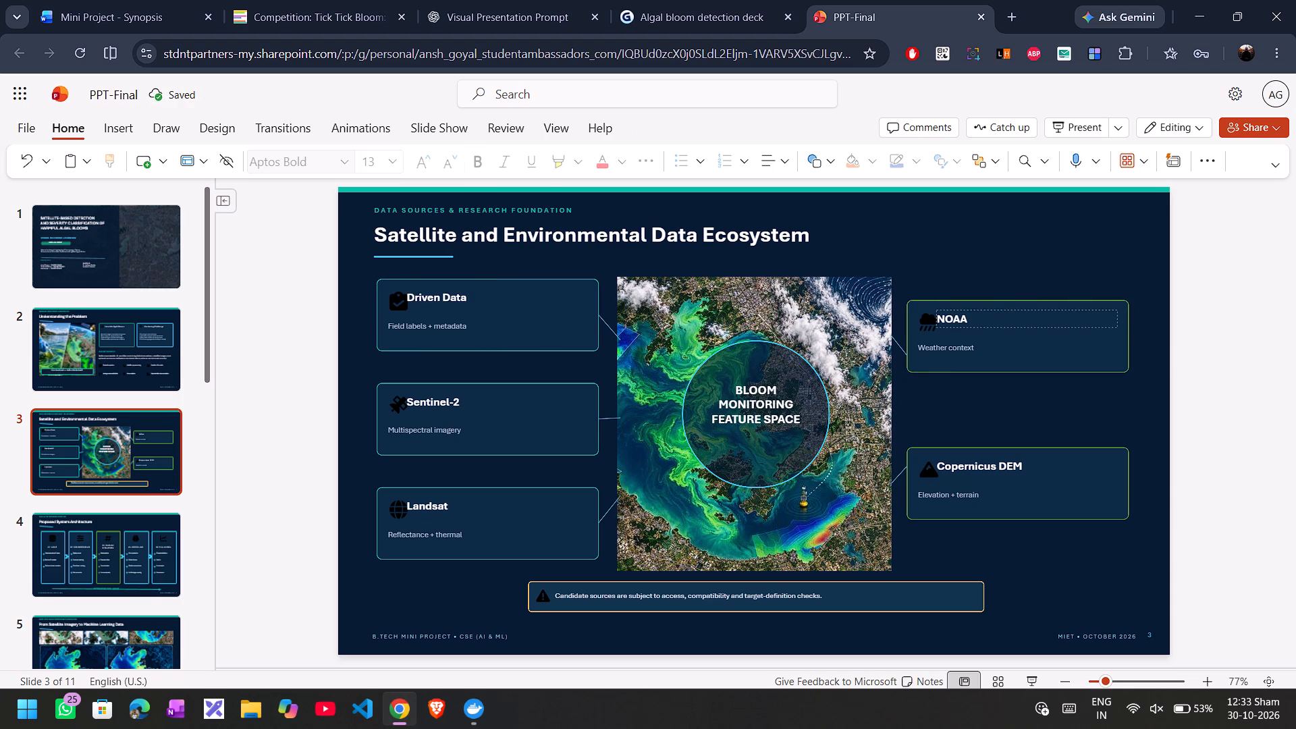
pyautogui.click(971, 319)
pyautogui.click(992, 236)
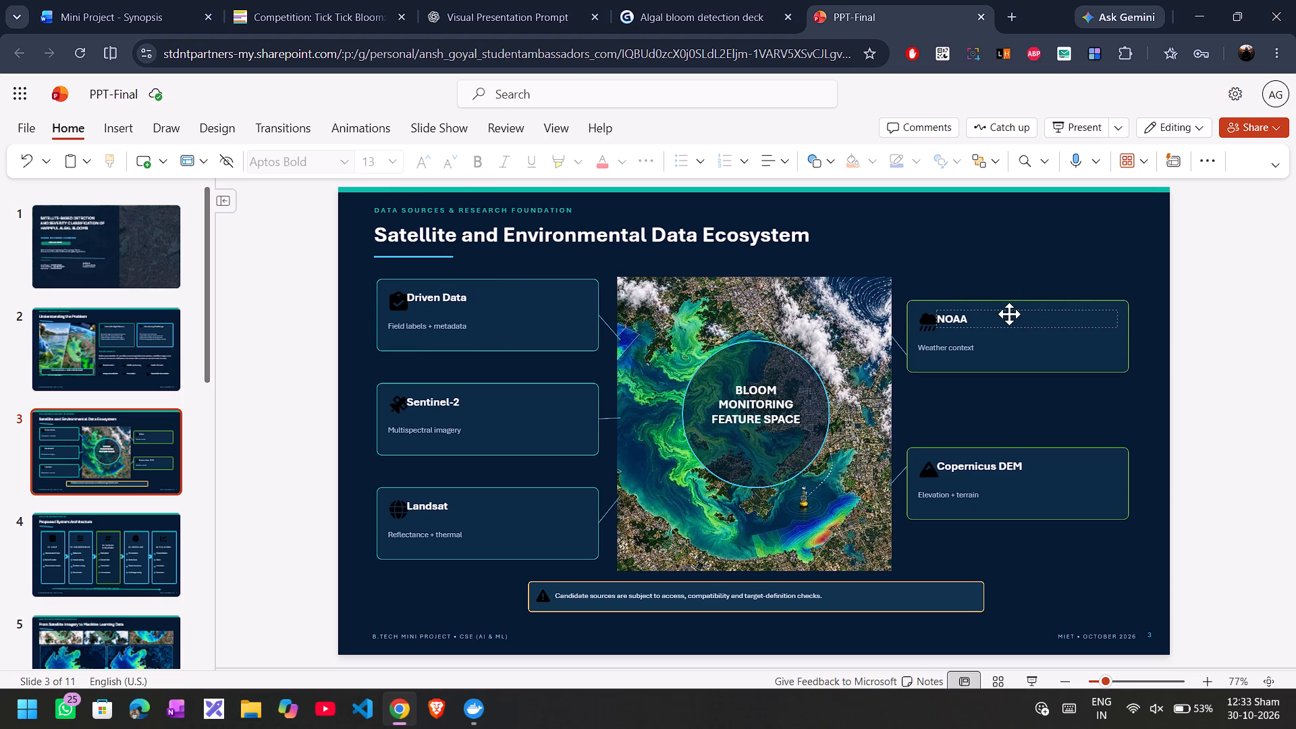
pyautogui.click(1009, 314)
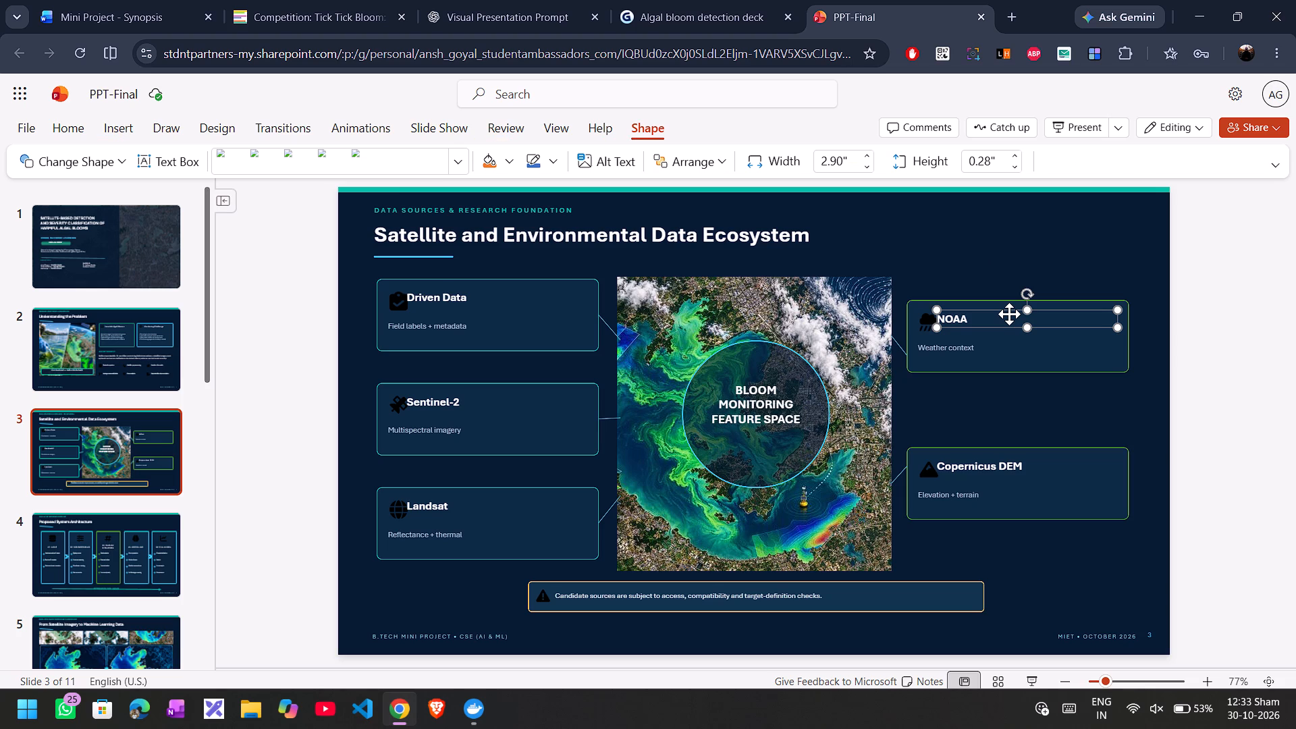
pyautogui.hotkey('shift', 'Right')
pyautogui.hotkey('shift', 'Right')
pyautogui.hotkey('shift', 'Right')
pyautogui.hotkey('shift', 'Right')
pyautogui.hotkey('shift', 'Right')
pyautogui.hotkey('shift', 'Right')
pyautogui.hotkey('shift', 'Right')
pyautogui.hotkey('shift', 'Left')
pyautogui.hotkey('shift', 'Left')
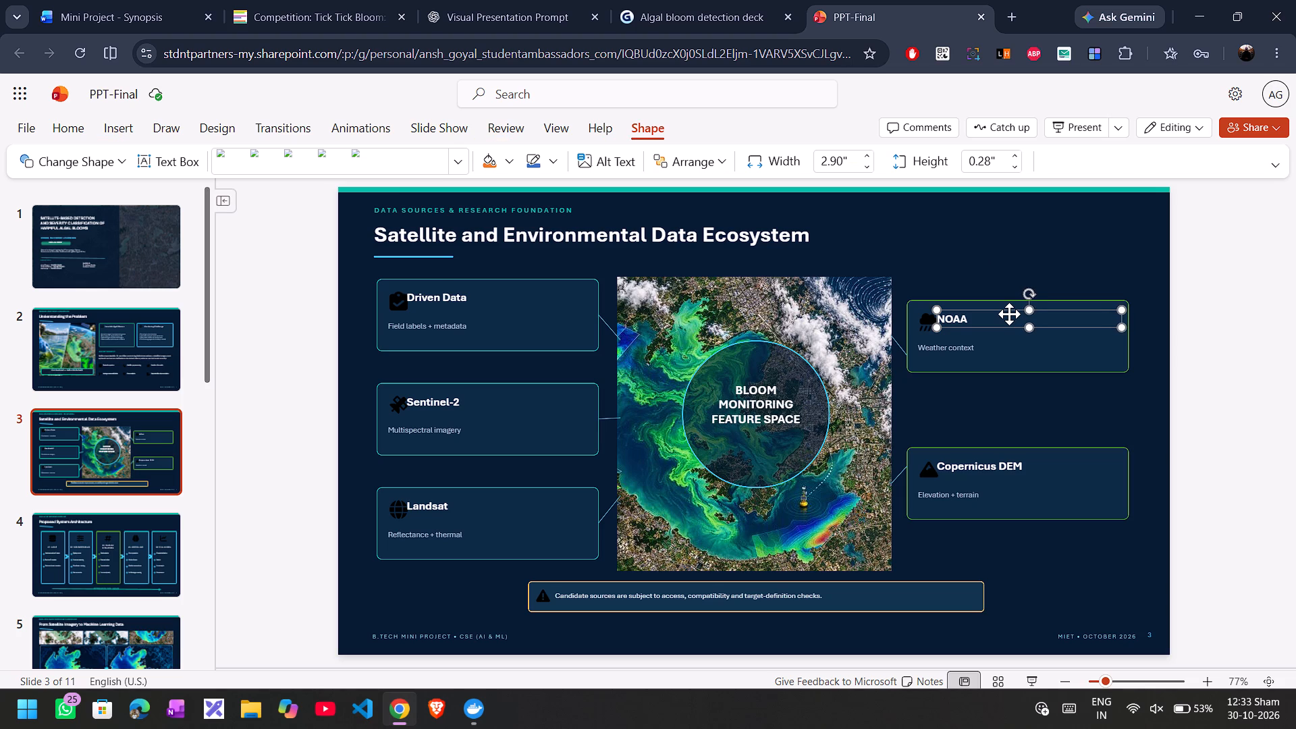
pyautogui.hotkey('shift', 'Down')
pyautogui.hotkey('shift', 'Right')
pyautogui.hotkey('shift', 'Right')
pyautogui.hotkey('shift', 'Right')
pyautogui.hotkey('shift', 'Right')
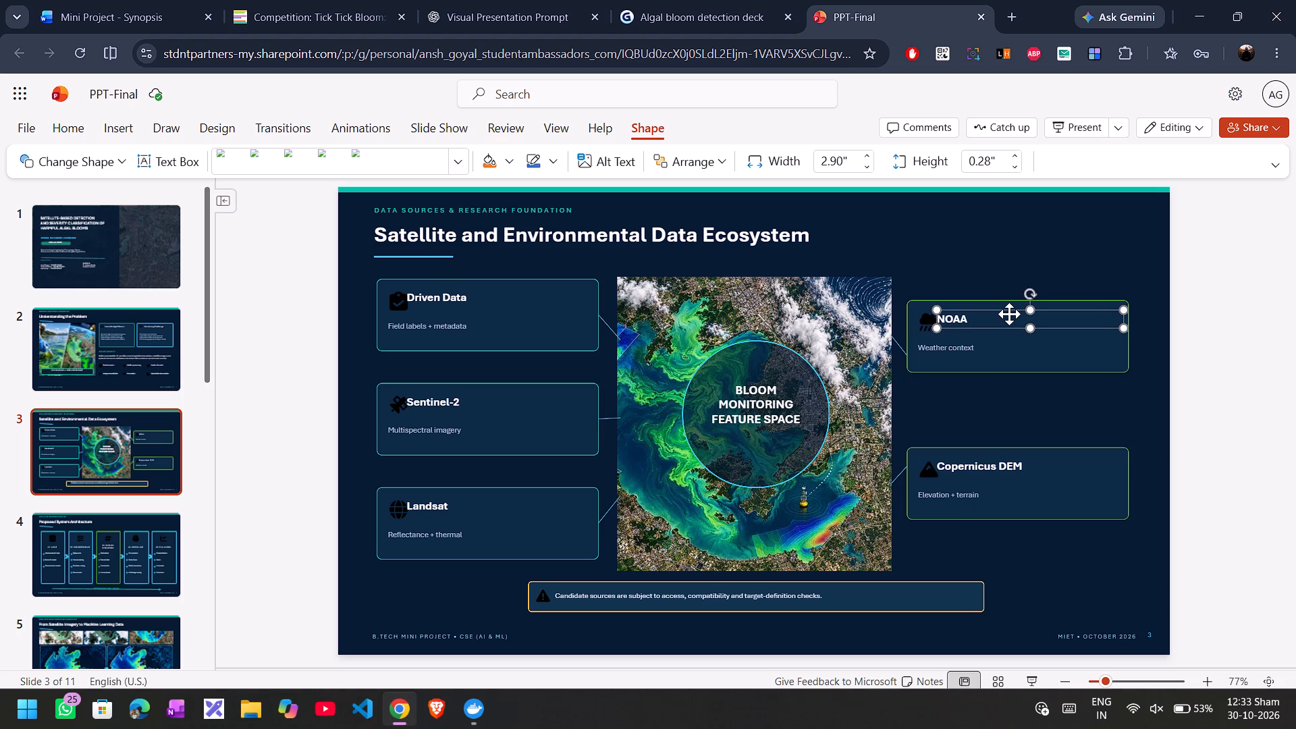
# Increase the height of the NOAA heading's text box to about 0.35 inches.
pyautogui.hotkey('shift', 'Down')
pyautogui.hotkey('shift', 'Down')
pyautogui.hotkey('shift', 'Down')
pyautogui.hotkey('shift', 'Down')
pyautogui.hotkey('shift', 'Down')
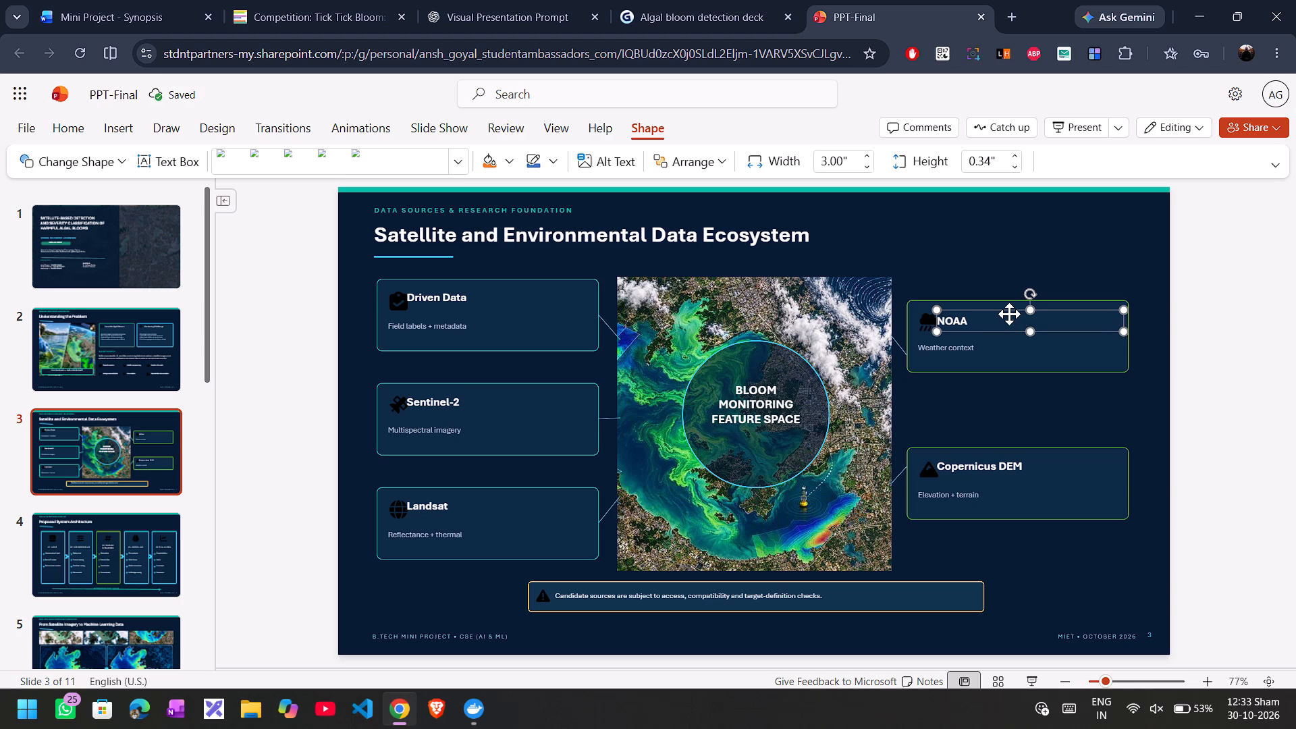
pyautogui.hotkey('shift', 'Up')
pyautogui.hotkey('shift', 'Up')
pyautogui.hotkey('shift', 'Down')
pyautogui.hotkey('shift', 'Down')
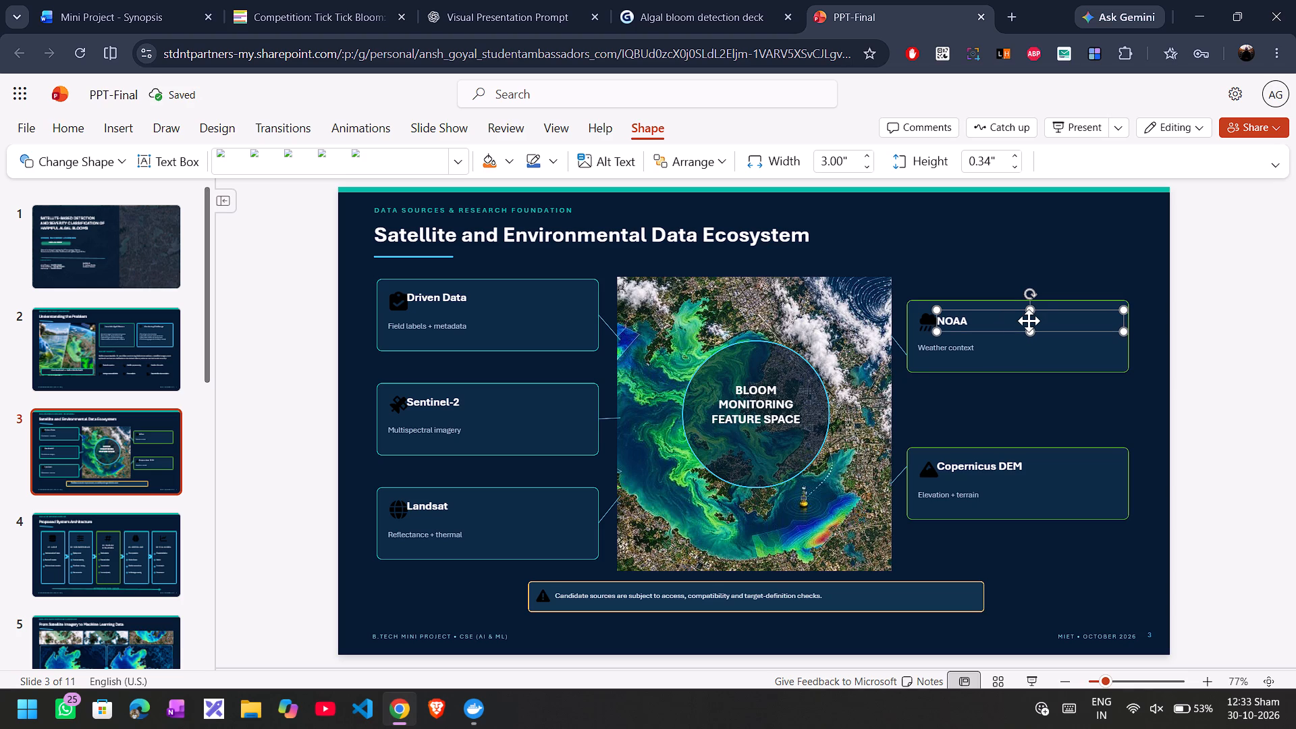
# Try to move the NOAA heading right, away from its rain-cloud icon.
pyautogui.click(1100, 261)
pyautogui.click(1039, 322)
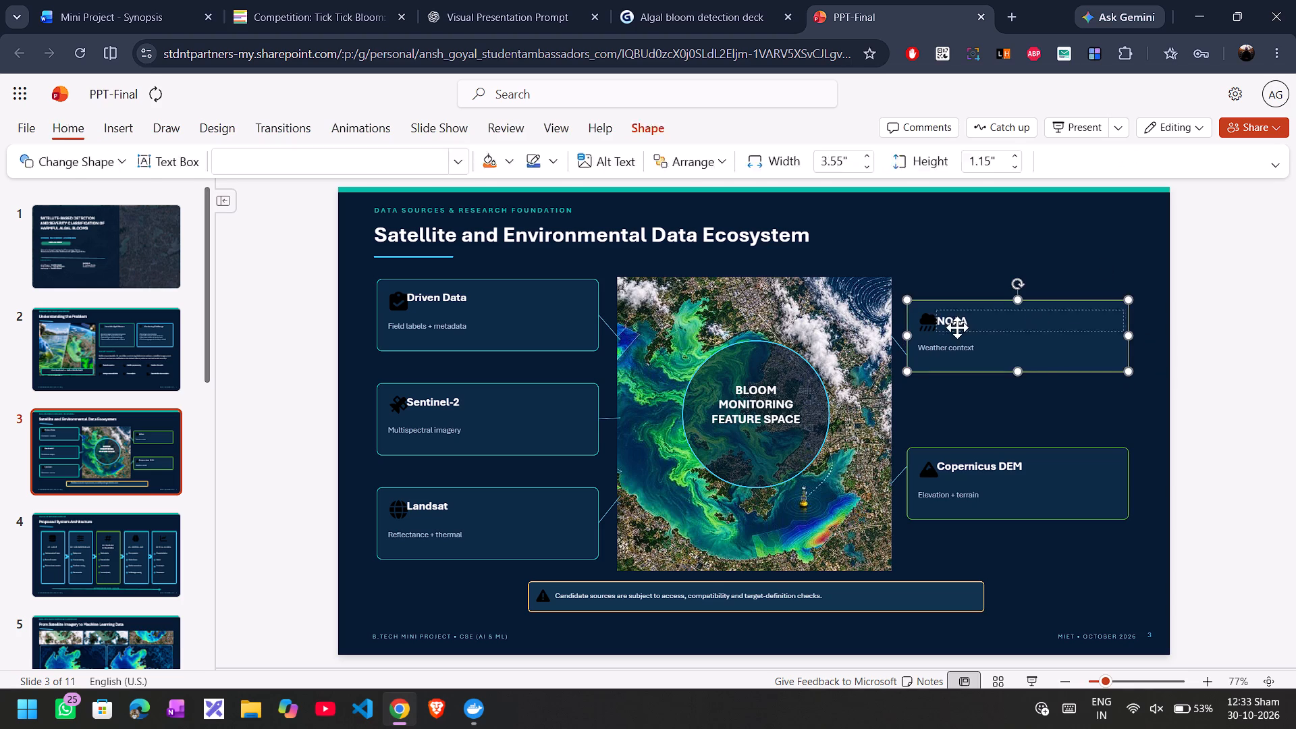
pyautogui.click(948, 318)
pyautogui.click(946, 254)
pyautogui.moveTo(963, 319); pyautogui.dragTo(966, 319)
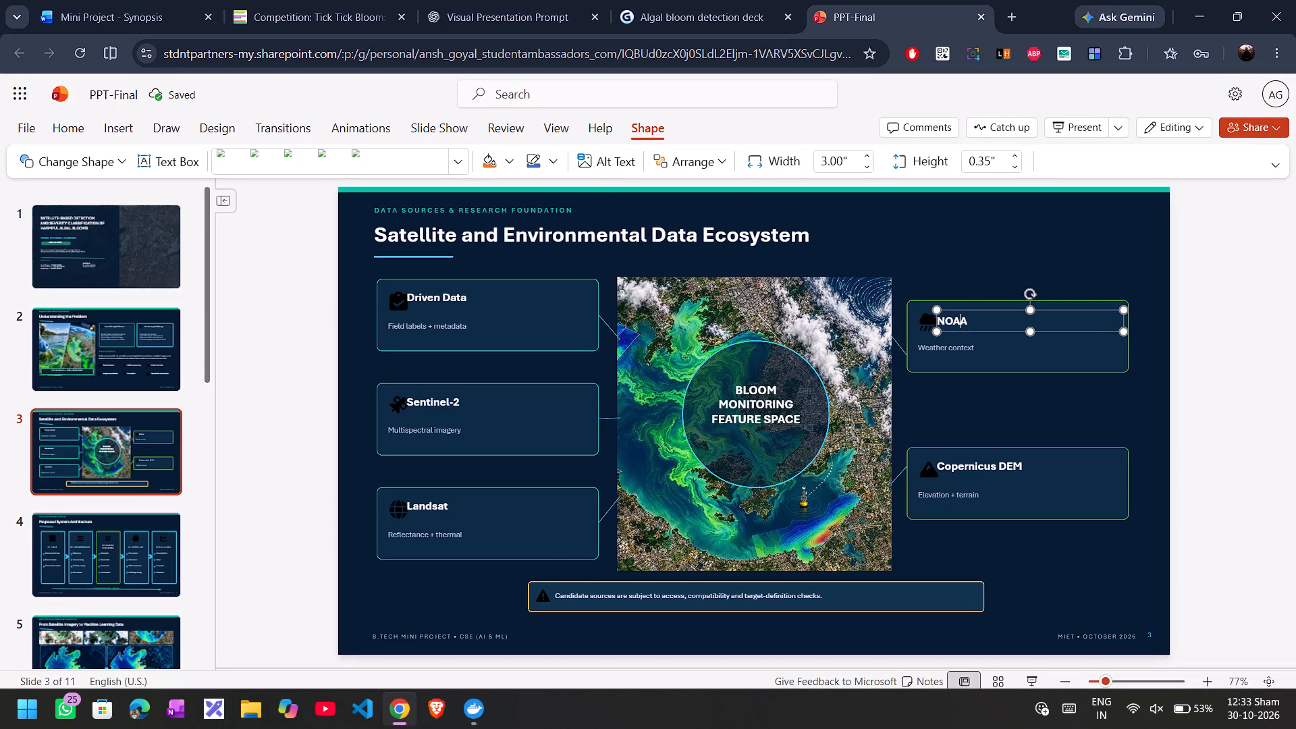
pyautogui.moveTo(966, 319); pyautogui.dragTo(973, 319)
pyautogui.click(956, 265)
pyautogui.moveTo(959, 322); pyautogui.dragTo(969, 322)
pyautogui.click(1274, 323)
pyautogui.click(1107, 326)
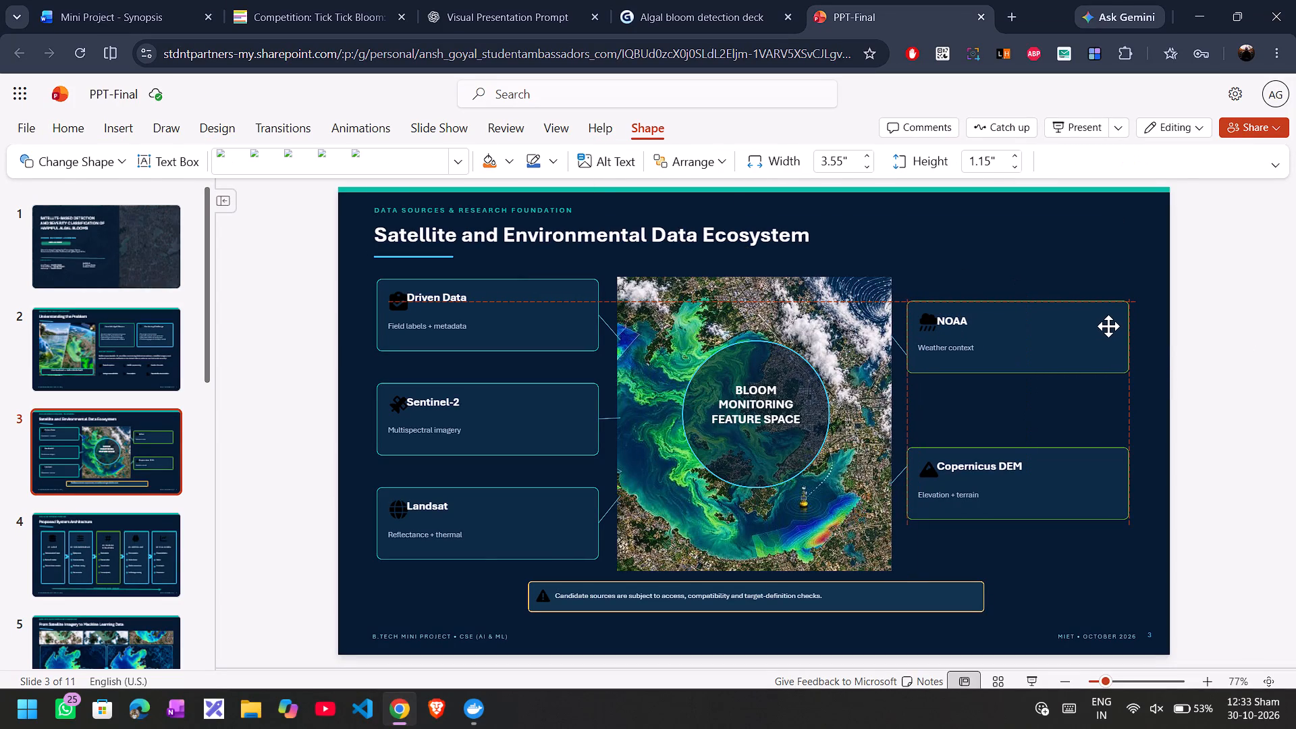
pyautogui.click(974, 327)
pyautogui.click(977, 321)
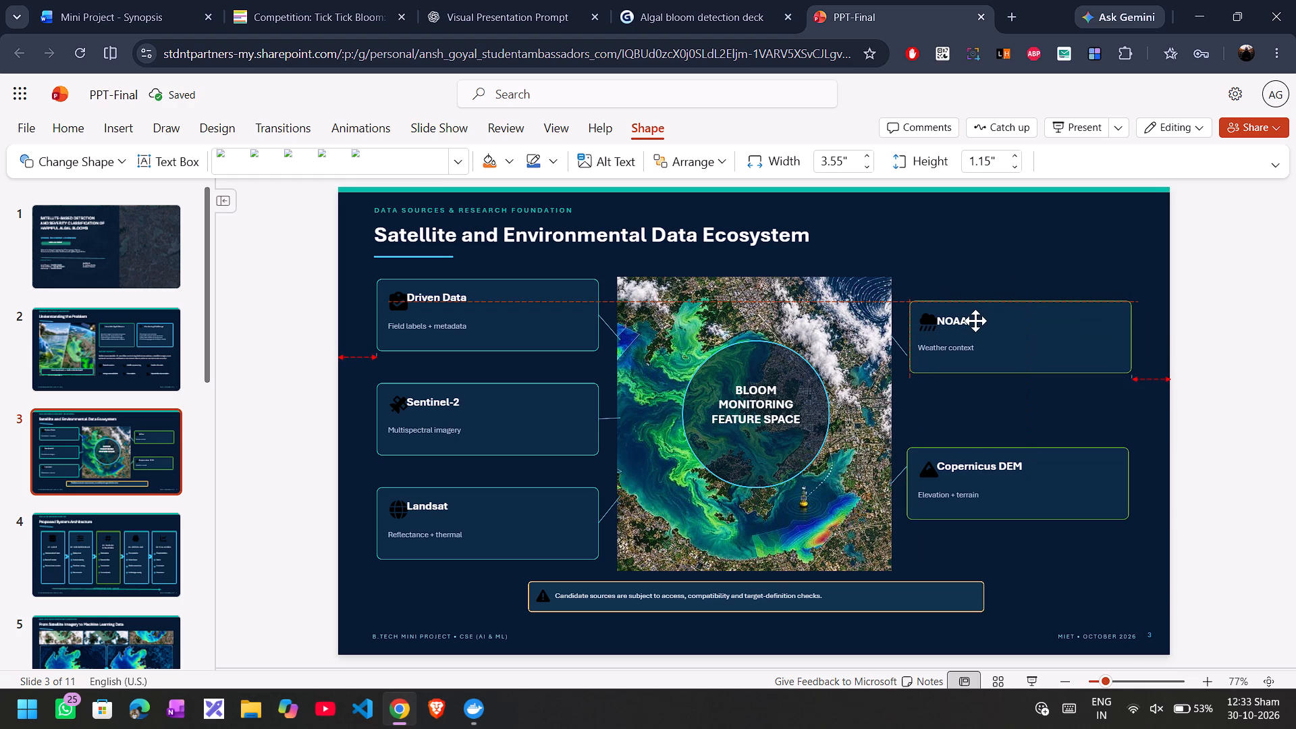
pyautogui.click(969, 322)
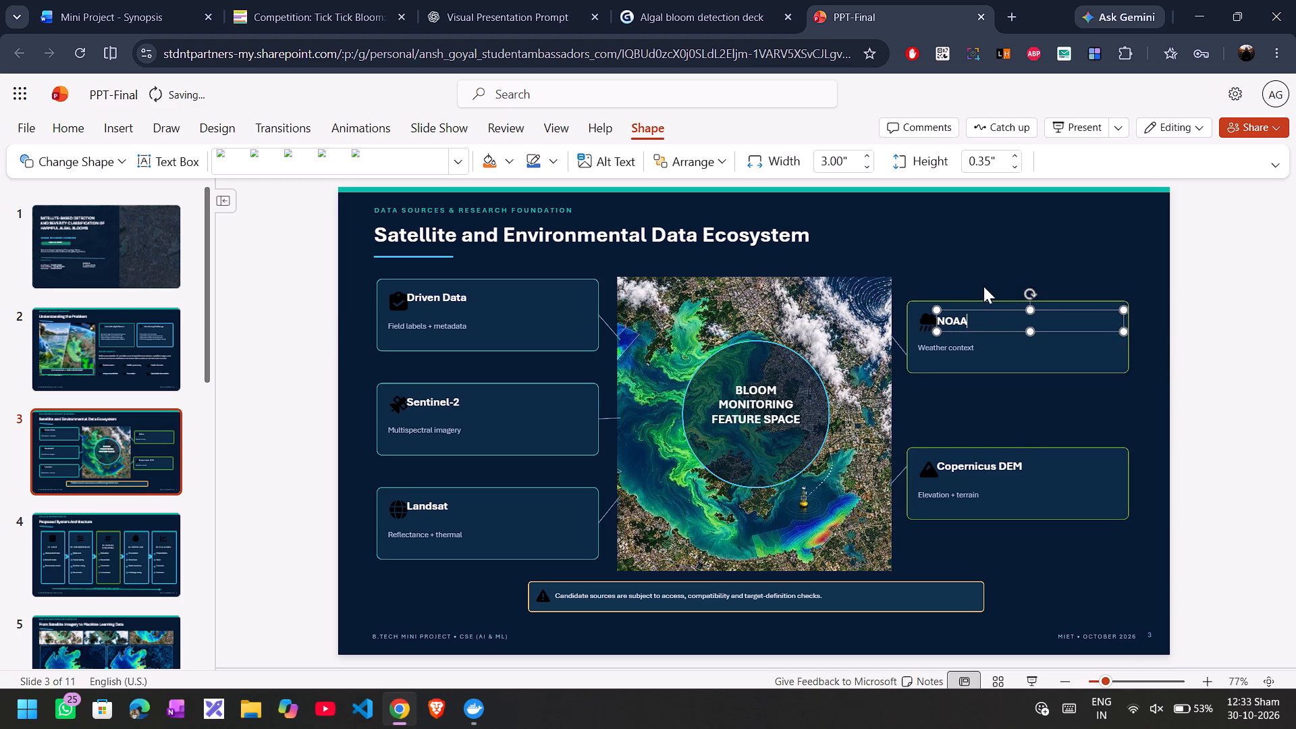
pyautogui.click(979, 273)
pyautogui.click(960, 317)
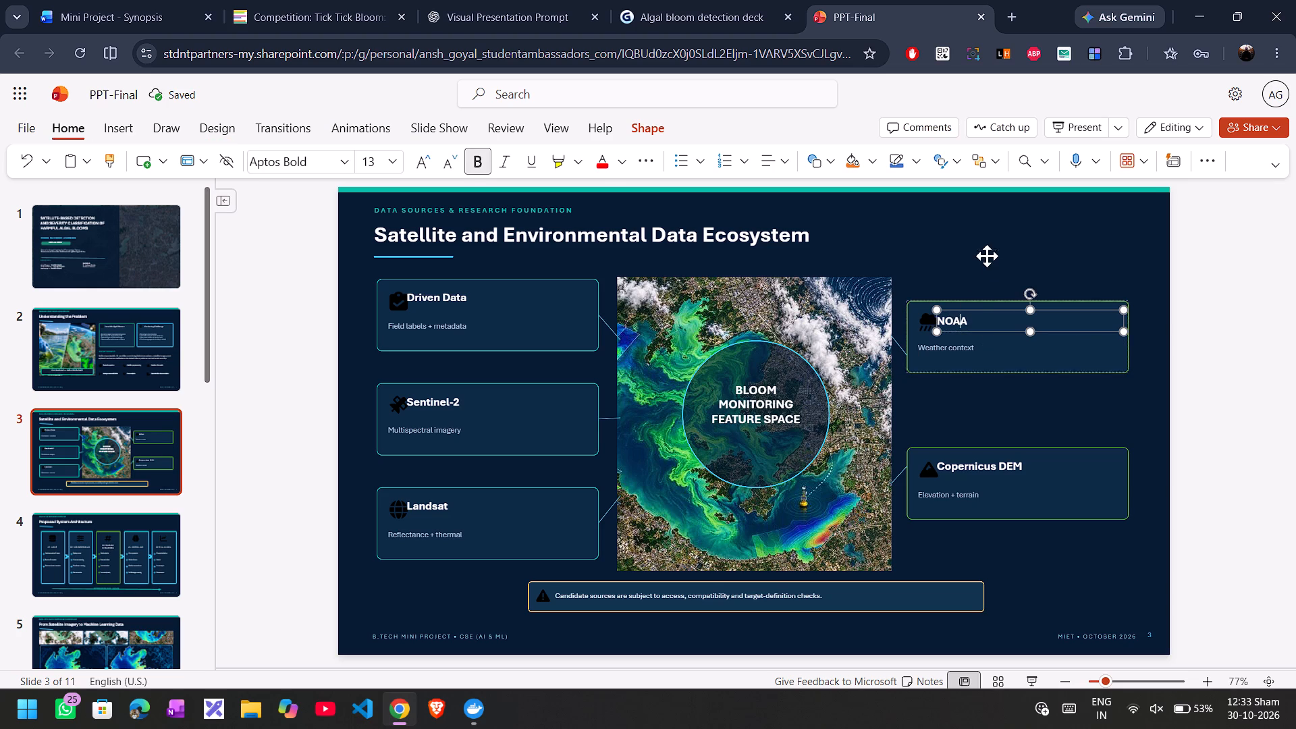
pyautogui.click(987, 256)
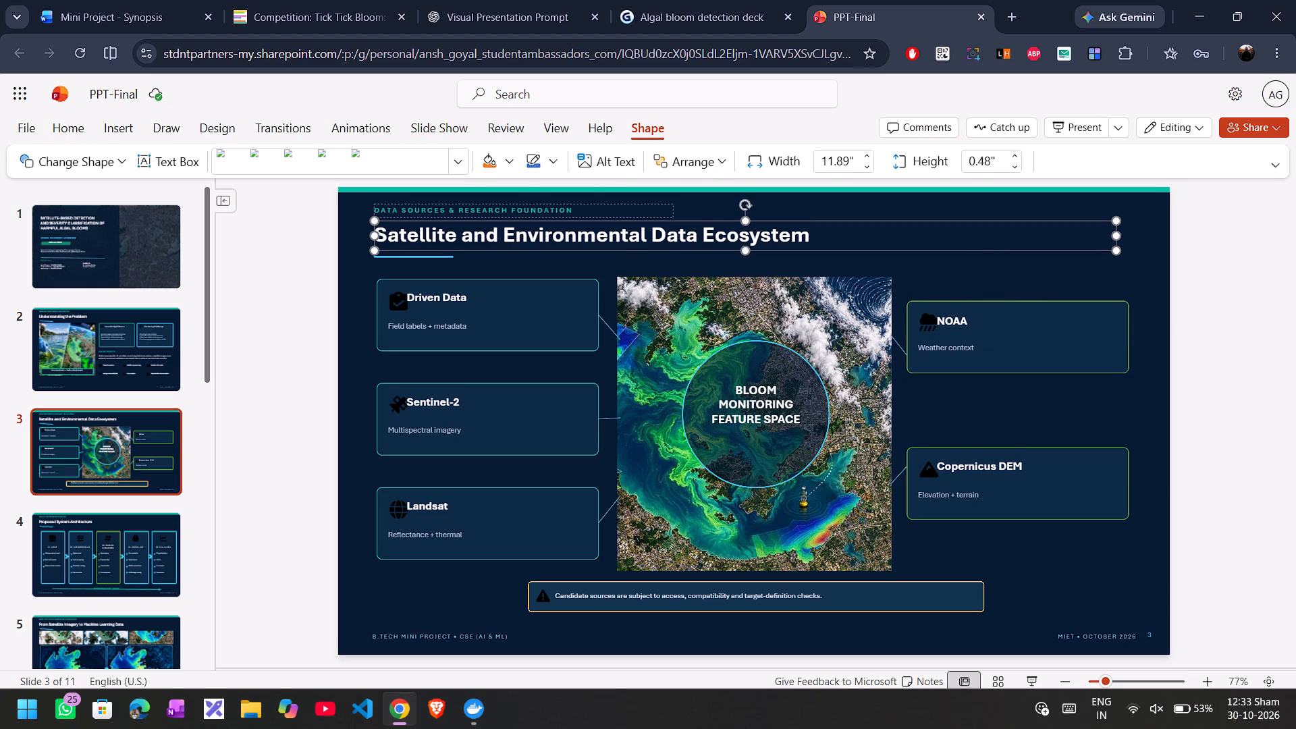
# Compare the section labels, layout and footer of the data ecosystem slide with the title and Understanding the Problem slides.
pyautogui.click(532, 210)
pyautogui.click(584, 216)
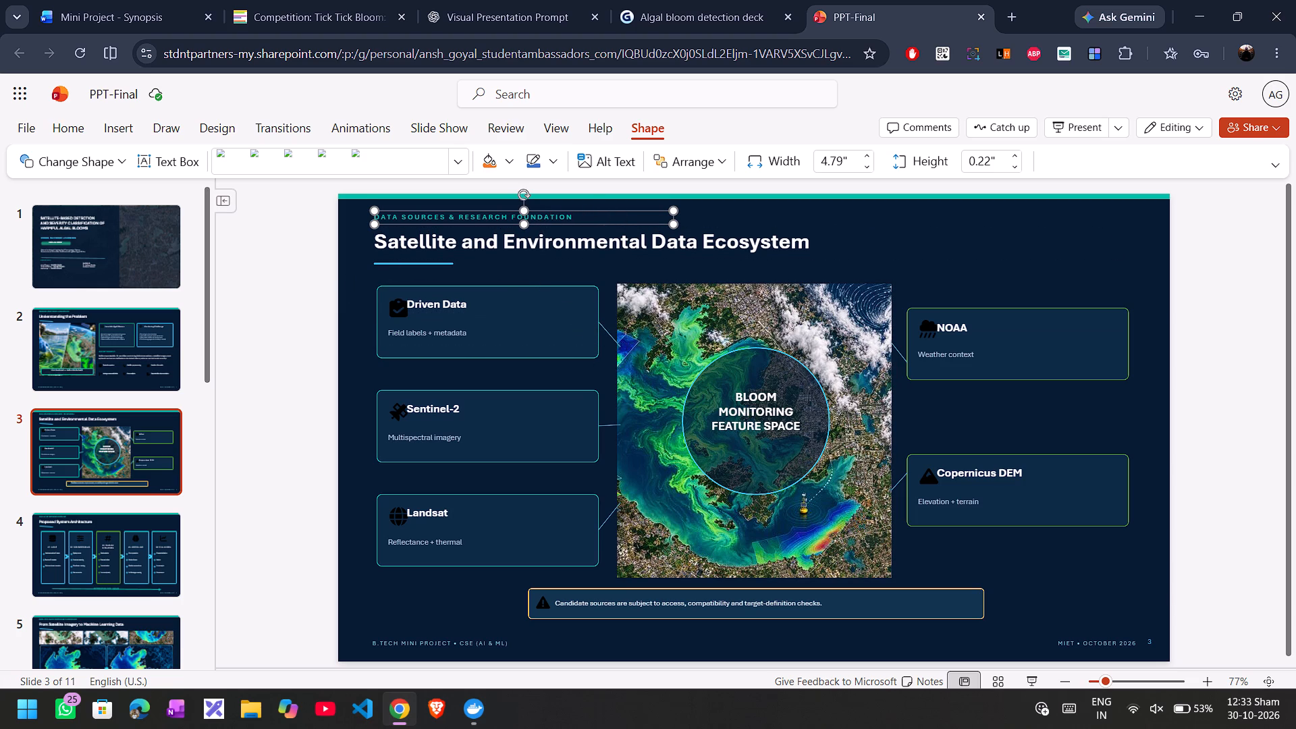
pyautogui.scroll(-5, 722, 362)
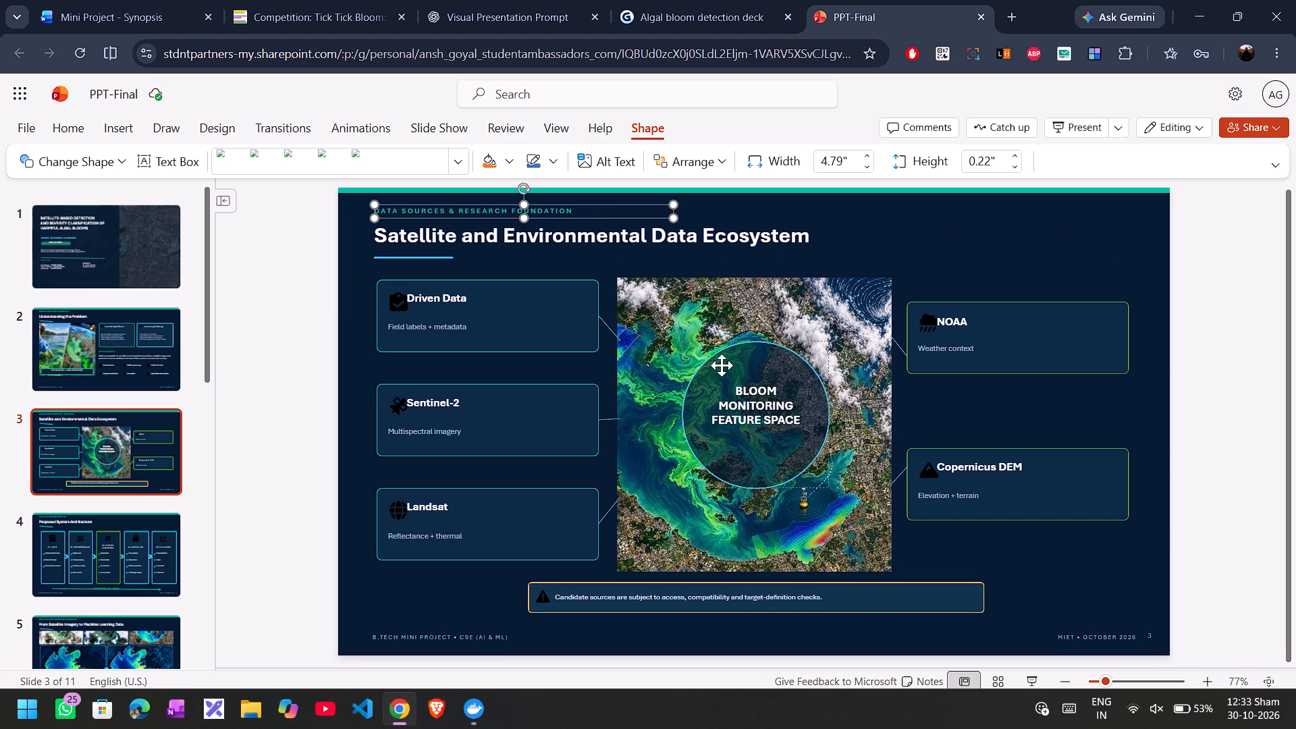
pyautogui.click(97, 354)
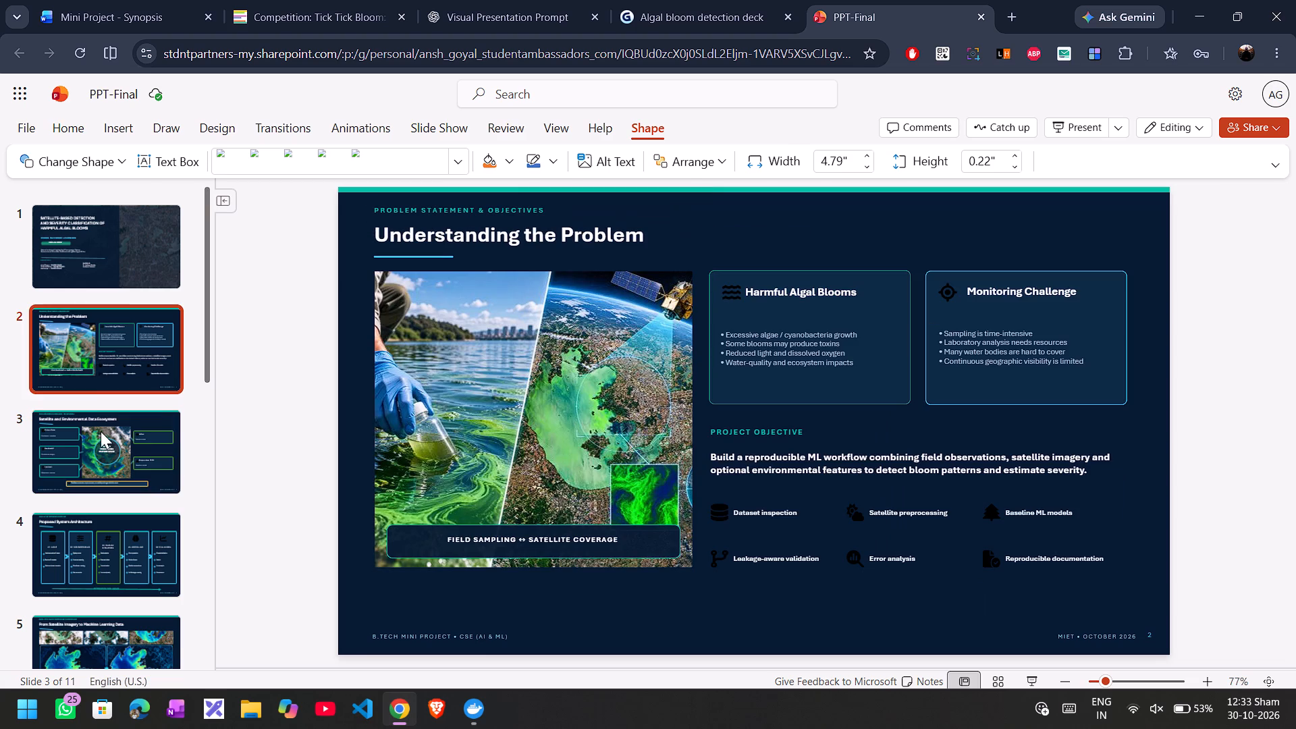
pyautogui.click(106, 452)
pyautogui.click(130, 265)
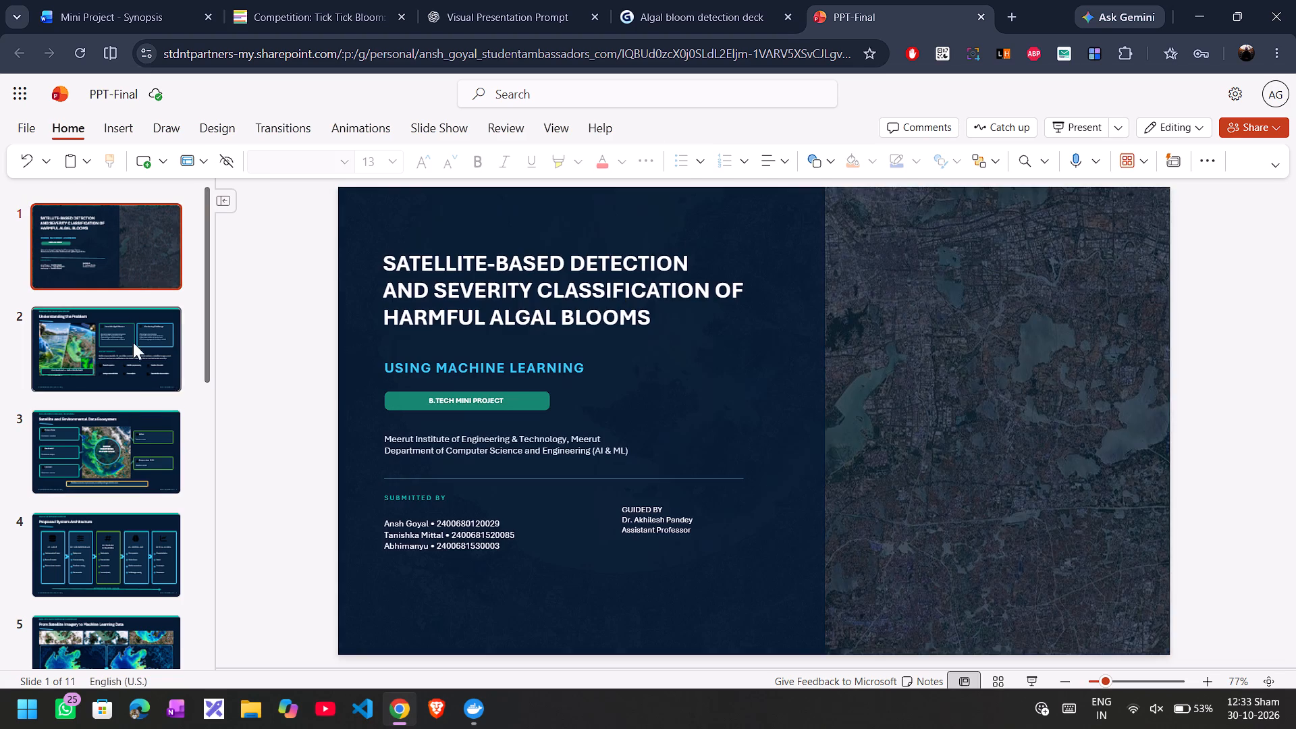
pyautogui.click(124, 381)
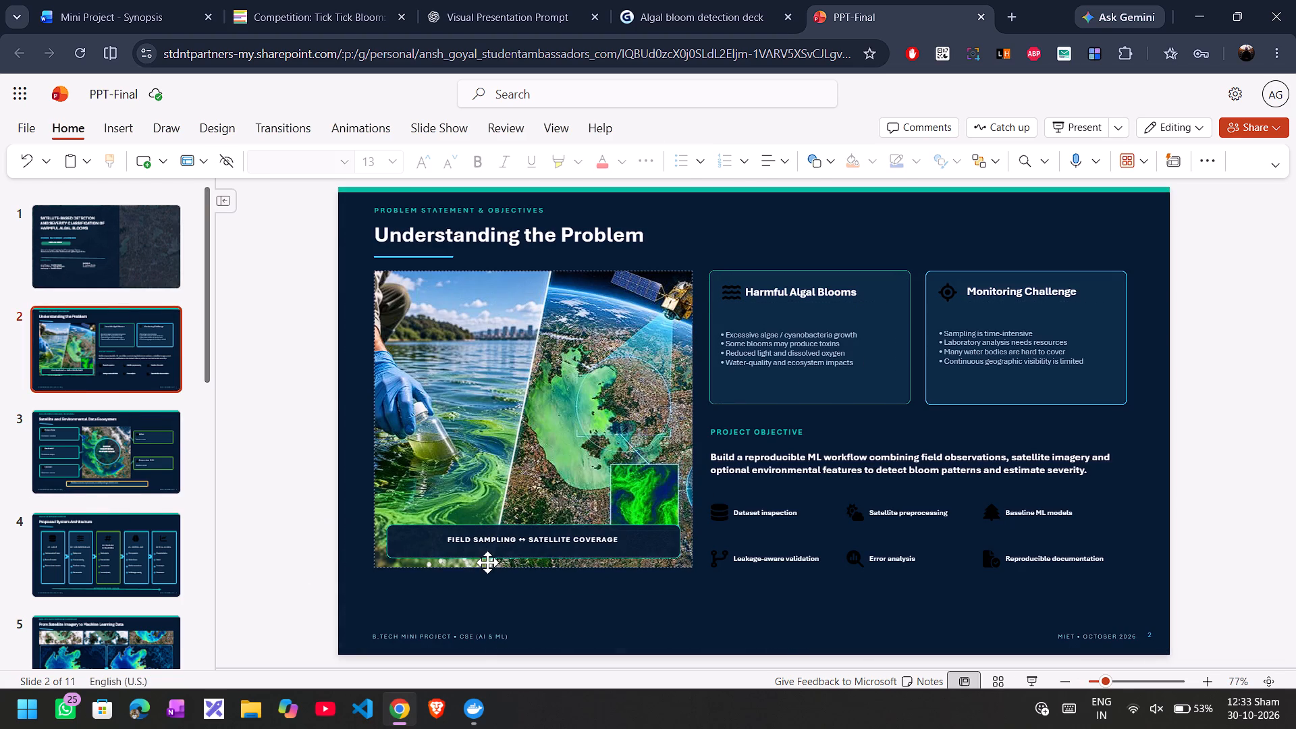
pyautogui.click(478, 637)
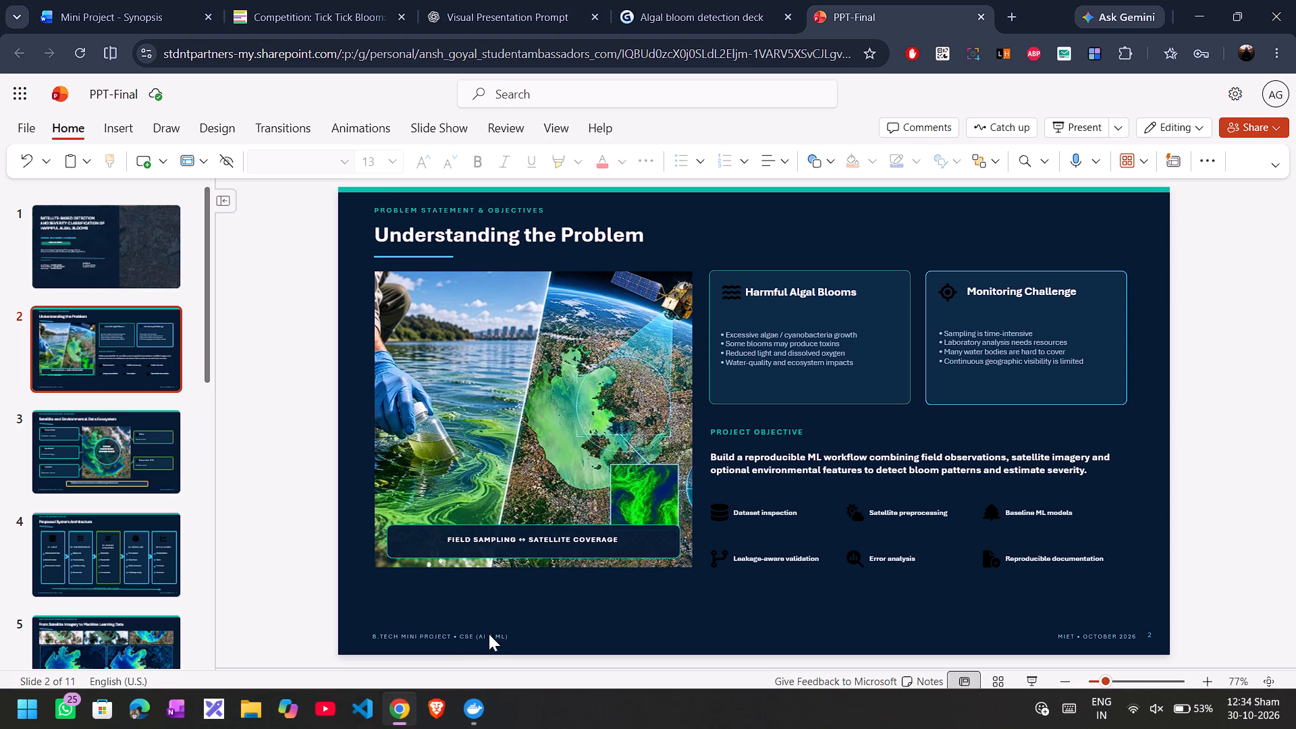
pyautogui.click(451, 637)
# Delete the candidate-sources note below the satellite image on slide 3, including its text, bordered bar and warning icon.
pyautogui.click(51, 432)
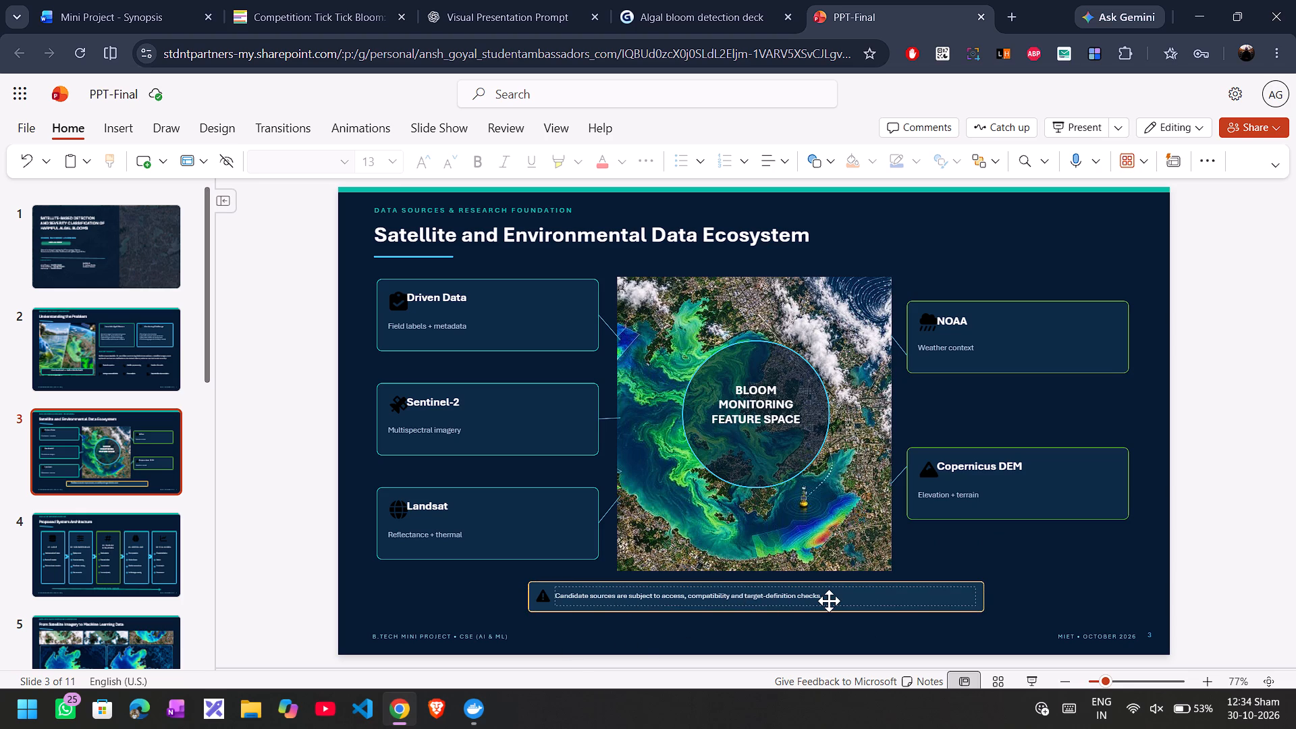
pyautogui.click(863, 609)
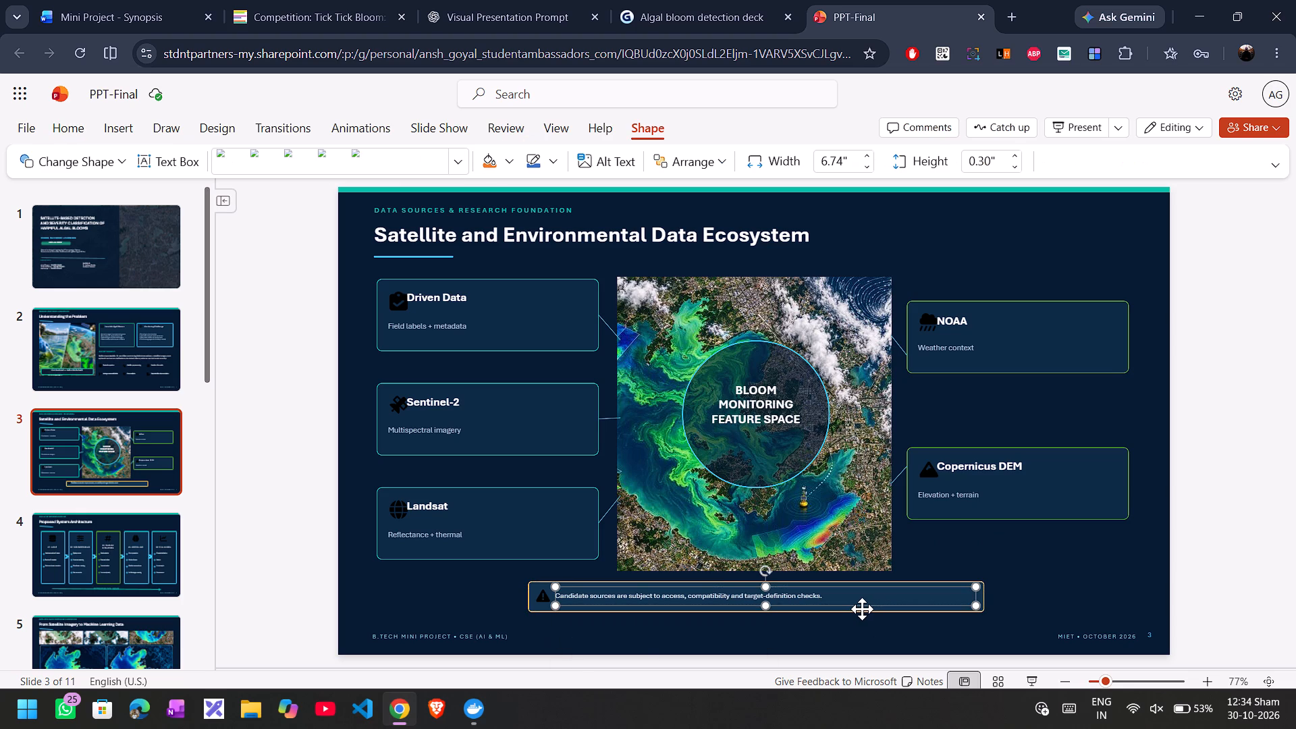
pyautogui.press('BackSpace')
pyautogui.click(871, 605)
pyautogui.press('BackSpace')
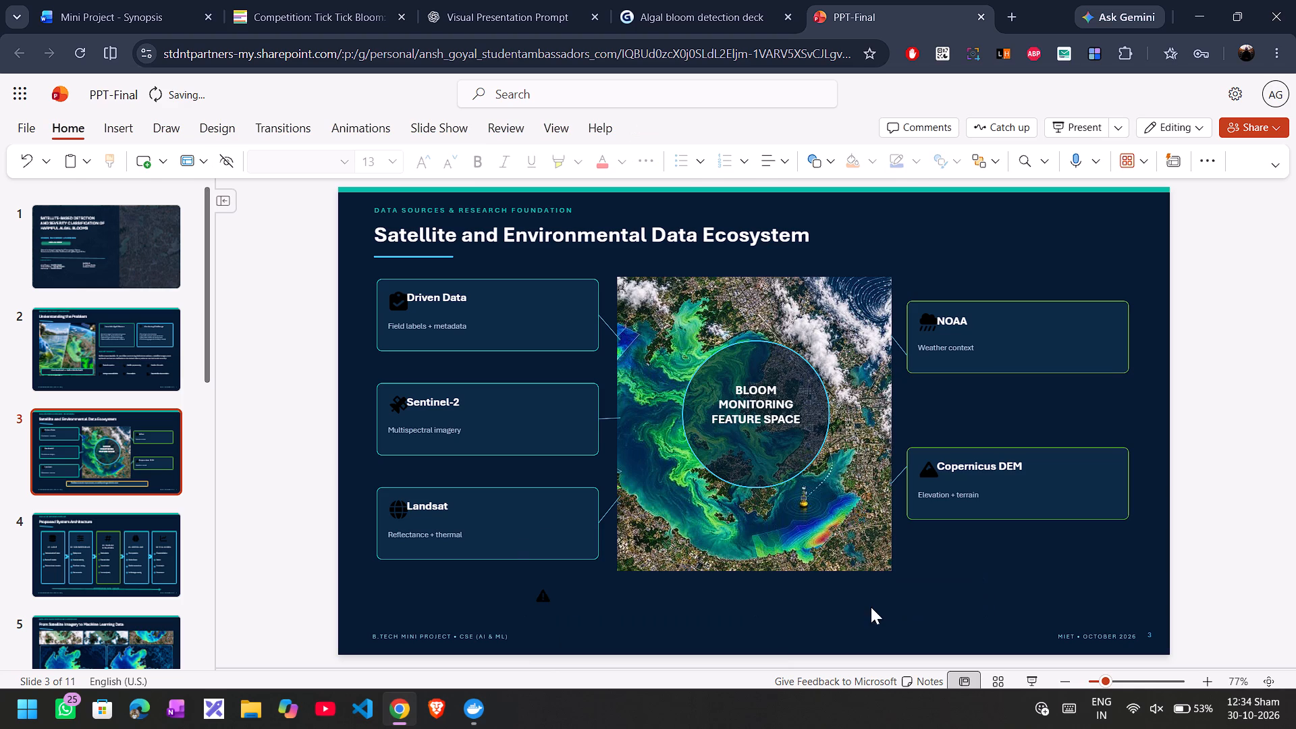
pyautogui.click(539, 597)
pyautogui.press('BackSpace')
# Move the long arrow line on the Proposed System Architecture slide down, just below the Reproducible Data Lineage label.
pyautogui.scroll(-1, 294, 586)
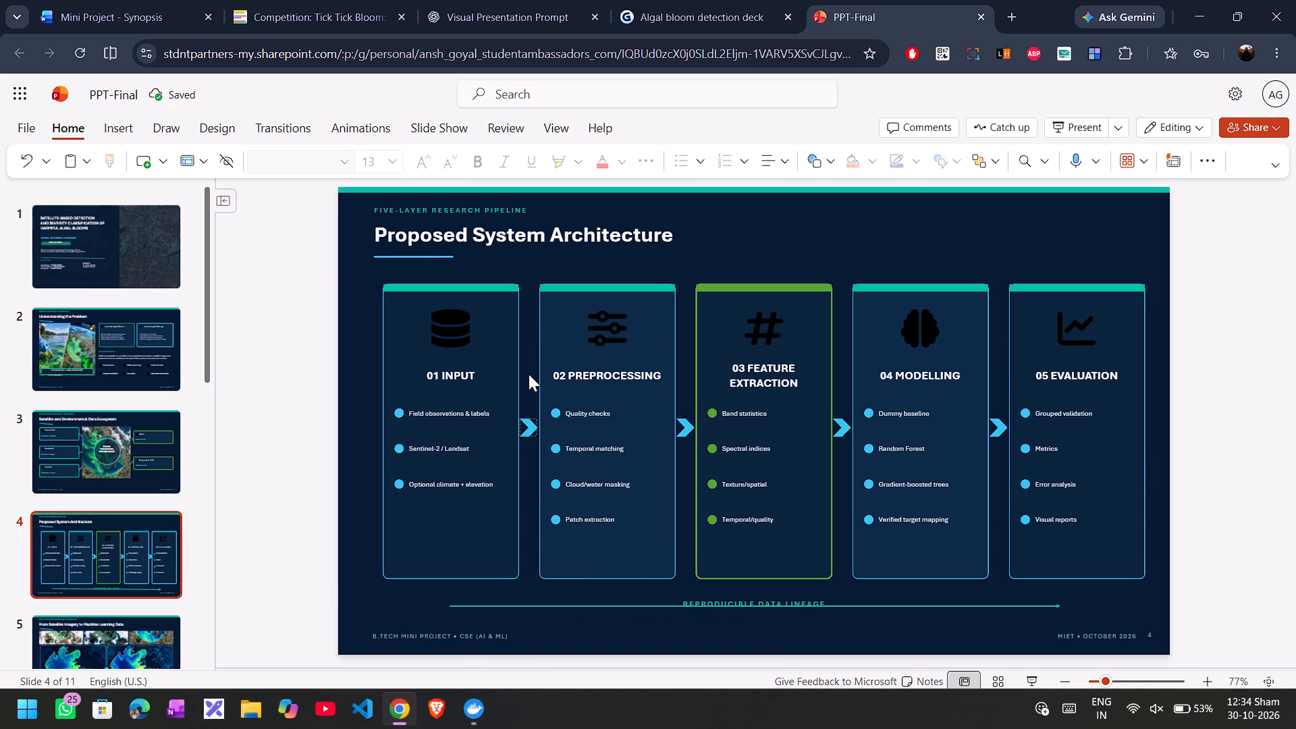
pyautogui.click(750, 598)
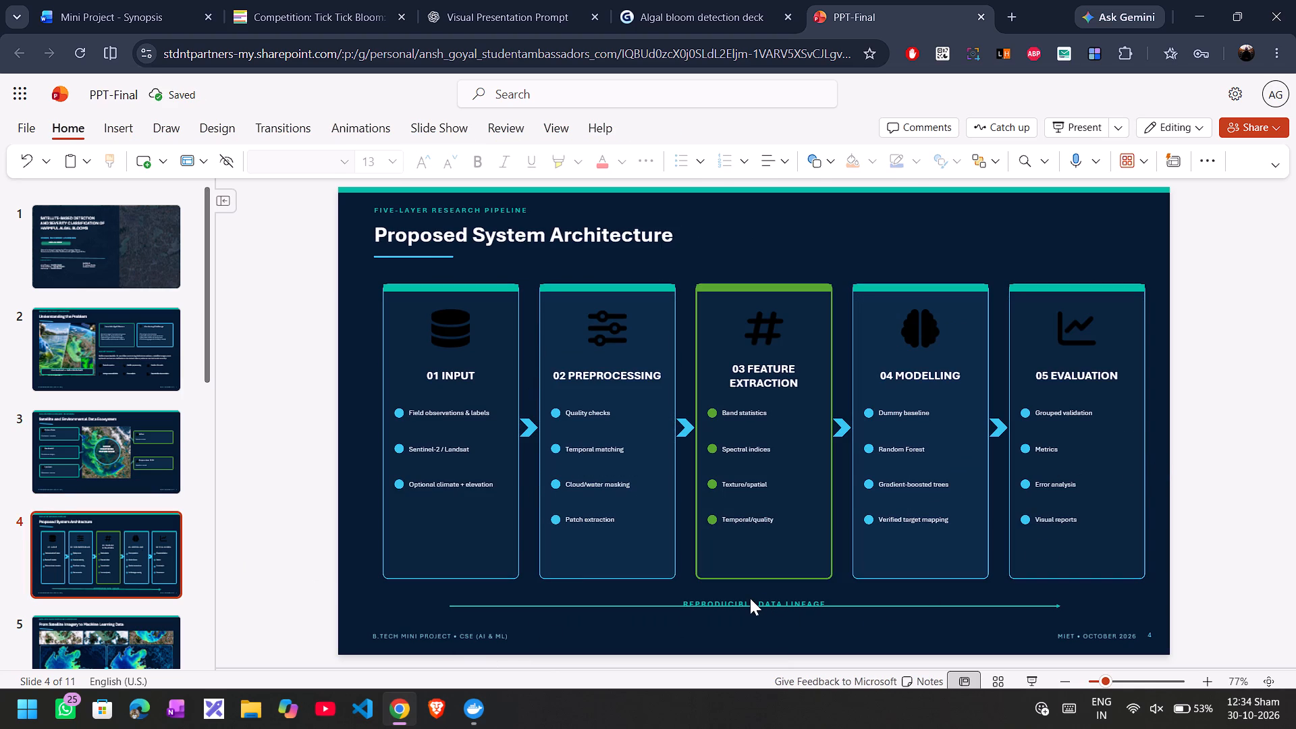
pyautogui.click(807, 601)
pyautogui.click(846, 610)
pyautogui.moveTo(881, 610); pyautogui.dragTo(886, 614)
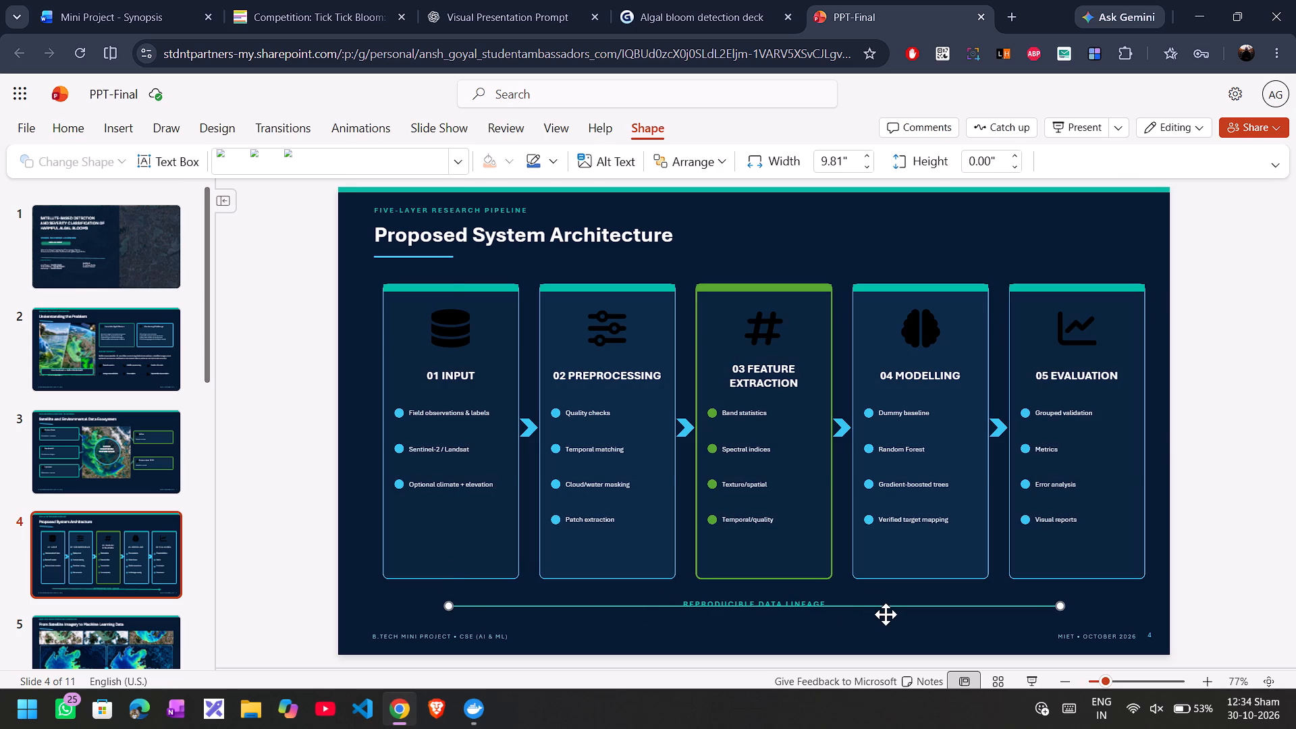
pyautogui.moveTo(886, 614); pyautogui.dragTo(886, 620)
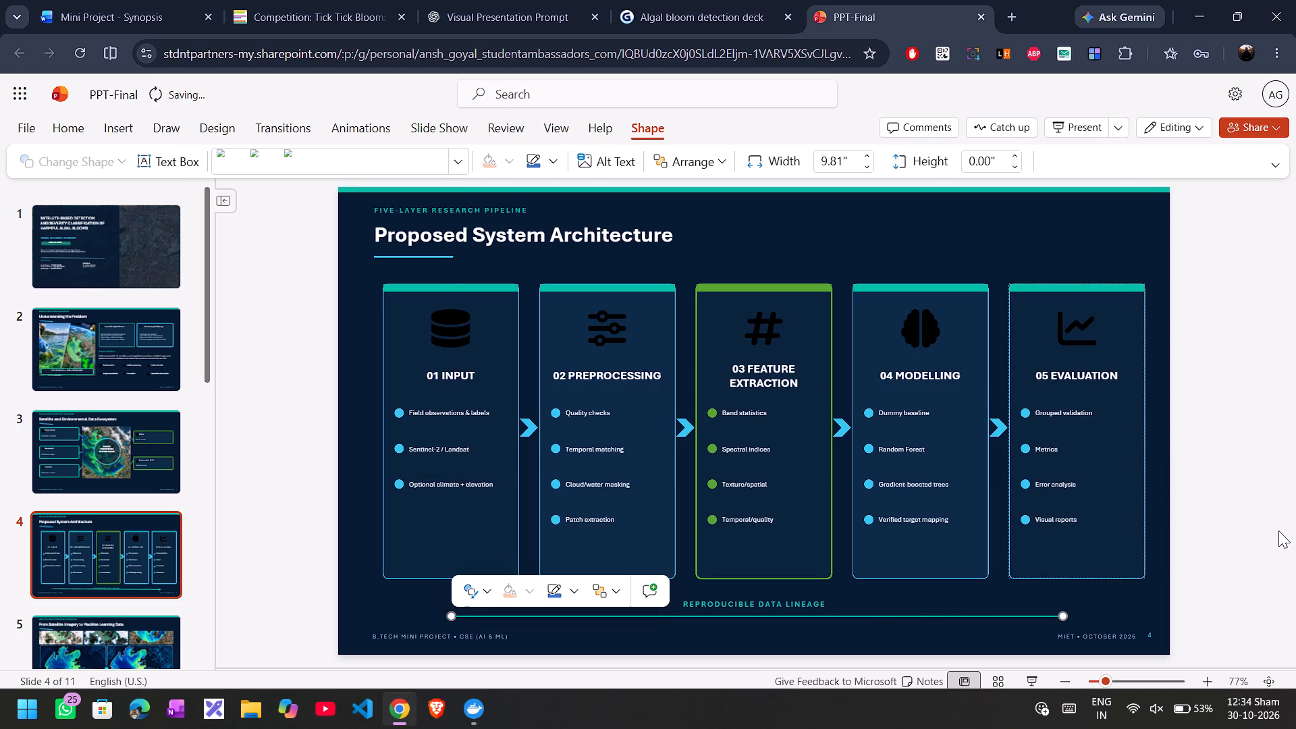
pyautogui.click(1278, 529)
pyautogui.click(1249, 471)
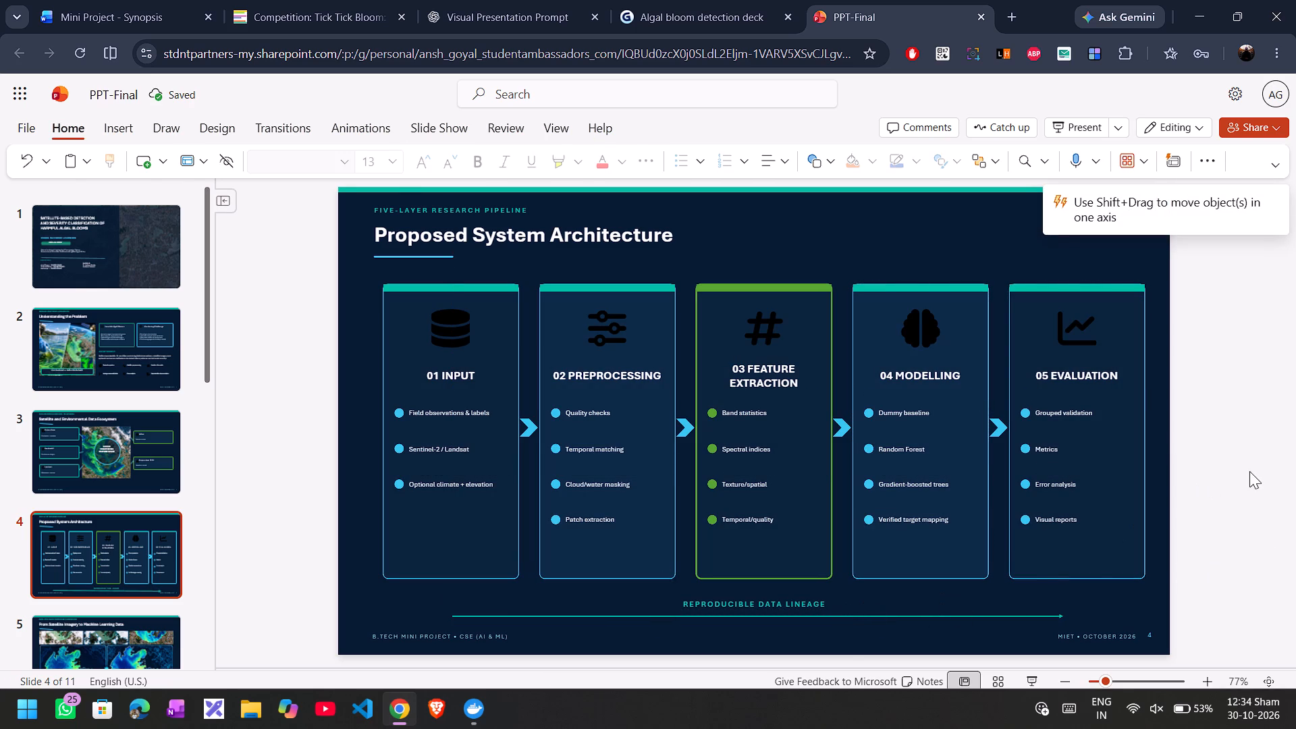
pyautogui.click(1259, 526)
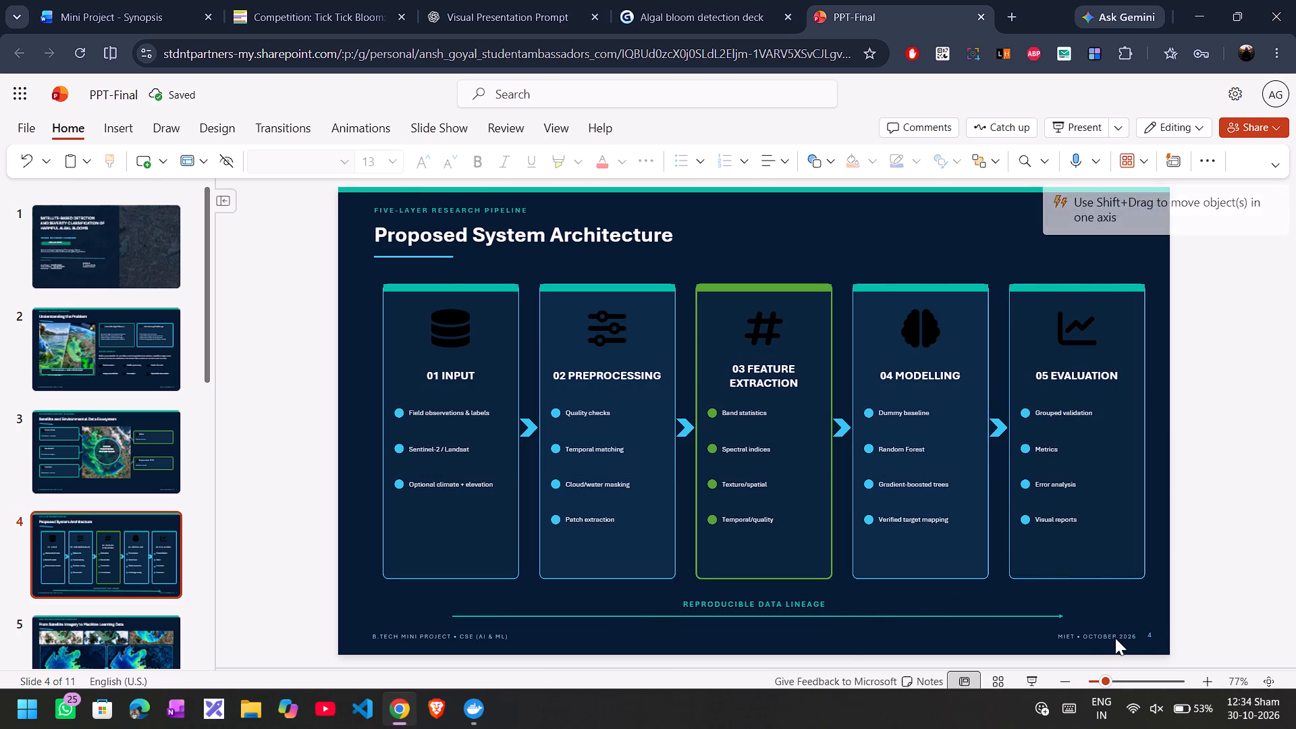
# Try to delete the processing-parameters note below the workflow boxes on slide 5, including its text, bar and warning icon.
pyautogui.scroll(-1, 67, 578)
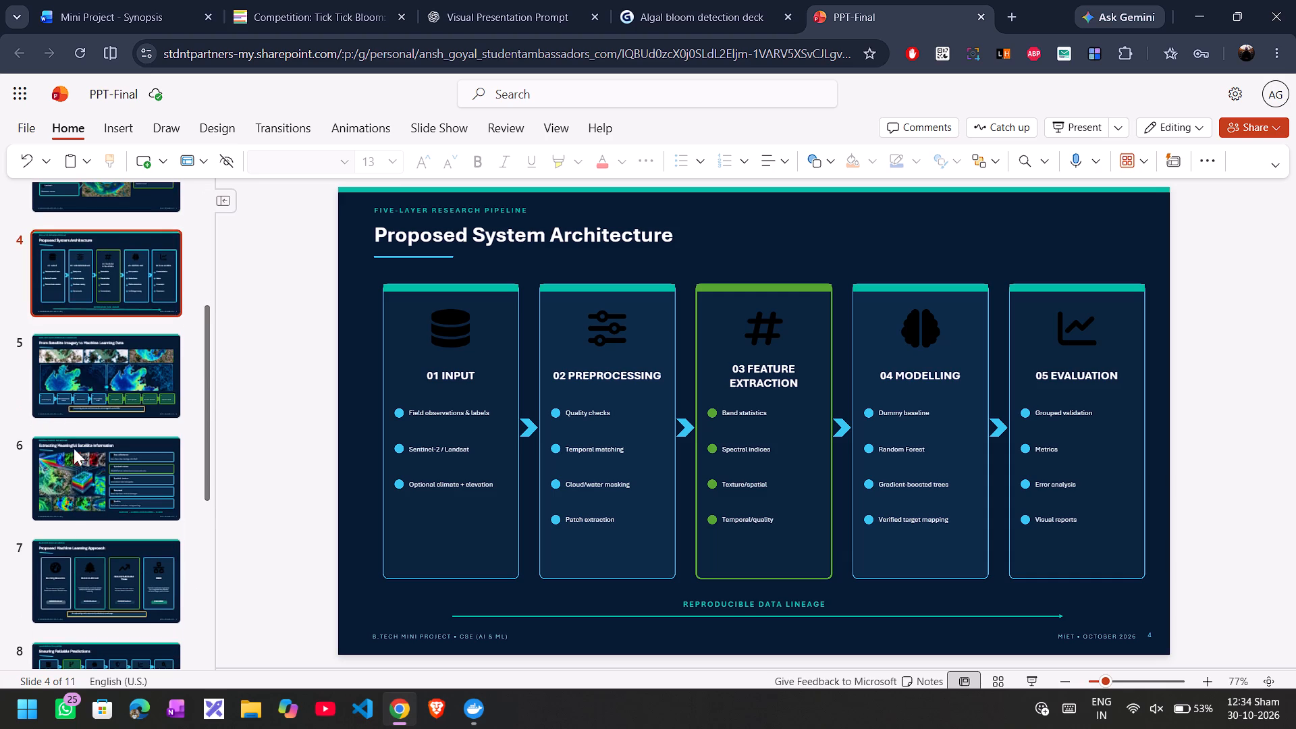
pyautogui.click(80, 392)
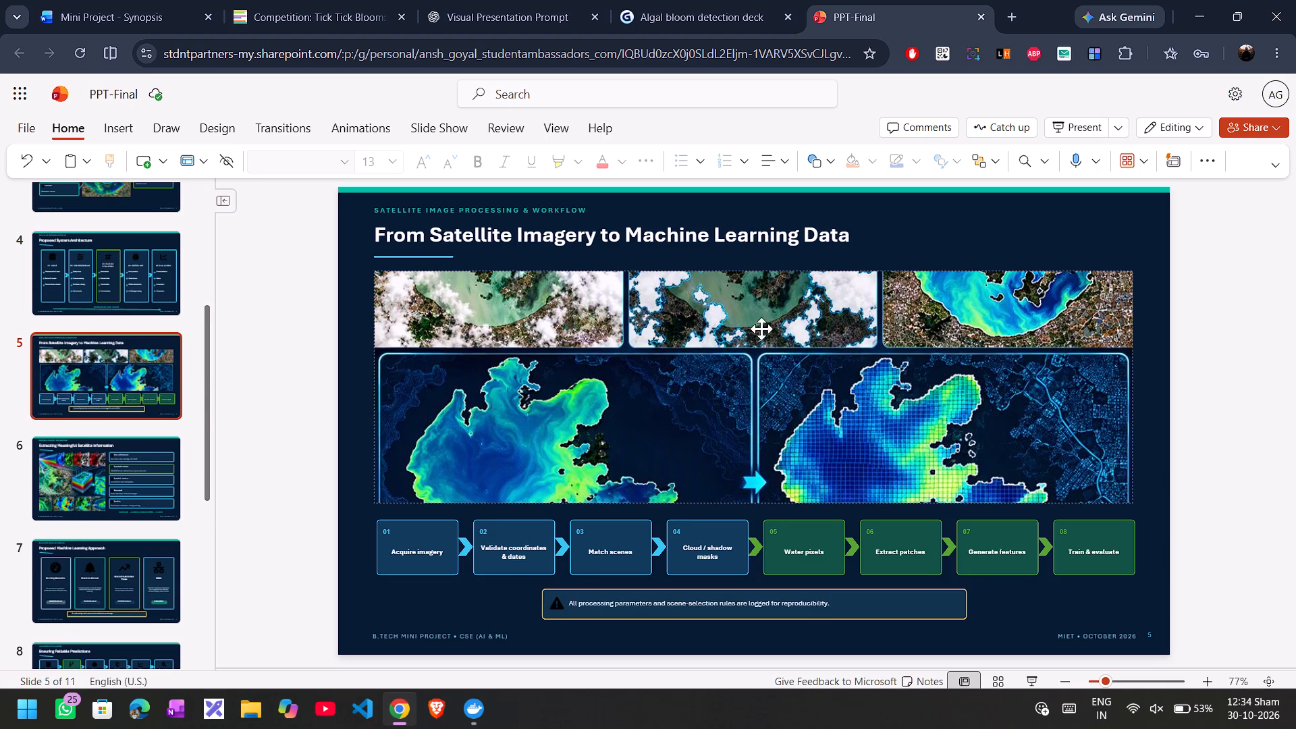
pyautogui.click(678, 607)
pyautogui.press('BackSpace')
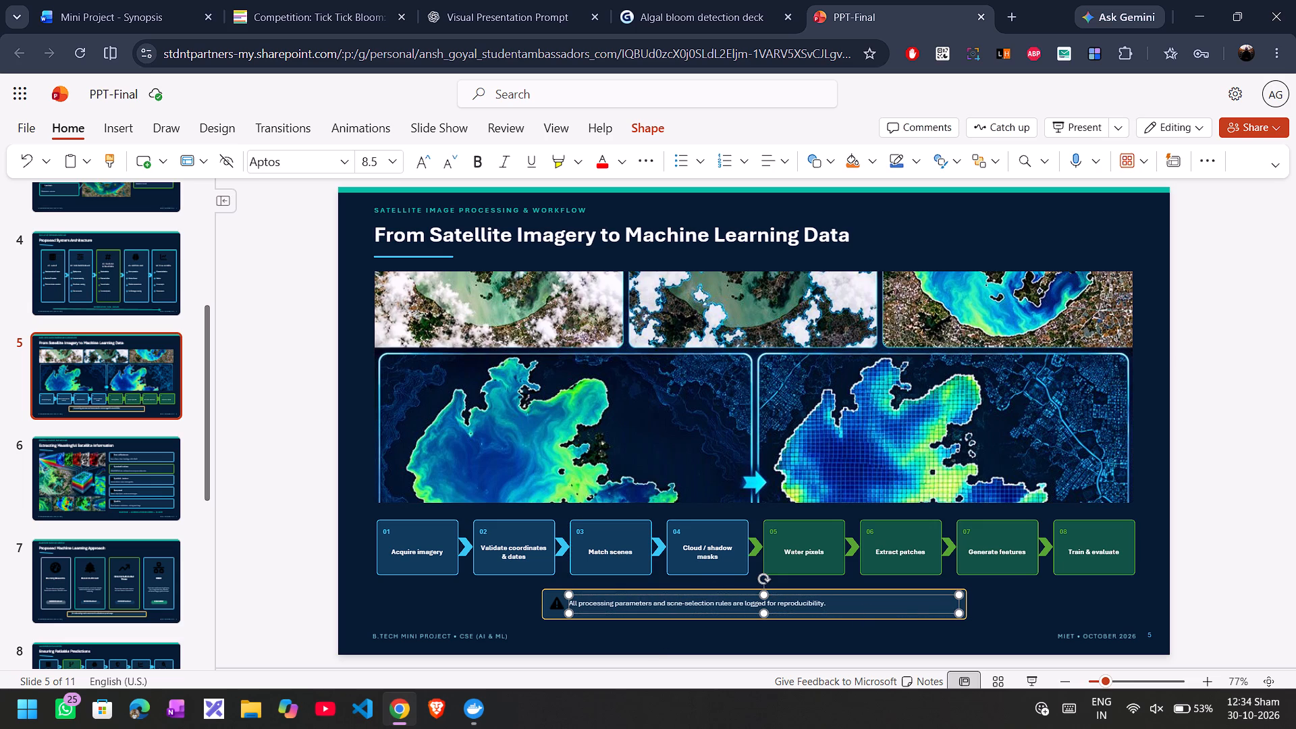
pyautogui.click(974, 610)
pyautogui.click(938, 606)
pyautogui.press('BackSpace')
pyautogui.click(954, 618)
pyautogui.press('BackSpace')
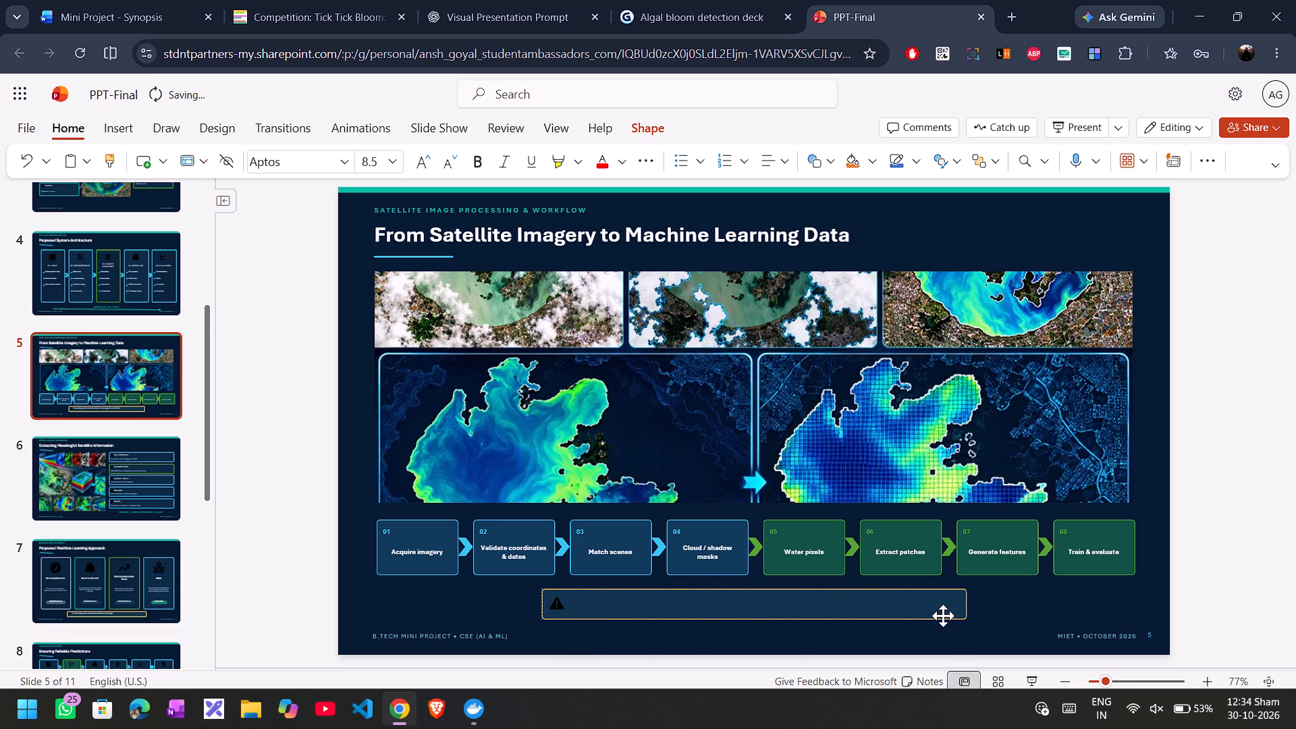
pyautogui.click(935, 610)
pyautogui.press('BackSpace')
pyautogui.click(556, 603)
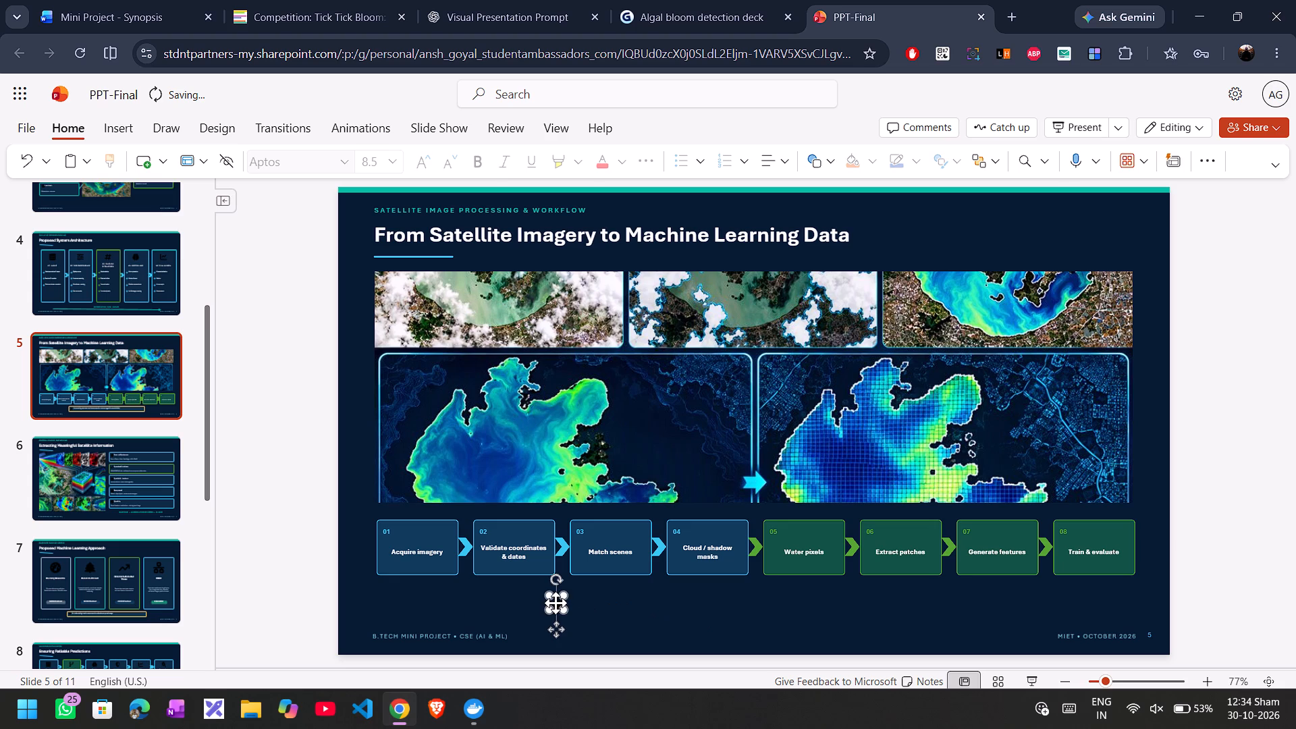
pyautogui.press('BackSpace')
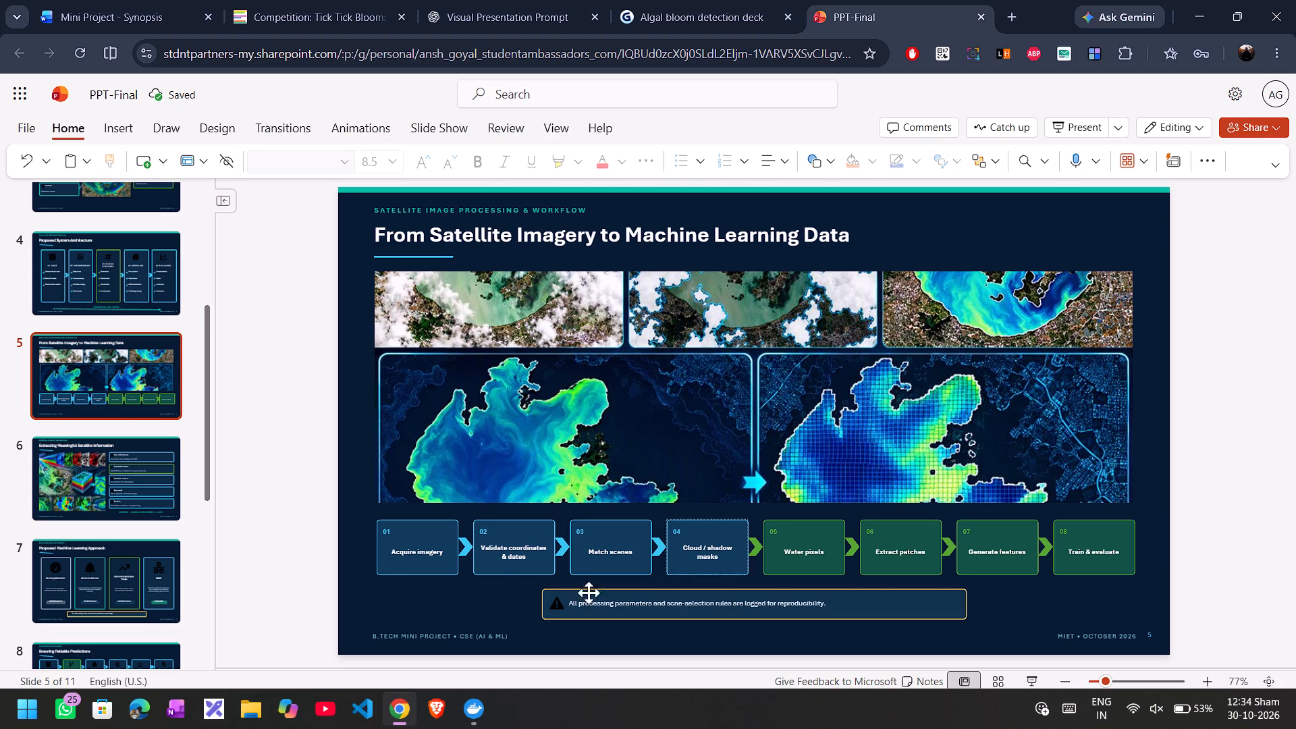
# Delete the bordered bar, warning icon and text of the processing-parameters note below the workflow boxes on slide 5.
pyautogui.click(835, 605)
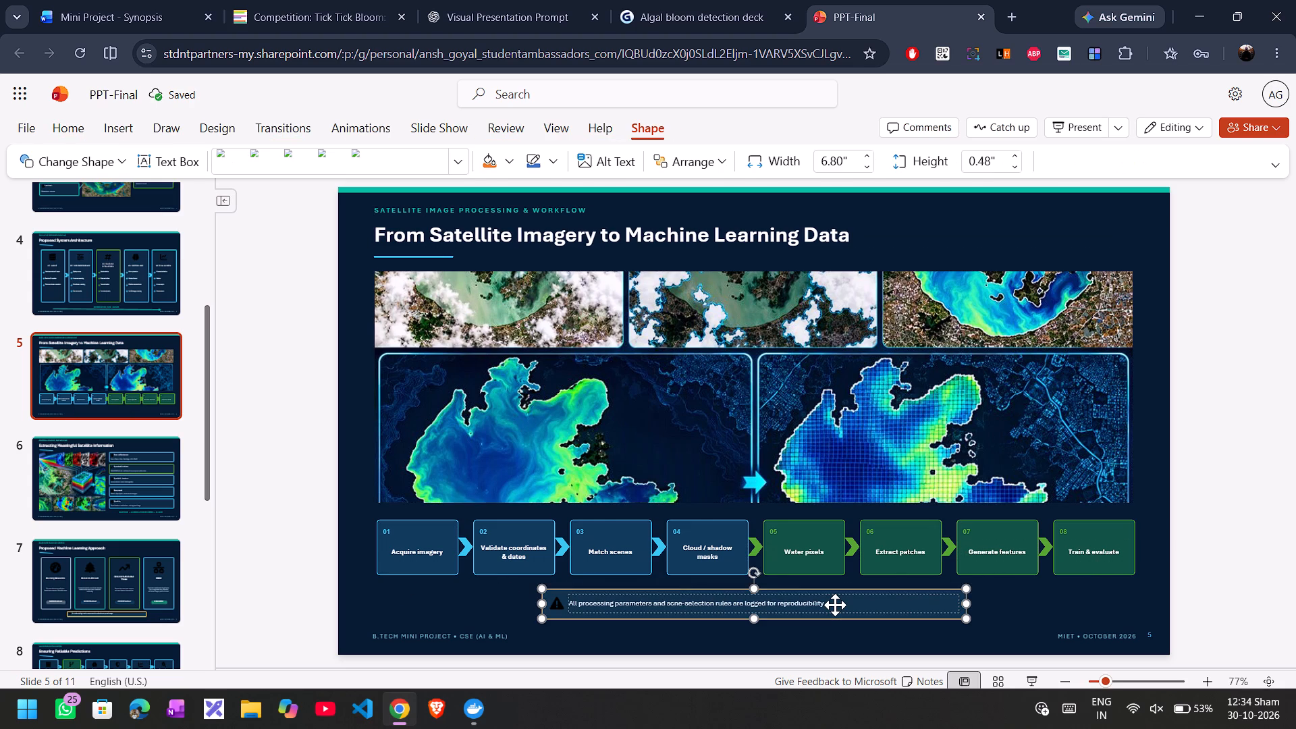
pyautogui.press('BackSpace')
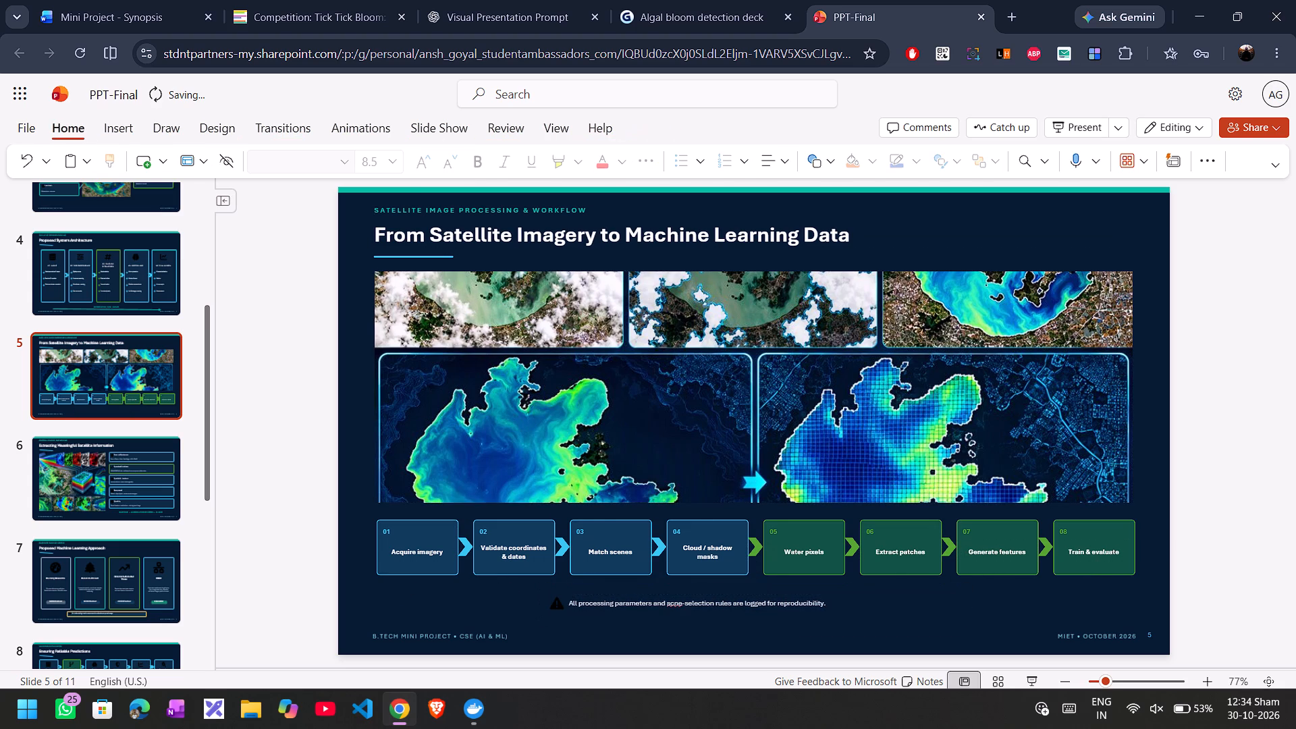
pyautogui.click(817, 607)
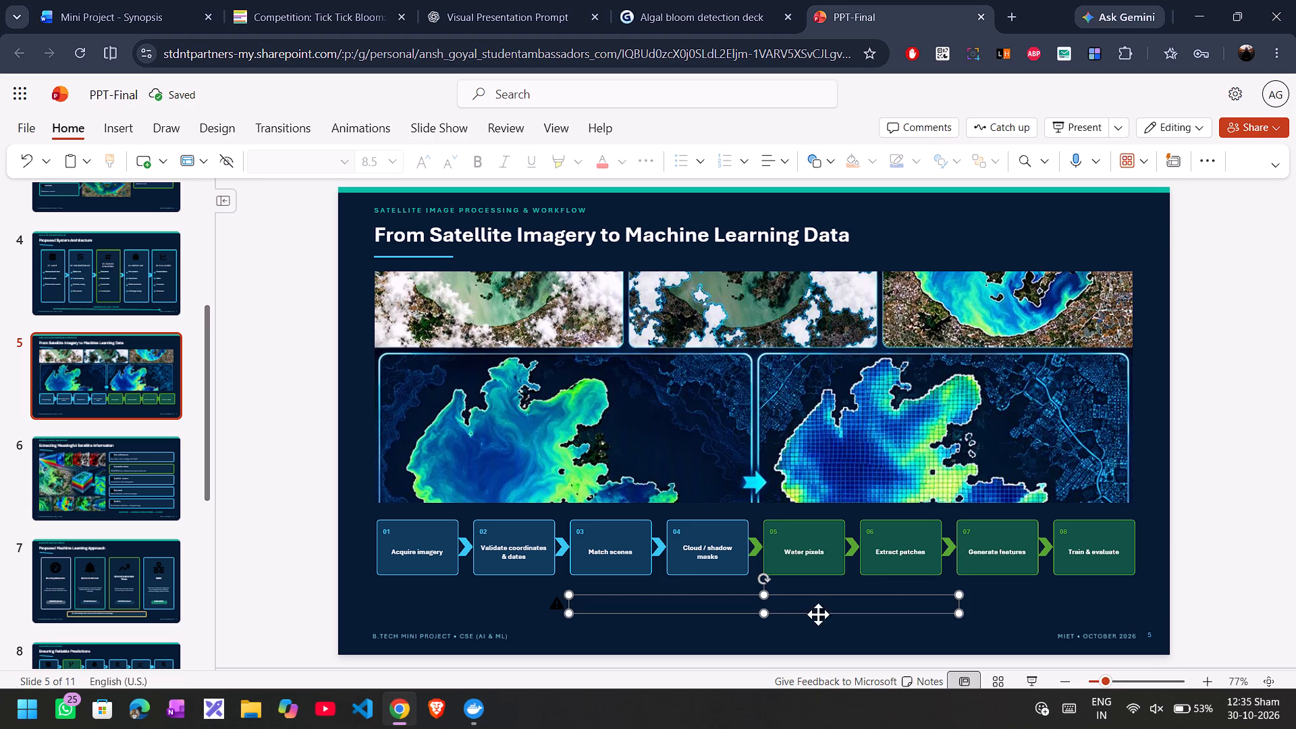
pyautogui.click(1048, 614)
pyautogui.click(551, 605)
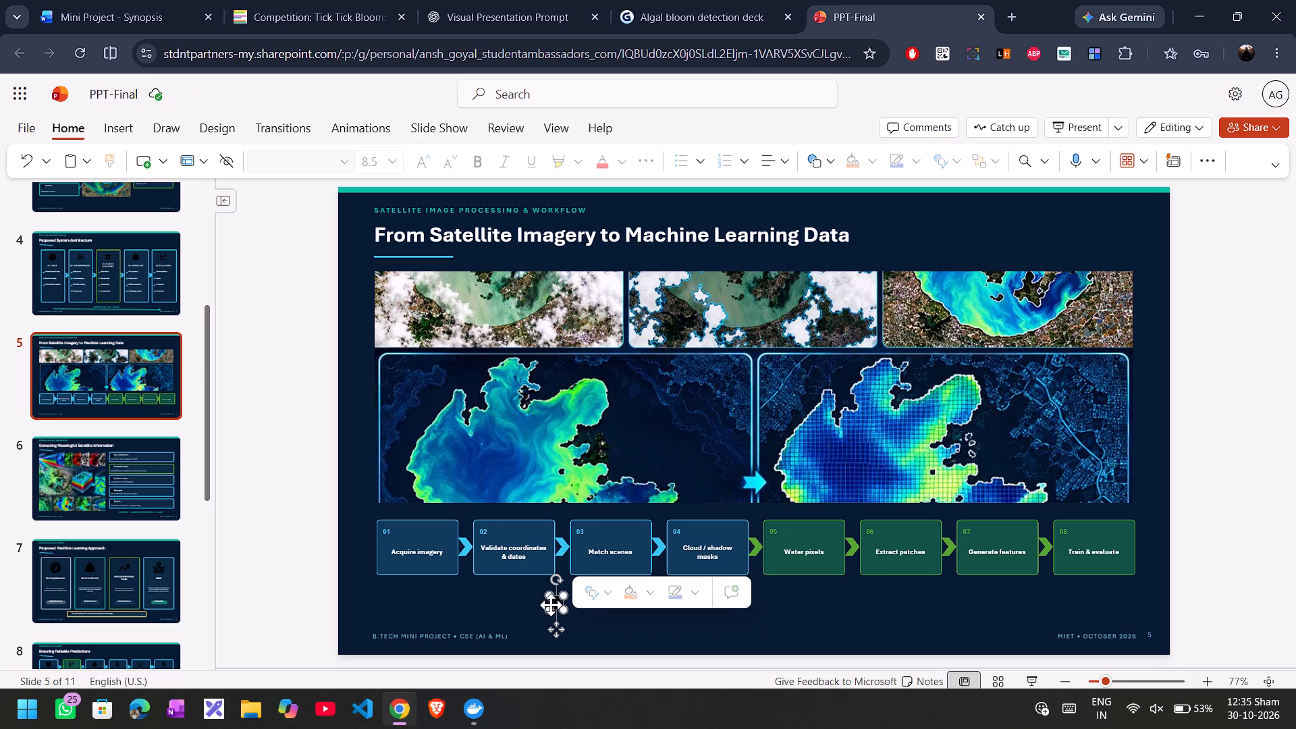
pyautogui.press('BackSpace')
pyautogui.click(670, 604)
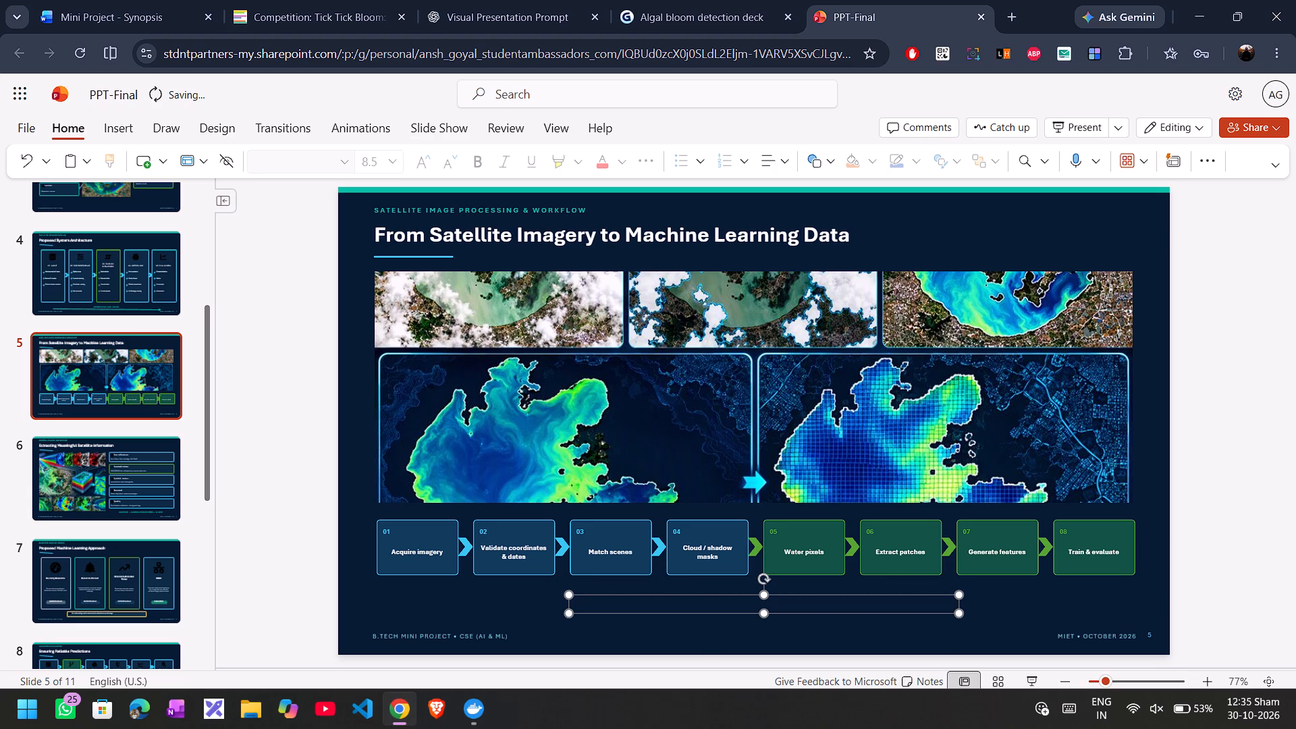
pyautogui.press('BackSpace')
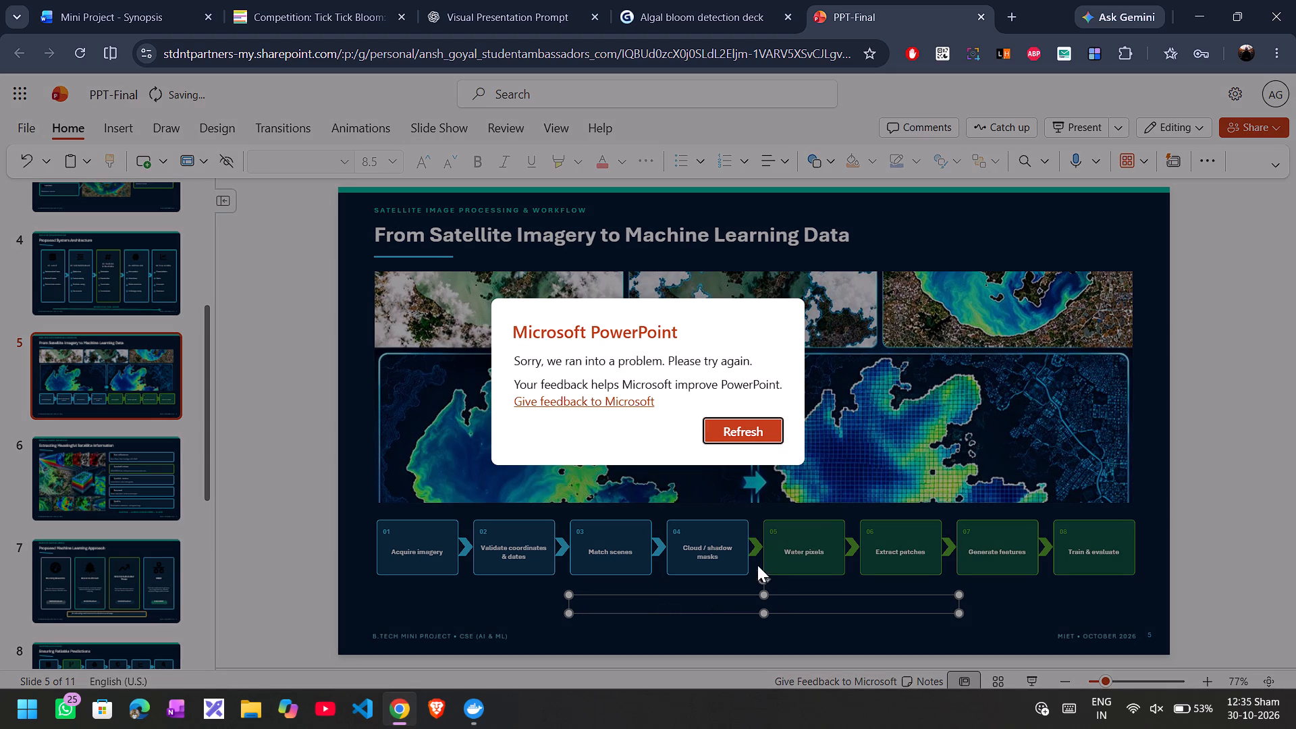
# Dismiss the error by refreshing the presentation and let the deck reload.
pyautogui.click(749, 427)
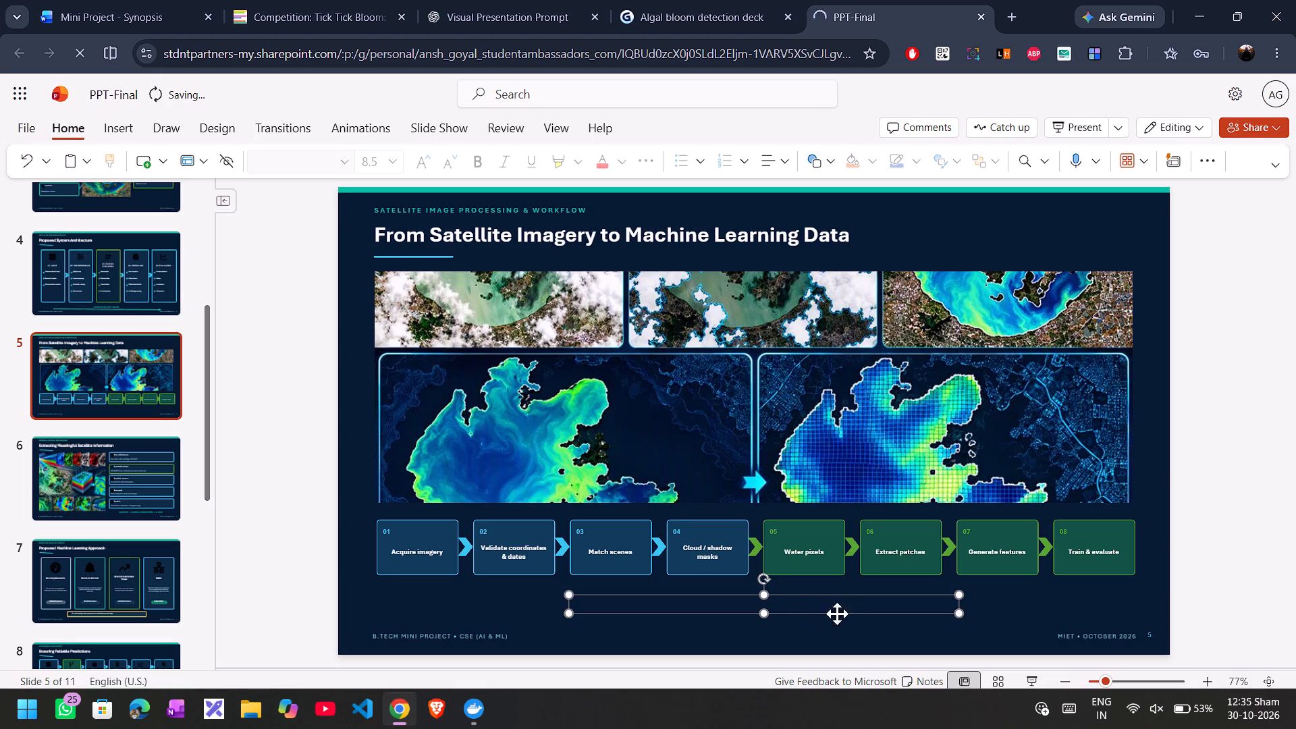
pyautogui.click(864, 607)
pyautogui.click(952, 603)
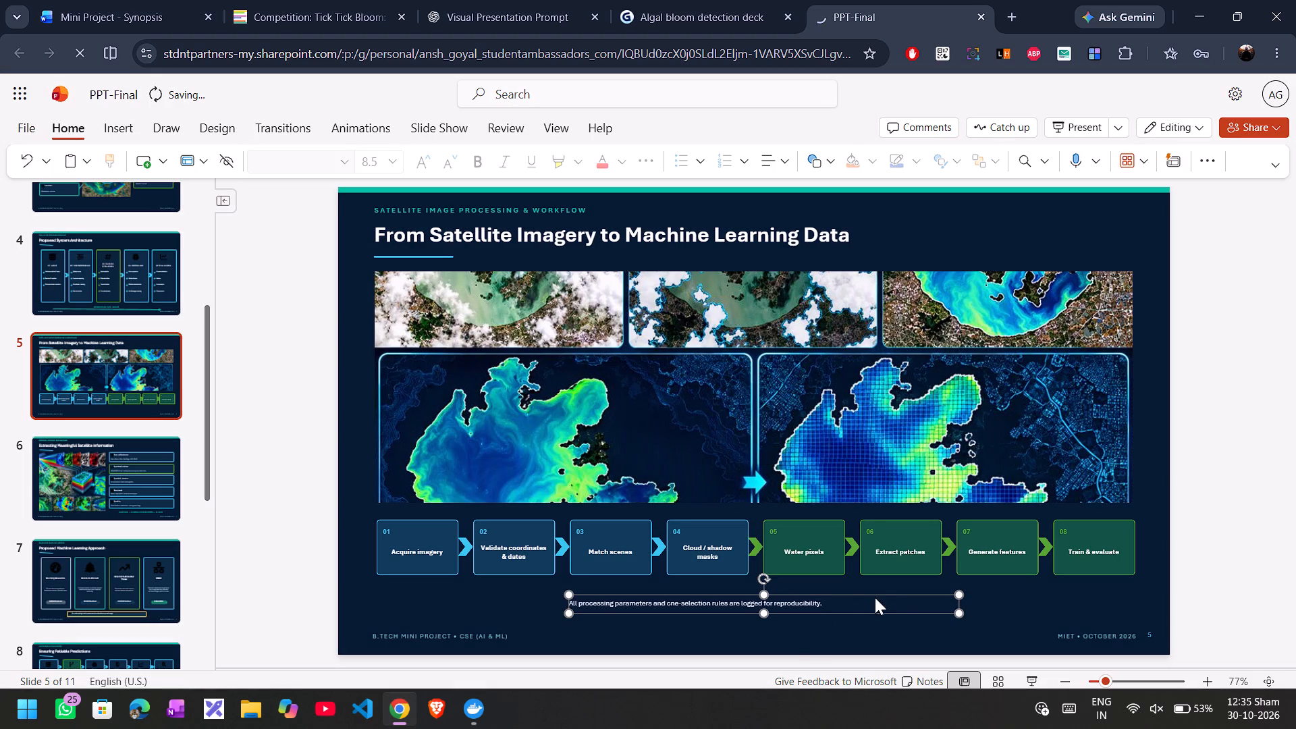
pyautogui.click(875, 597)
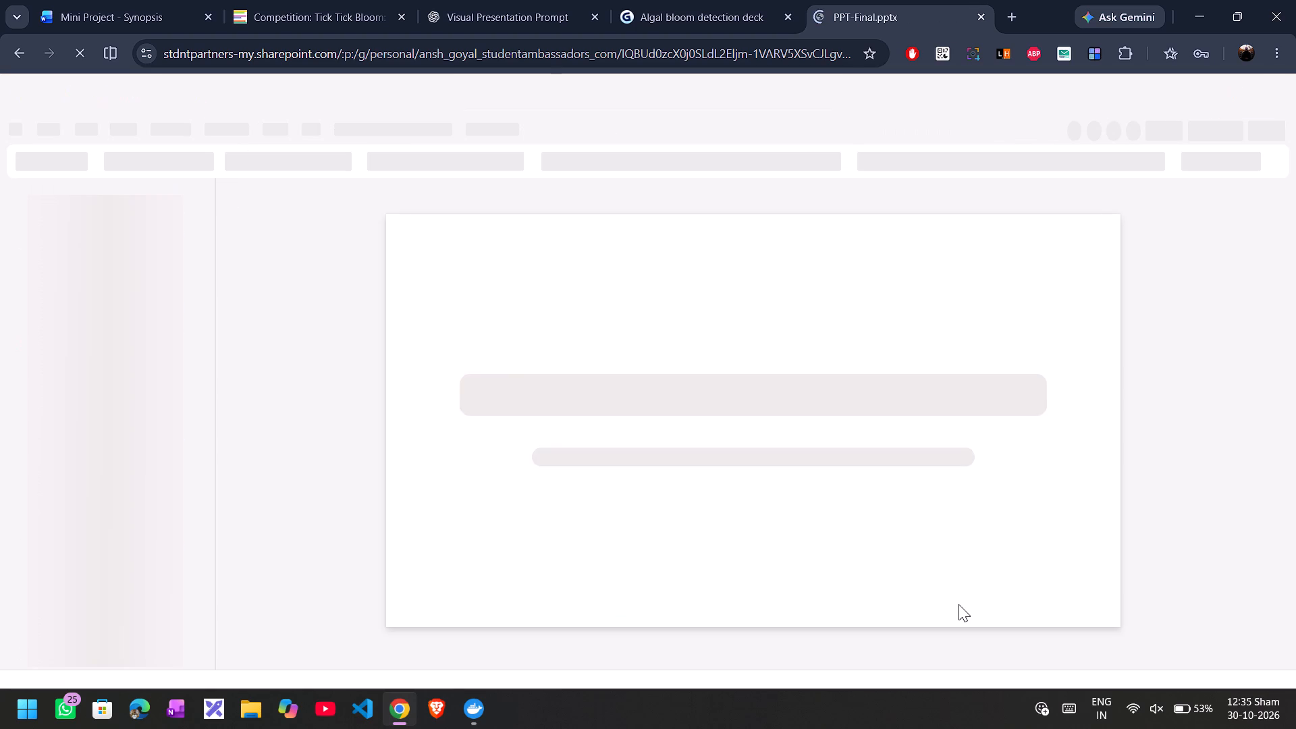
pyautogui.click(731, 0)
pyautogui.click(842, 0)
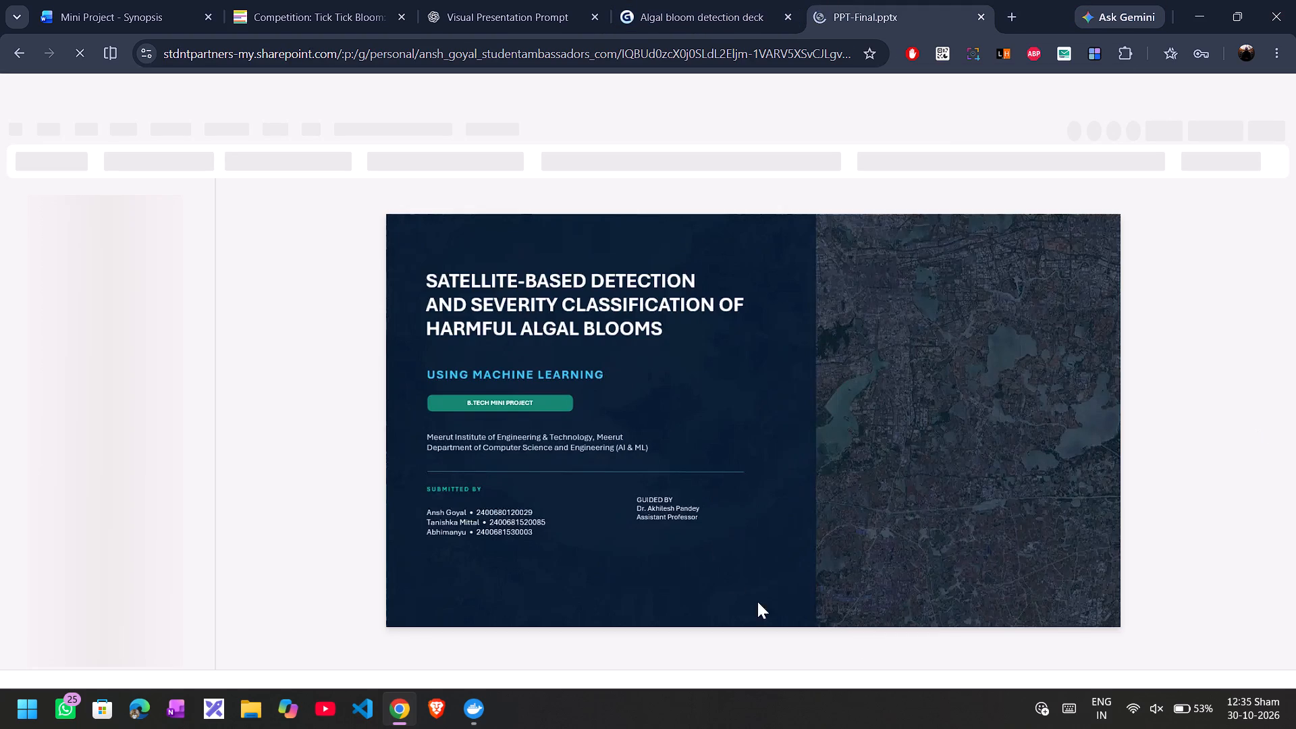
# Check the computer's Wi-Fi connection and available networks, and return to the presentation.
pyautogui.click(1156, 715)
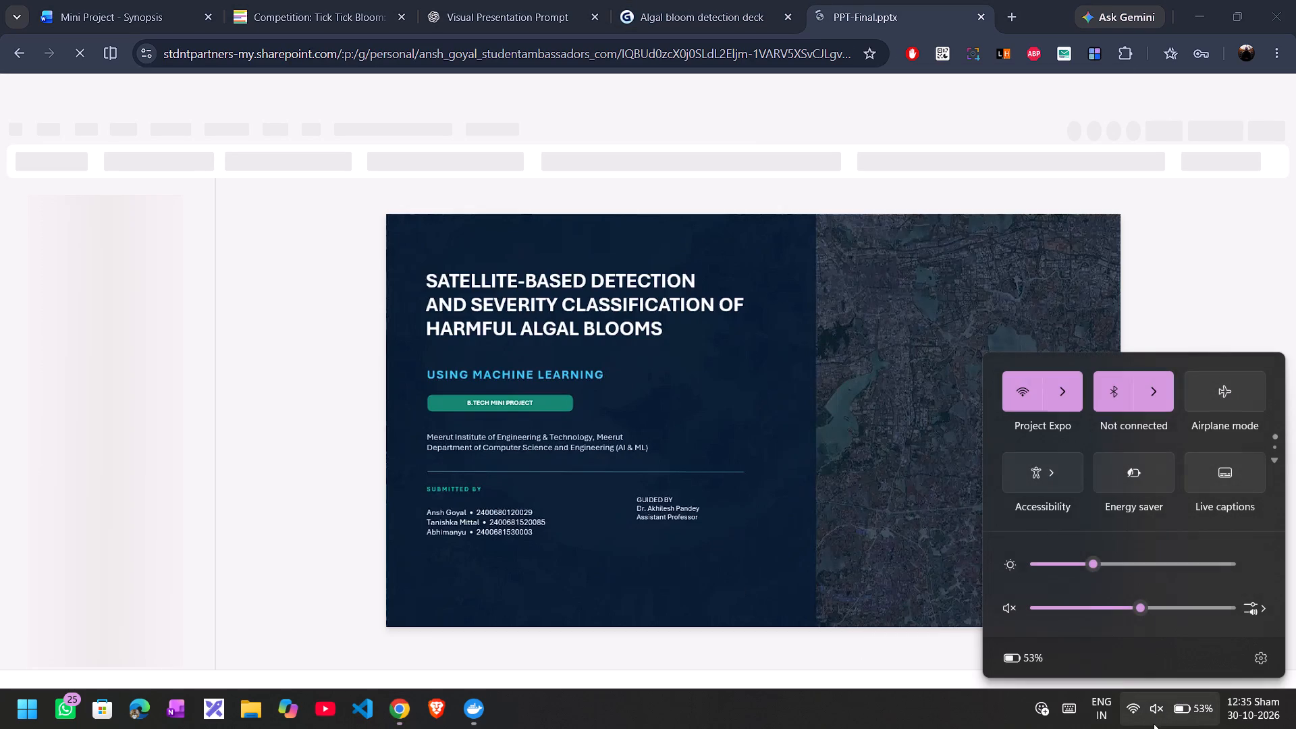
pyautogui.click(1069, 385)
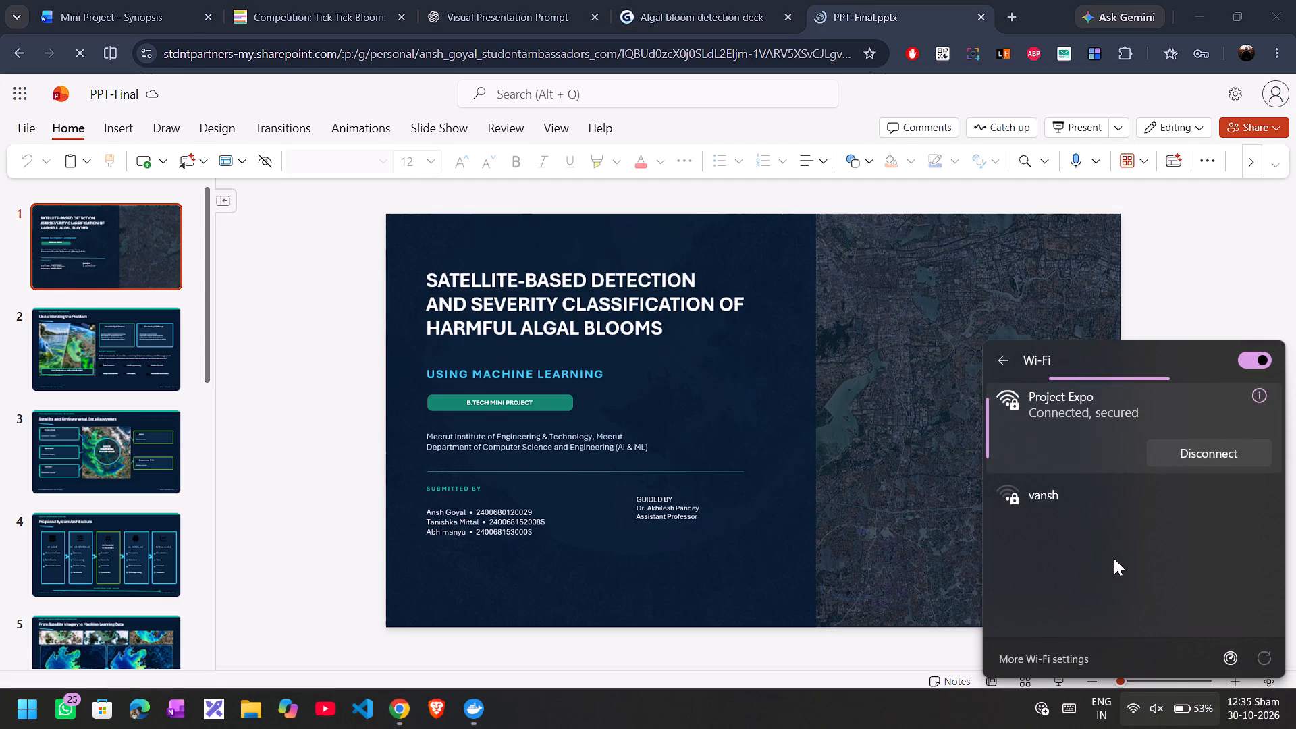
pyautogui.scroll(3, 1114, 560)
pyautogui.click(1231, 260)
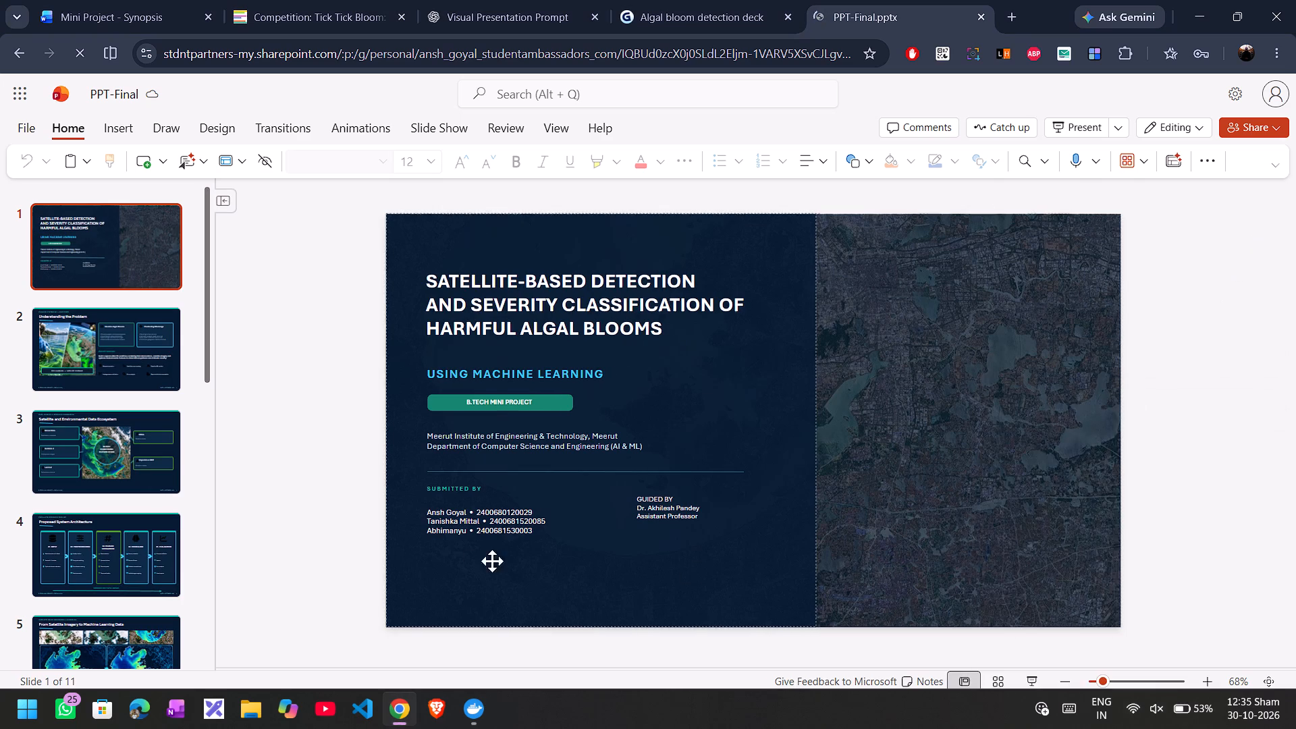
# Look through the reloaded deck from slide 2 to slide 7, checking the earlier edits and the remaining notes.
pyautogui.click(137, 359)
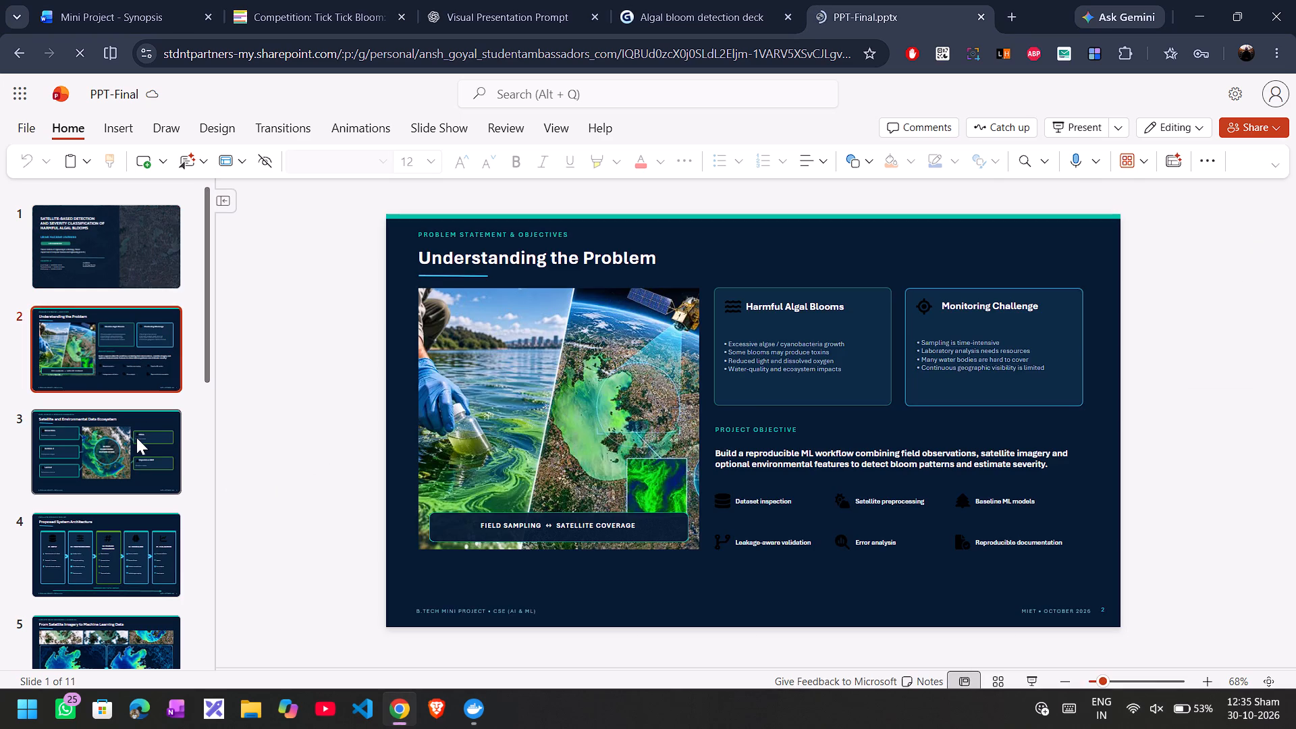
pyautogui.click(136, 437)
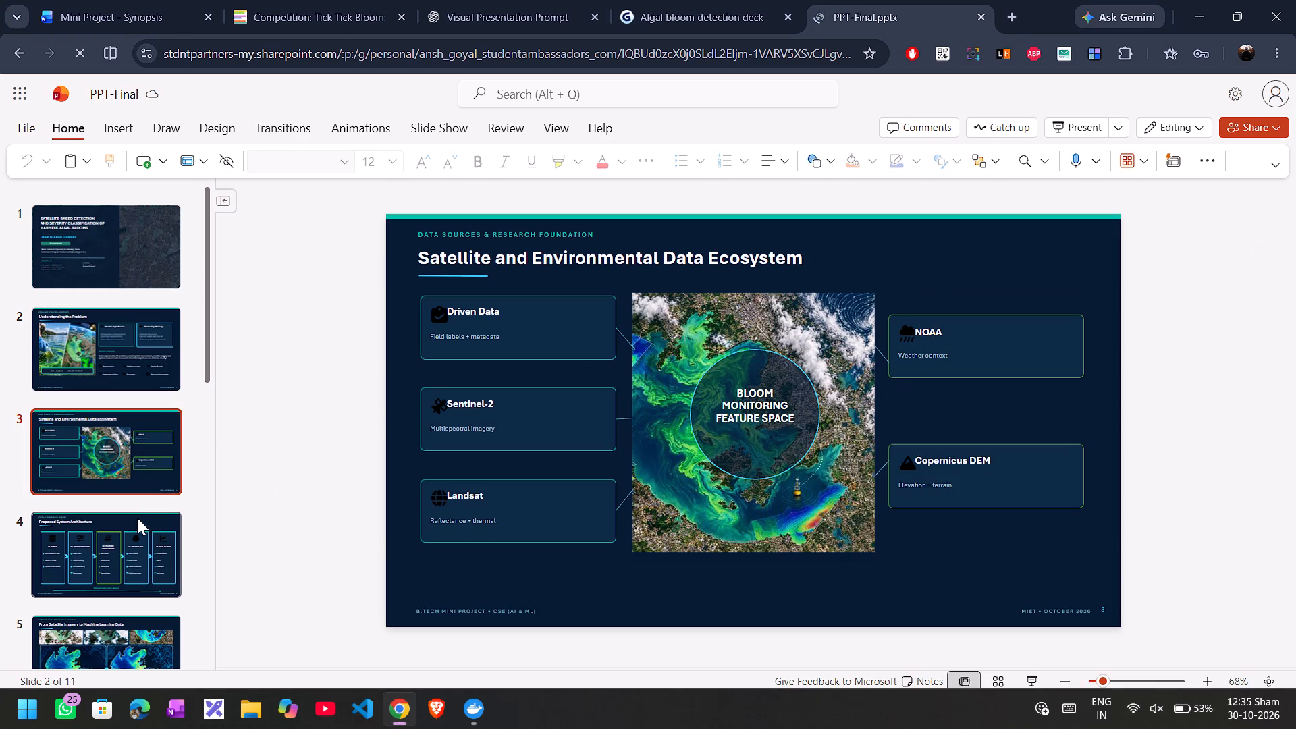
pyautogui.click(143, 546)
pyautogui.scroll(-1, 125, 531)
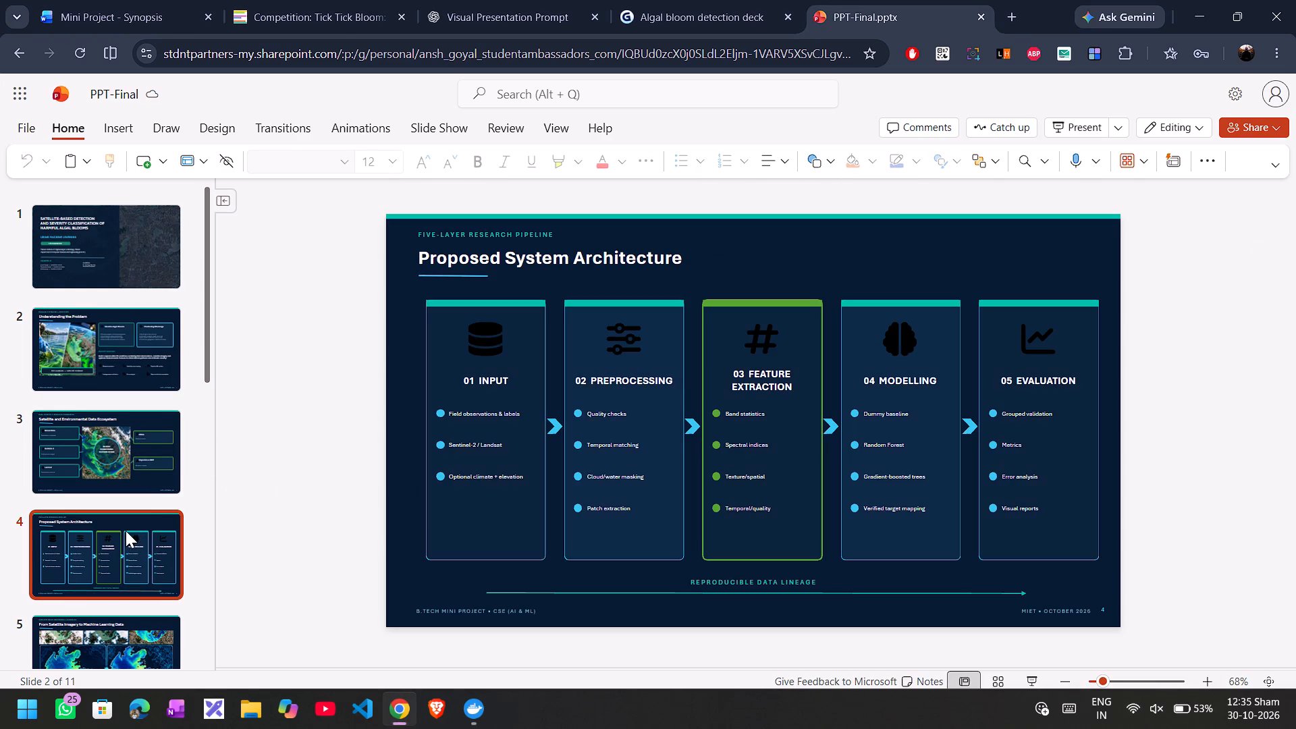
pyautogui.click(104, 579)
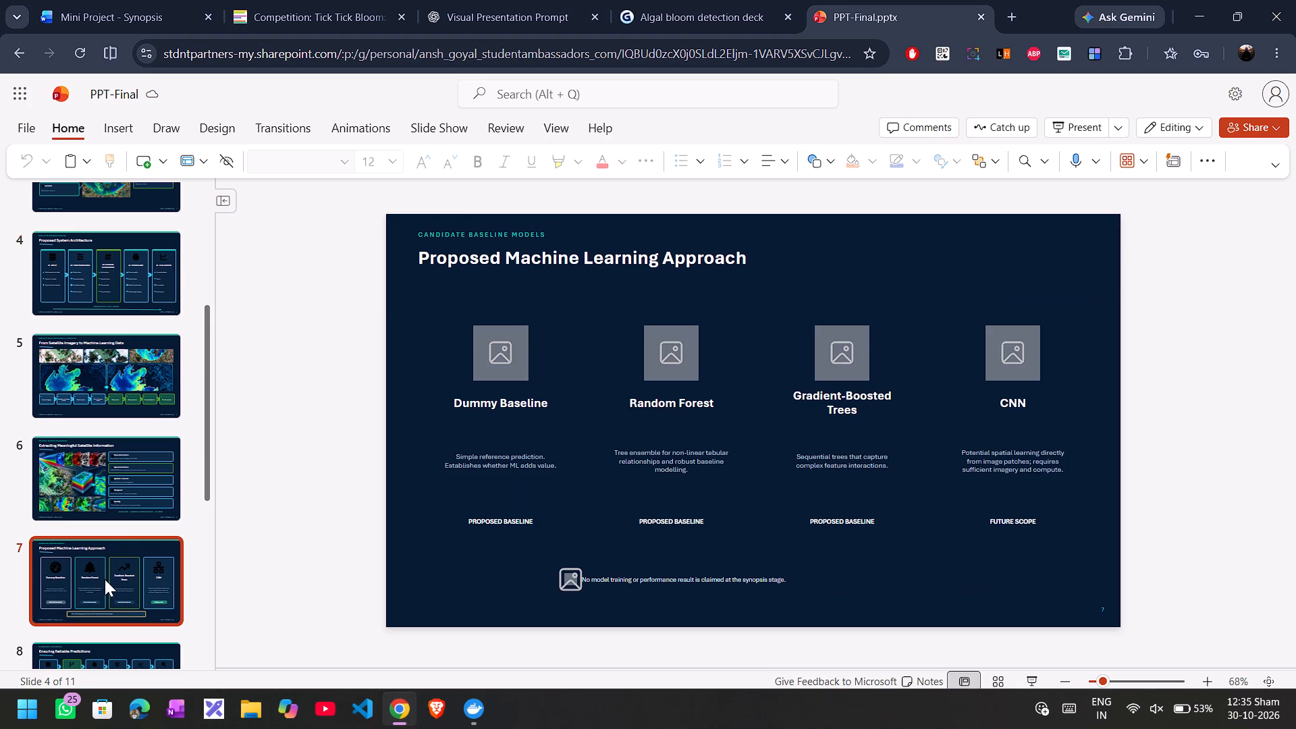
pyautogui.click(132, 510)
pyautogui.click(115, 586)
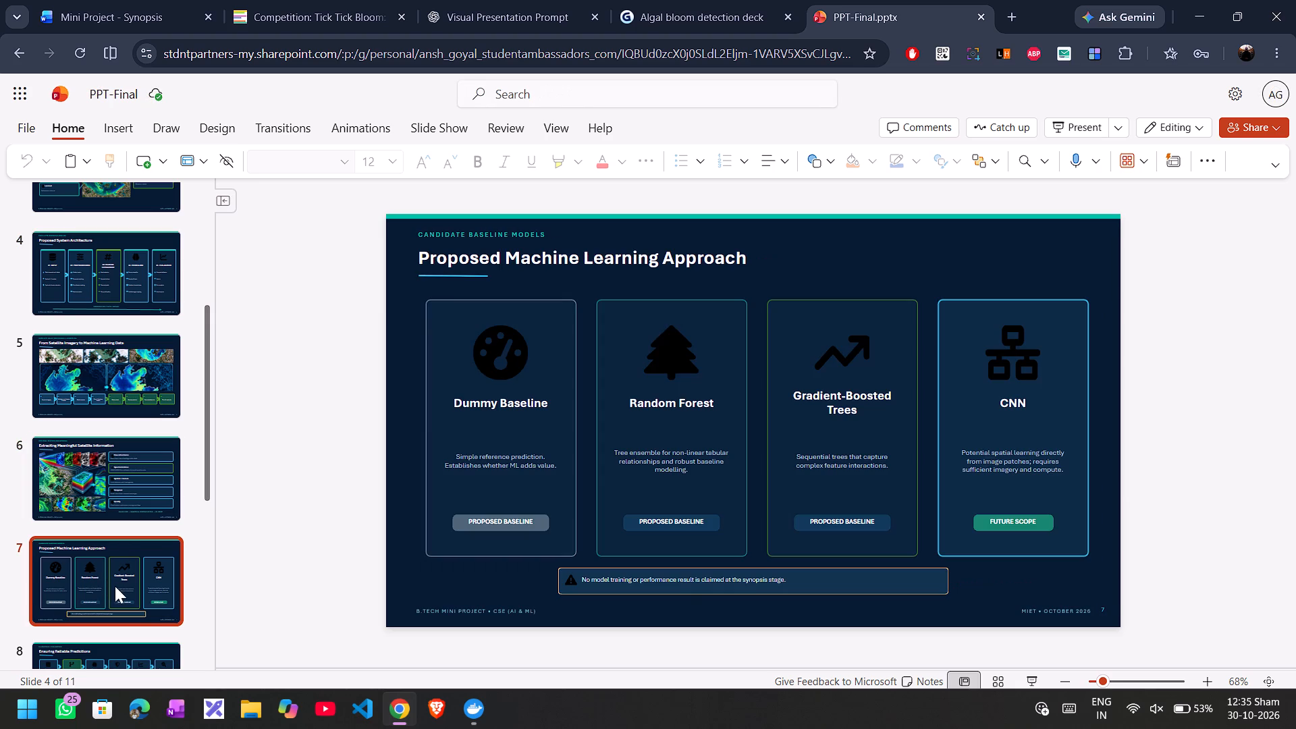
# Delete the note below the model cards on the Proposed Machine Learning Approach slide, including its text, bar and warning icon.
pyautogui.click(701, 591)
pyautogui.press('BackSpace')
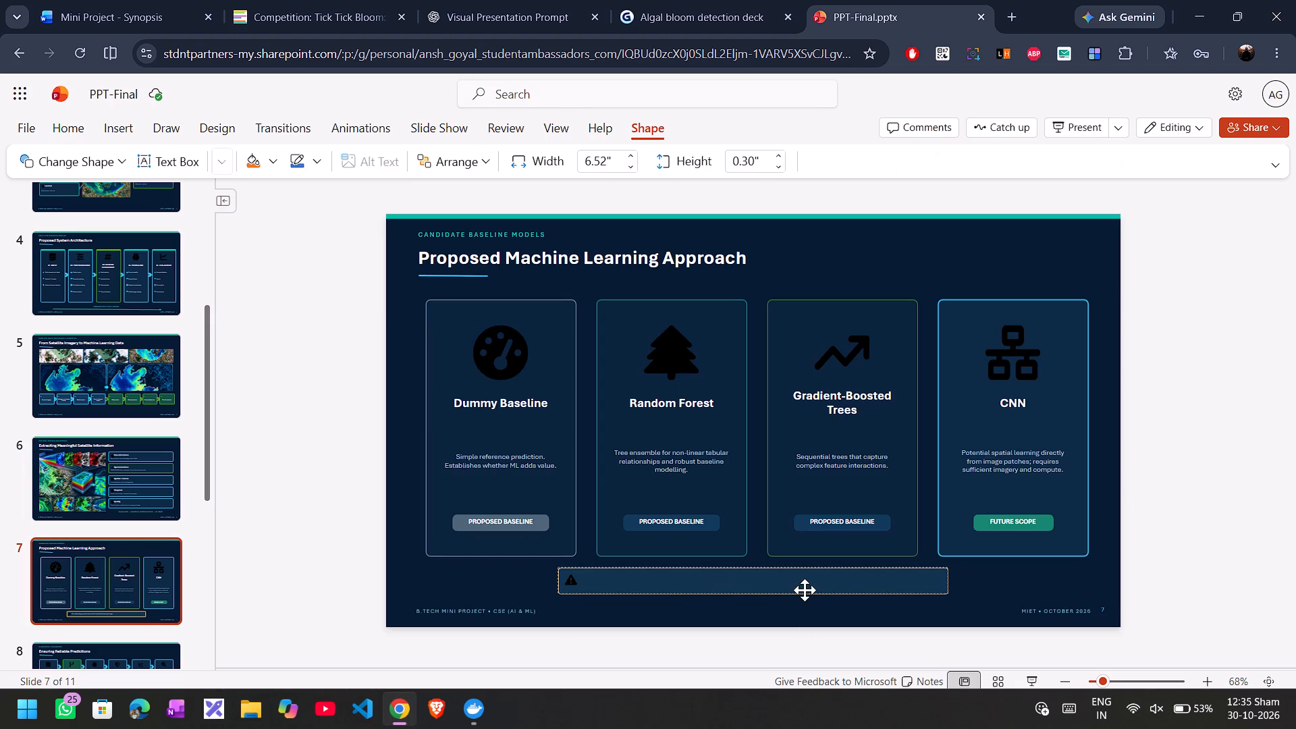
pyautogui.click(805, 590)
pyautogui.press('BackSpace')
pyautogui.click(566, 578)
pyautogui.press('BackSpace')
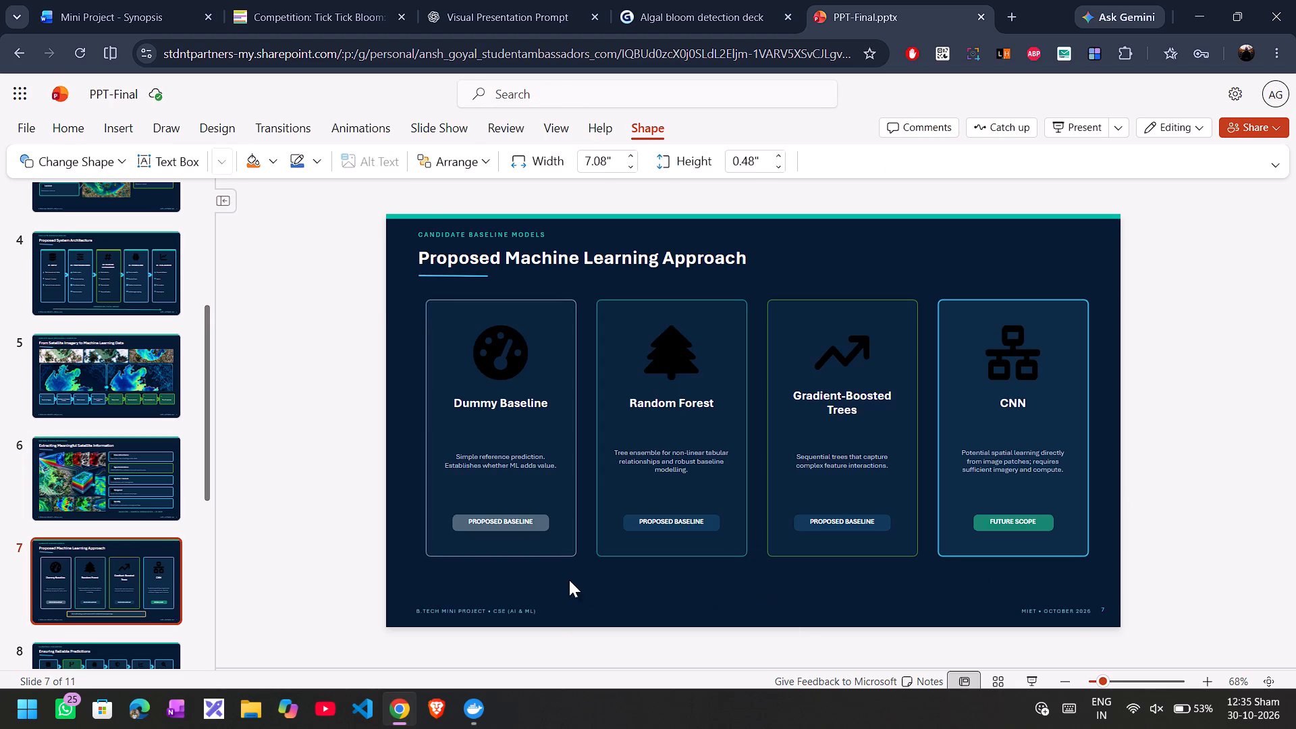
# Move the Leakage-aware validation, Regression and Classification headings on slide 8 slightly right, away from their icons.
pyautogui.scroll(-1, 132, 560)
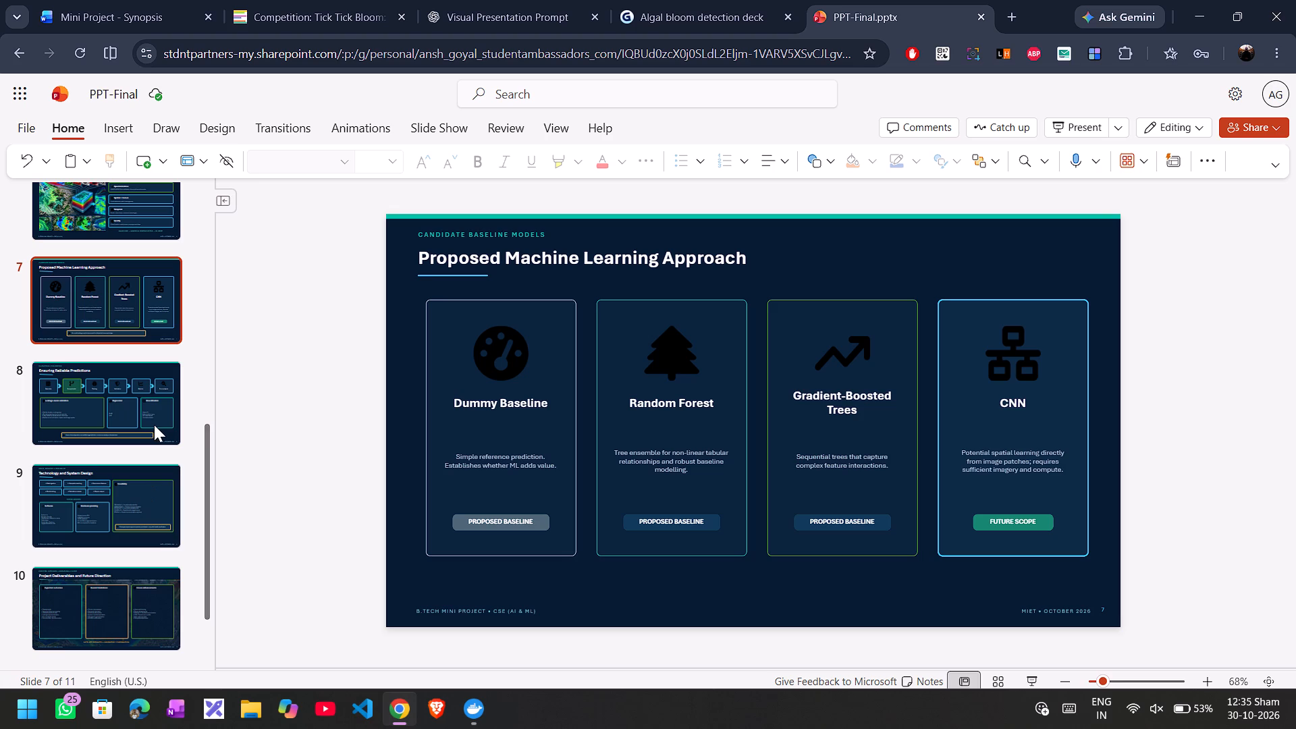
pyautogui.click(154, 423)
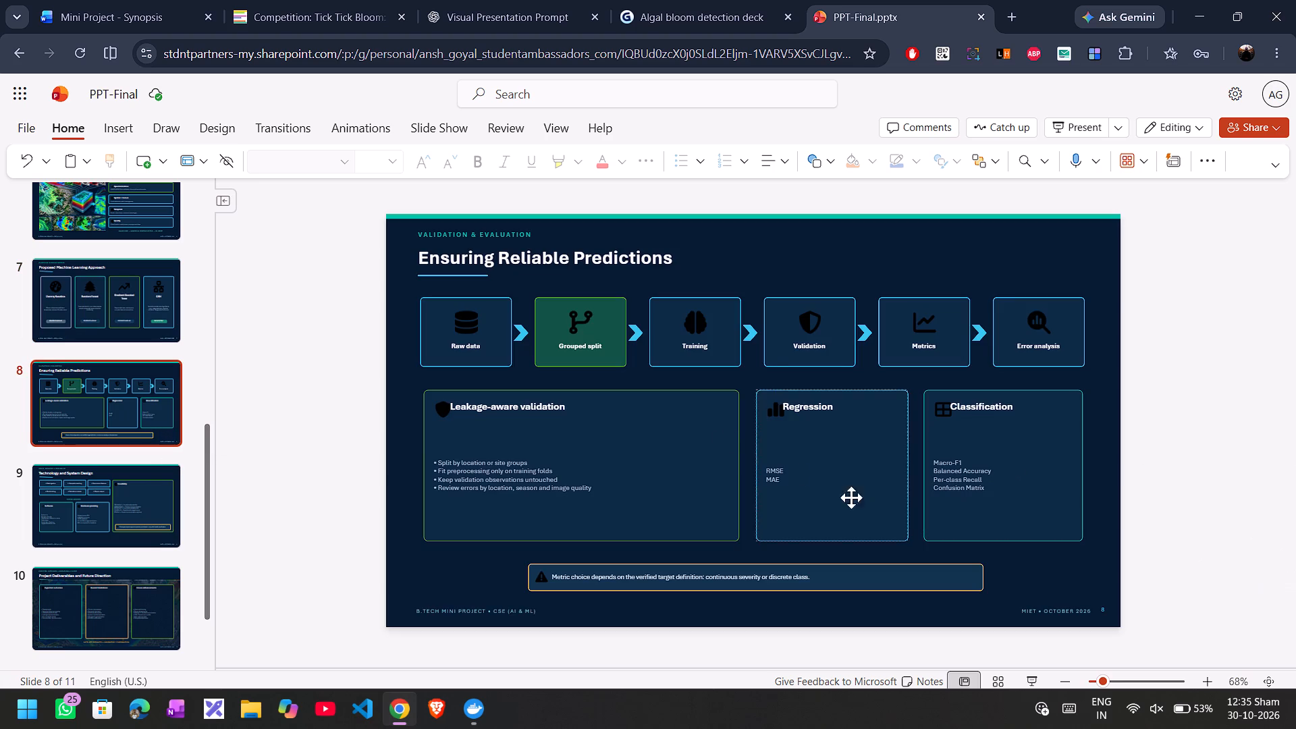
pyautogui.moveTo(520, 412); pyautogui.dragTo(527, 415)
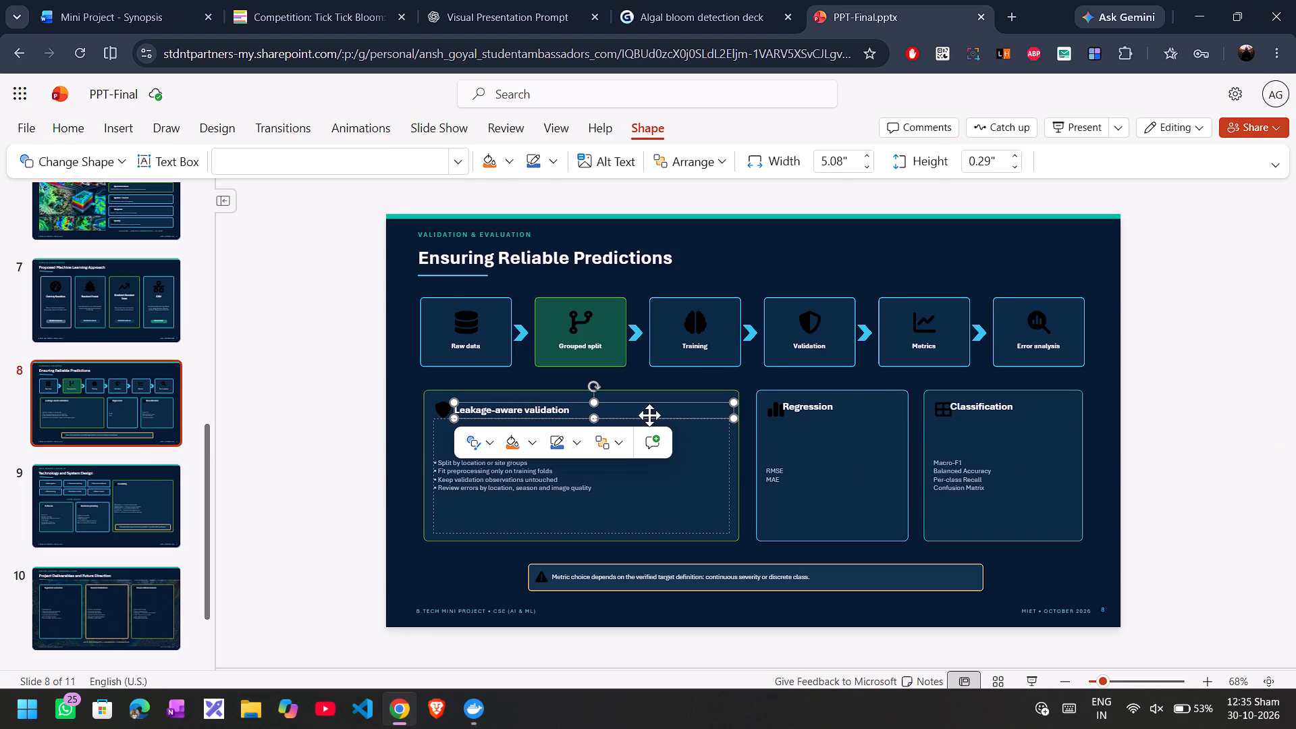
pyautogui.doubleClick(813, 412)
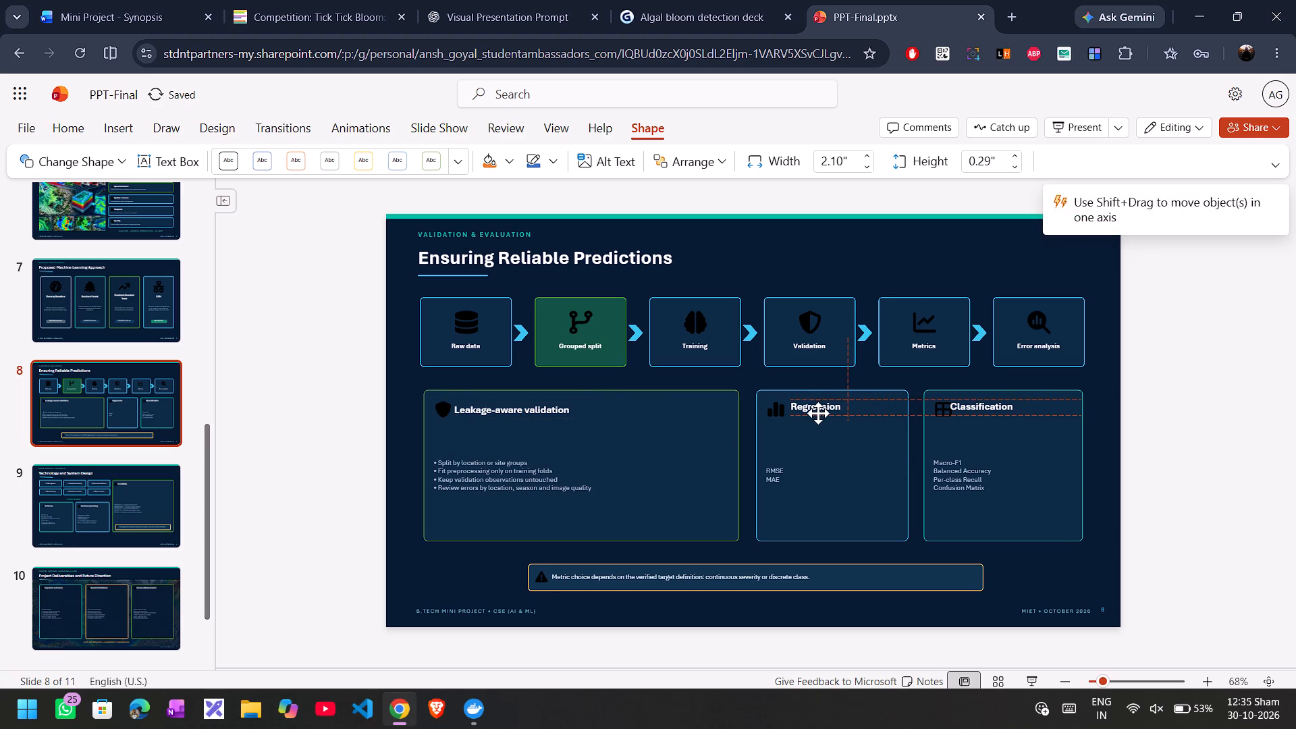
pyautogui.click(955, 410)
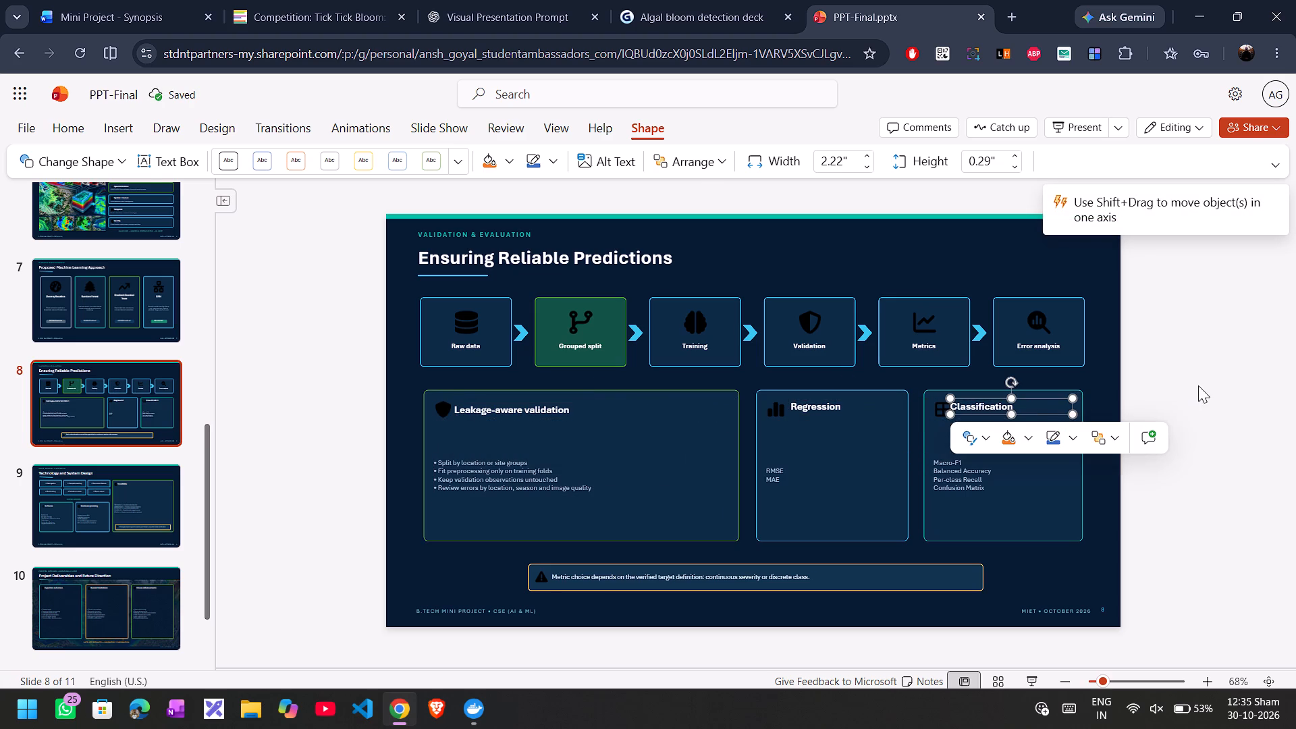
pyautogui.click(1200, 385)
pyautogui.click(1003, 412)
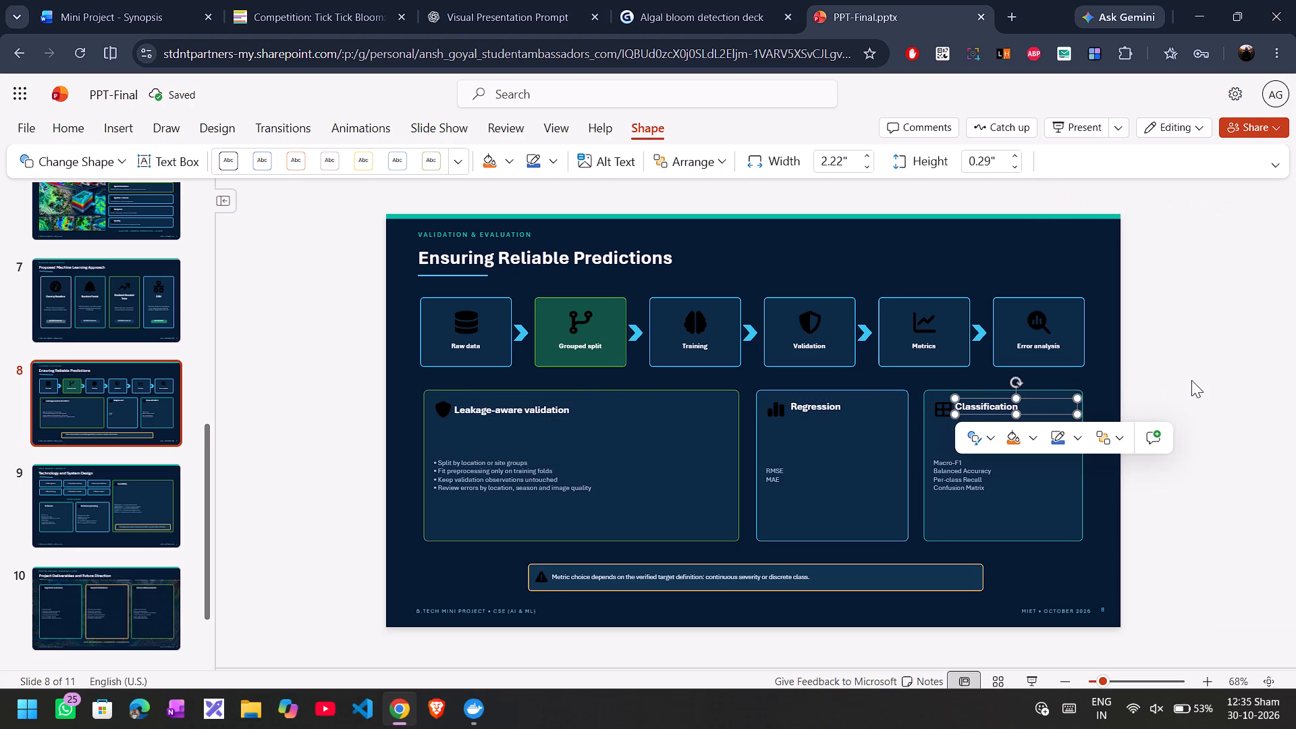
pyautogui.click(1191, 380)
# Delete the whole metric-choice note below the cards on the Ensuring Reliable Predictions slide, including its bar and warning icon.
pyautogui.click(747, 572)
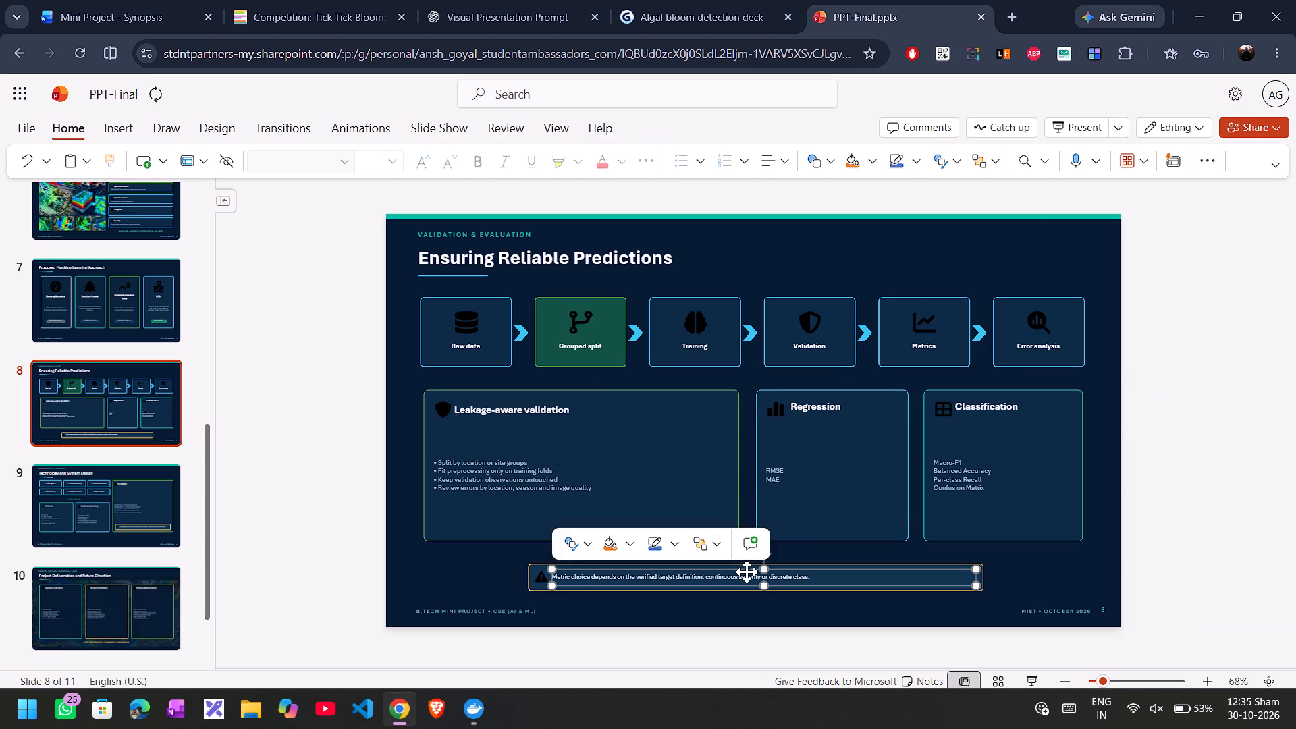
pyautogui.click(490, 560)
pyautogui.moveTo(498, 570); pyautogui.dragTo(500, 570)
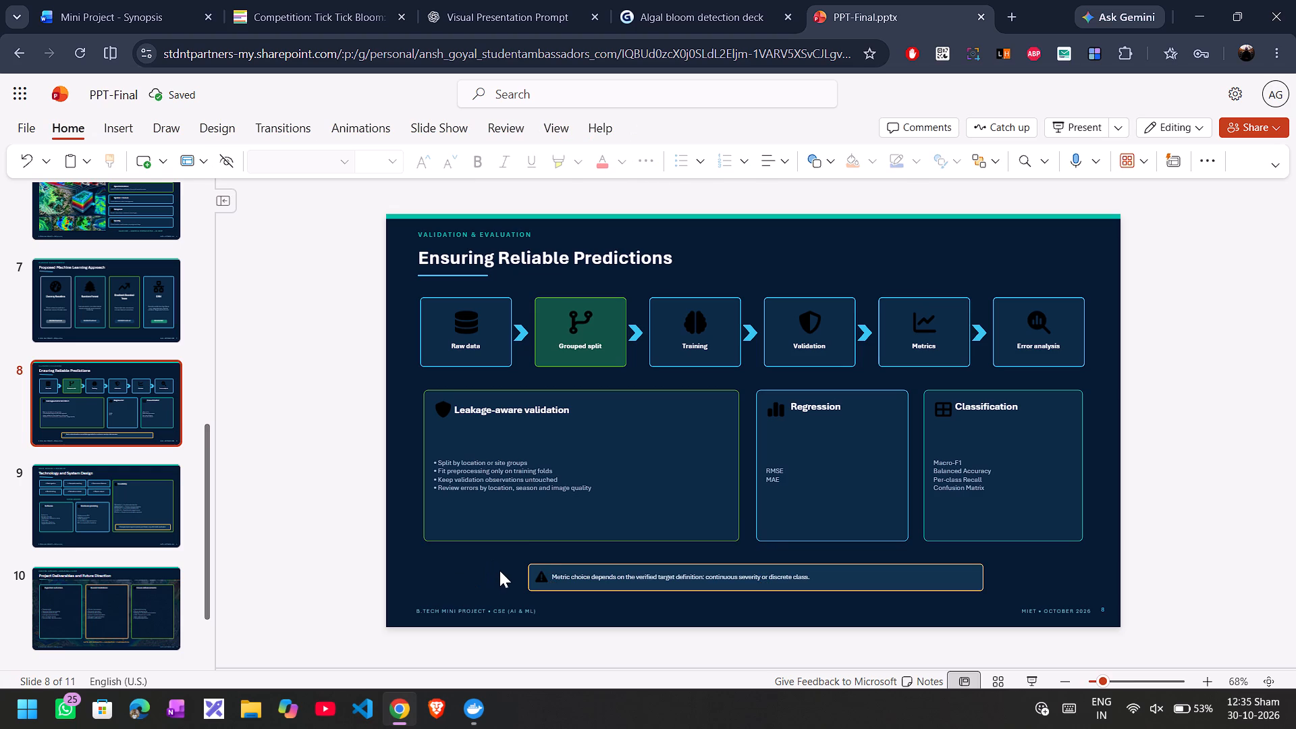
pyautogui.moveTo(500, 570); pyautogui.dragTo(1000, 593)
pyautogui.press('BackSpace')
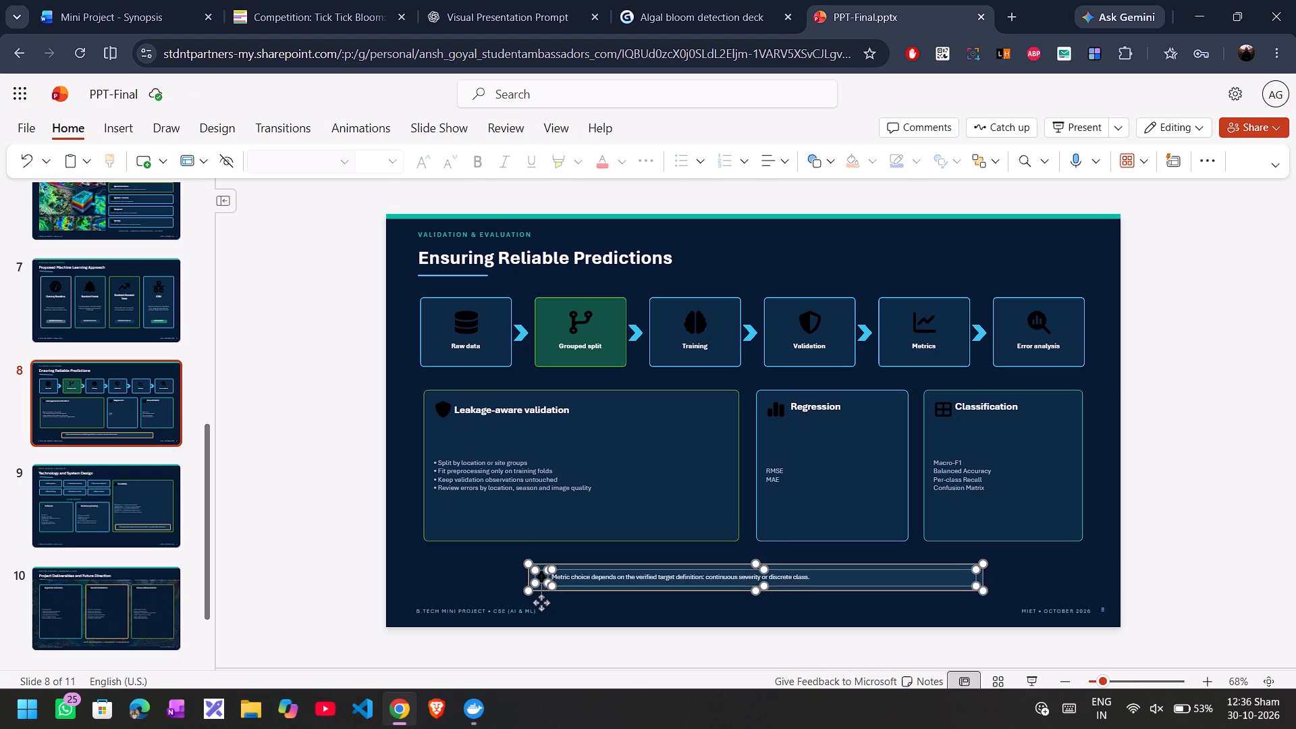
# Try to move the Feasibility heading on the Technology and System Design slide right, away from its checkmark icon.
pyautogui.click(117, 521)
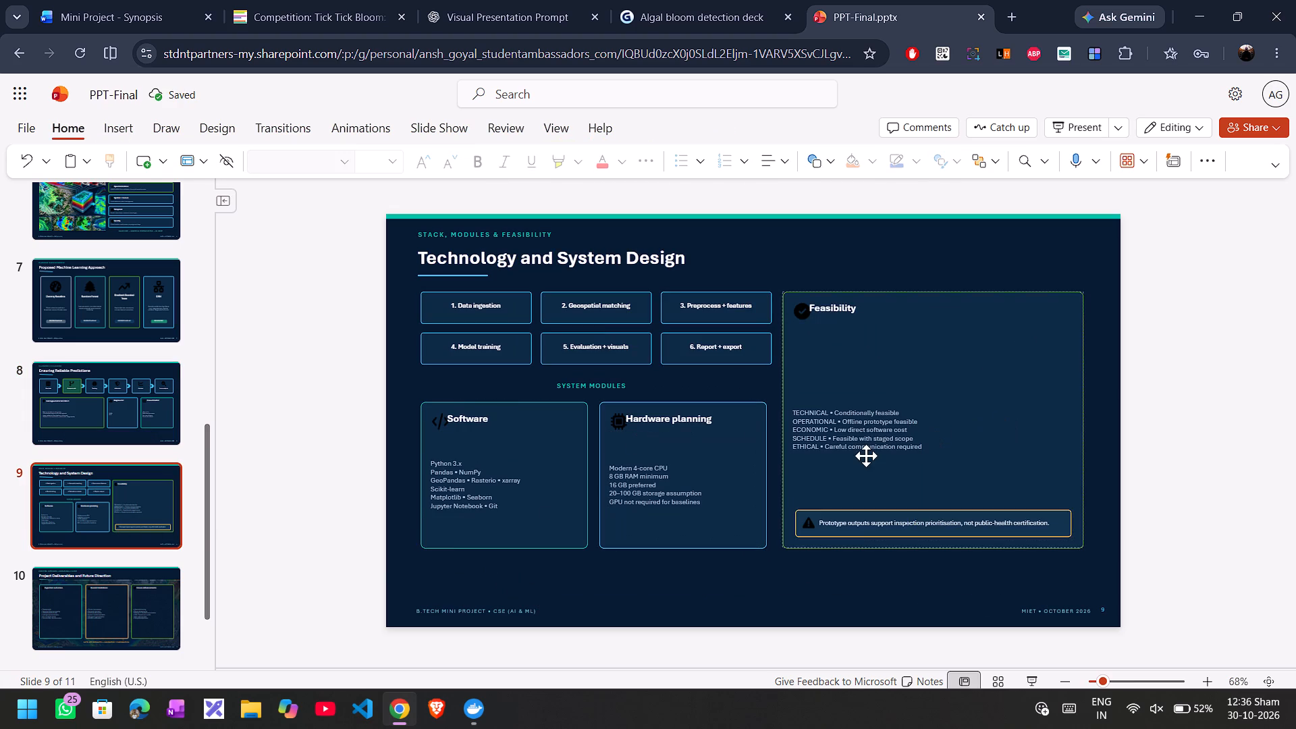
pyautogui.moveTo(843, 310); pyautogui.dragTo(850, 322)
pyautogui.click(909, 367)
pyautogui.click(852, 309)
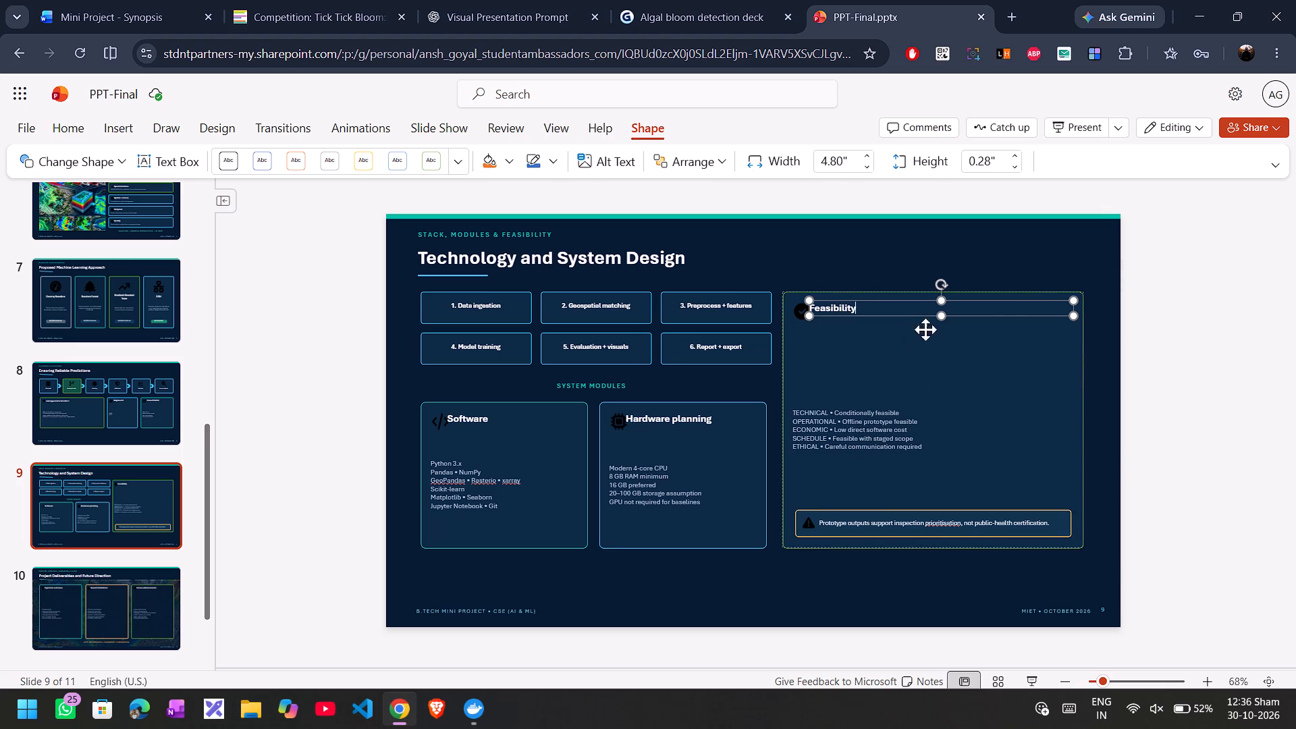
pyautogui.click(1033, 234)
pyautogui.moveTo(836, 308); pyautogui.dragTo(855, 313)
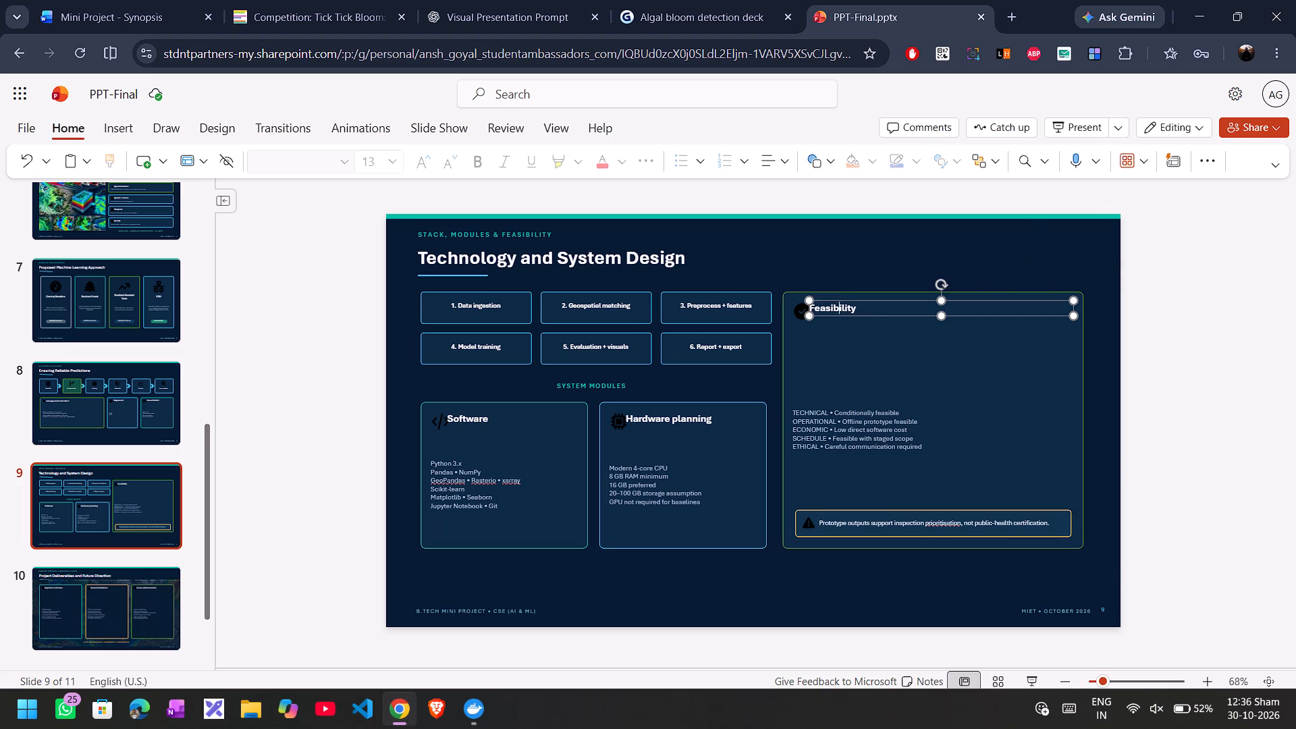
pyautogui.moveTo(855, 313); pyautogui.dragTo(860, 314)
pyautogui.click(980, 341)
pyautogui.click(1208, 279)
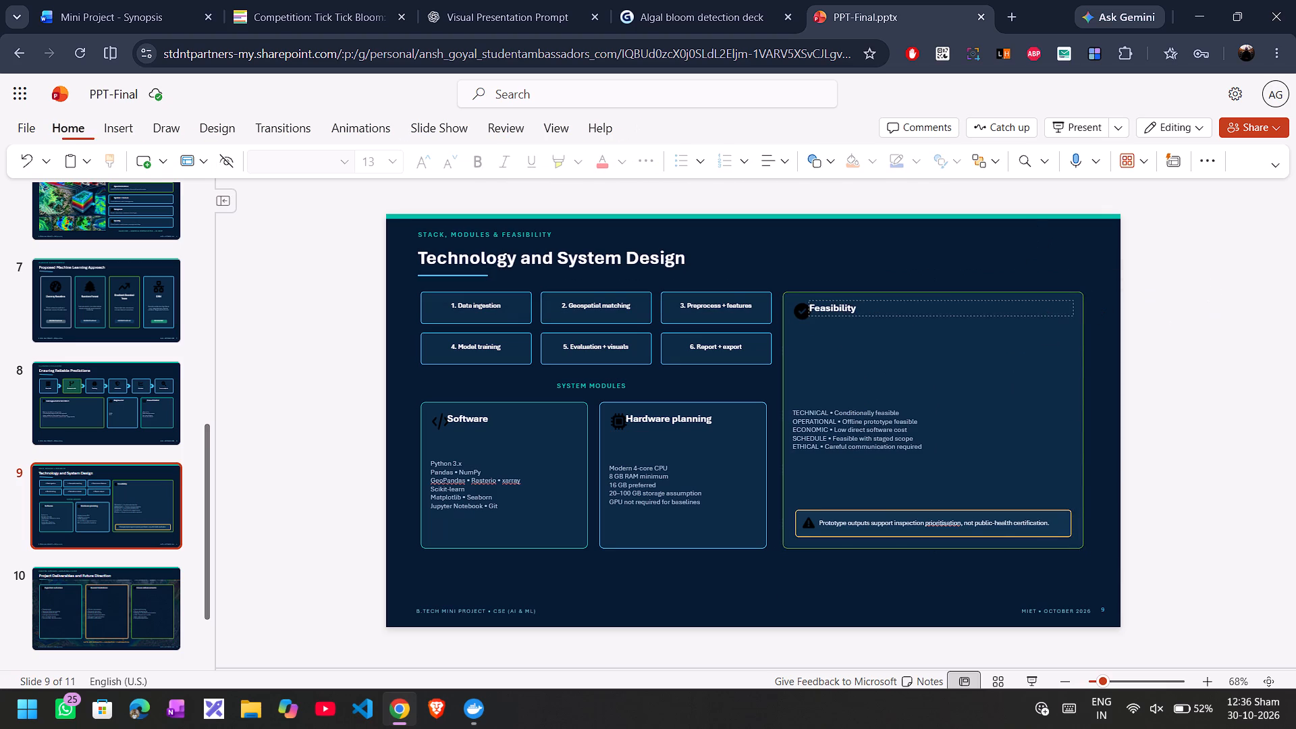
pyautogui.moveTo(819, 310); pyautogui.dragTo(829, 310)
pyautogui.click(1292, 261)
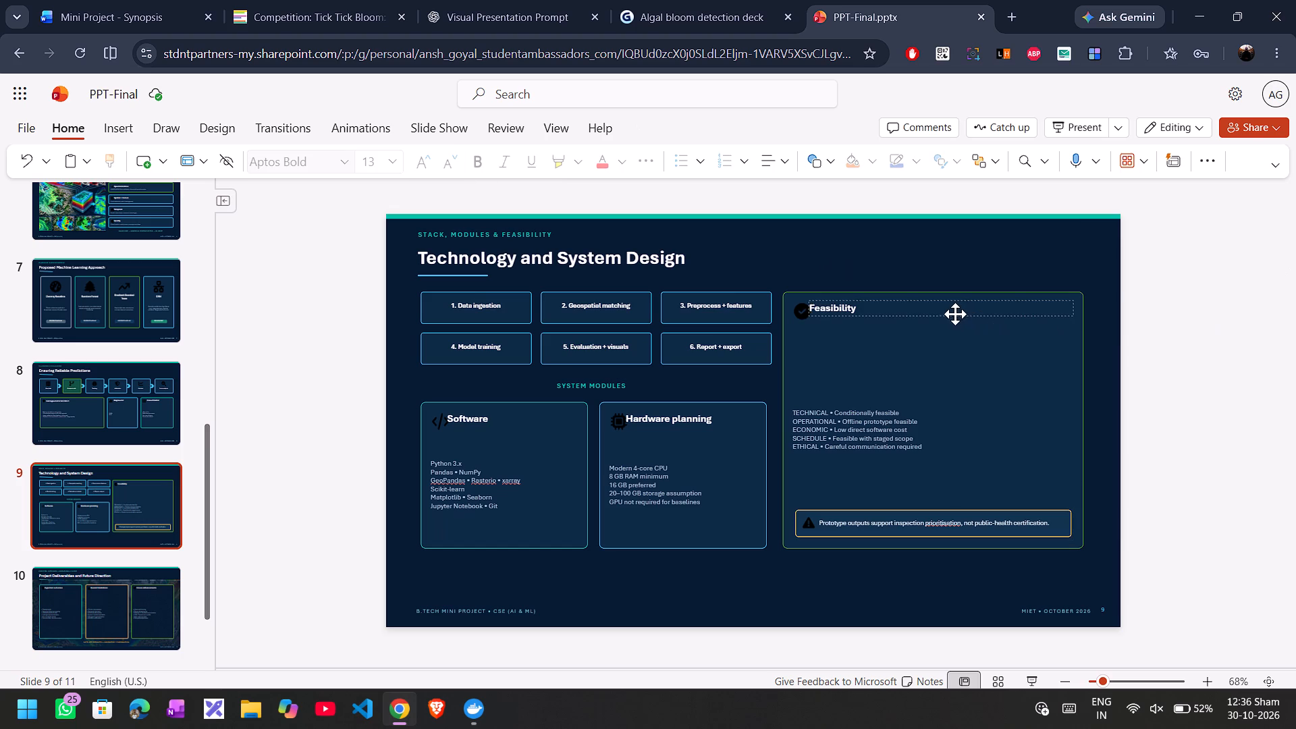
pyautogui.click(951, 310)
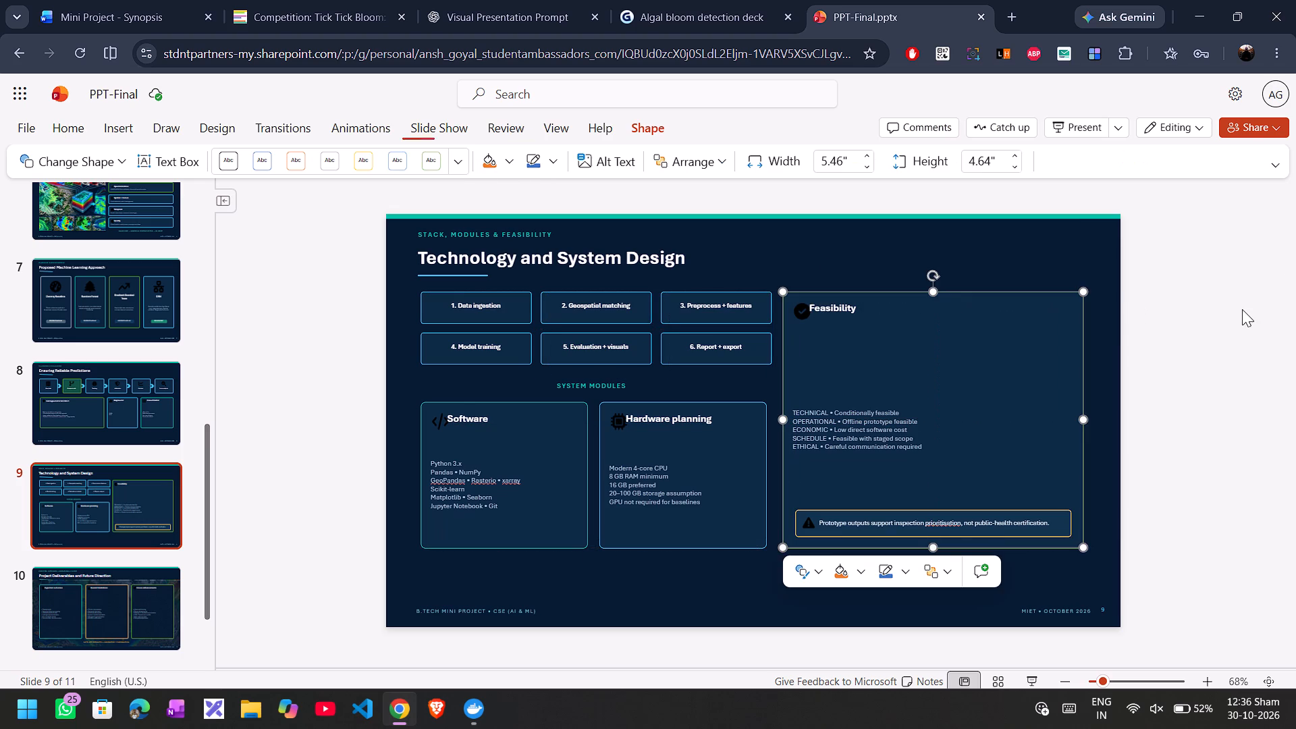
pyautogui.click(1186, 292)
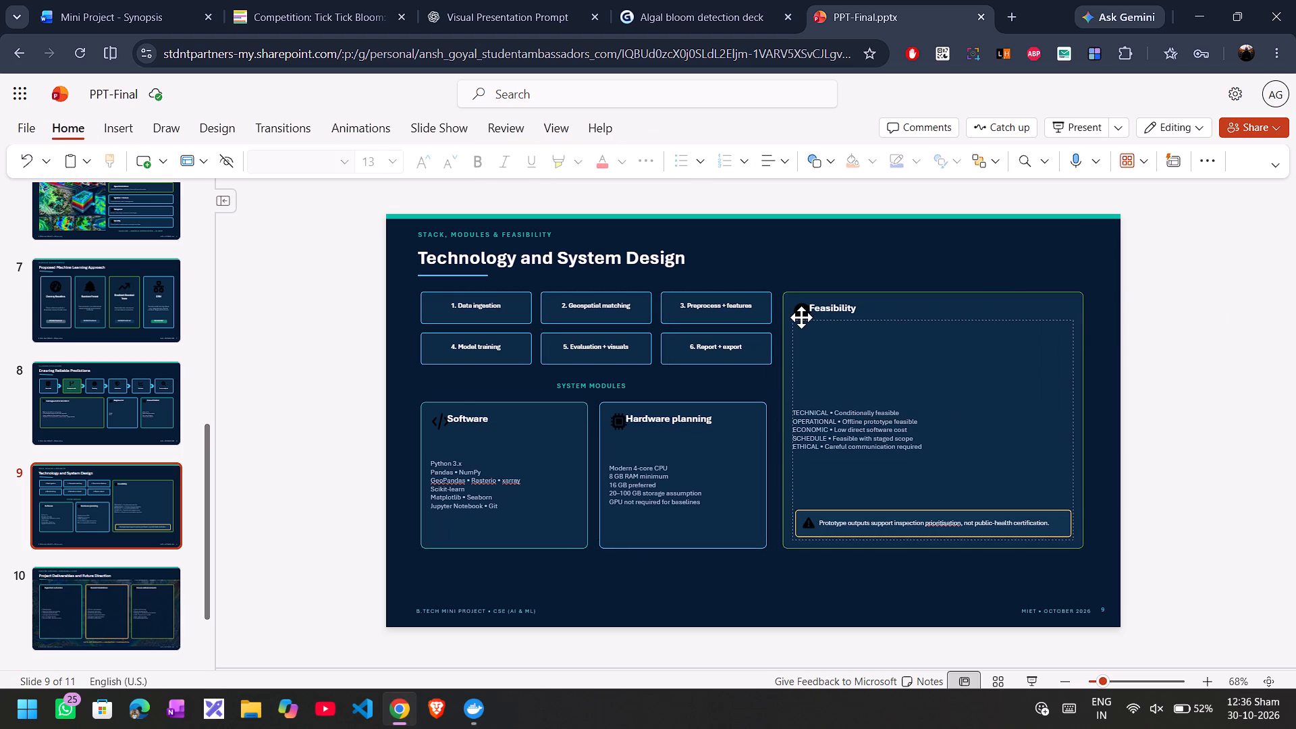
# Move the checkmark icon in the Feasibility card on slide 9 slightly left, clear of the heading.
pyautogui.click(801, 317)
pyautogui.click(803, 308)
pyautogui.click(803, 308)
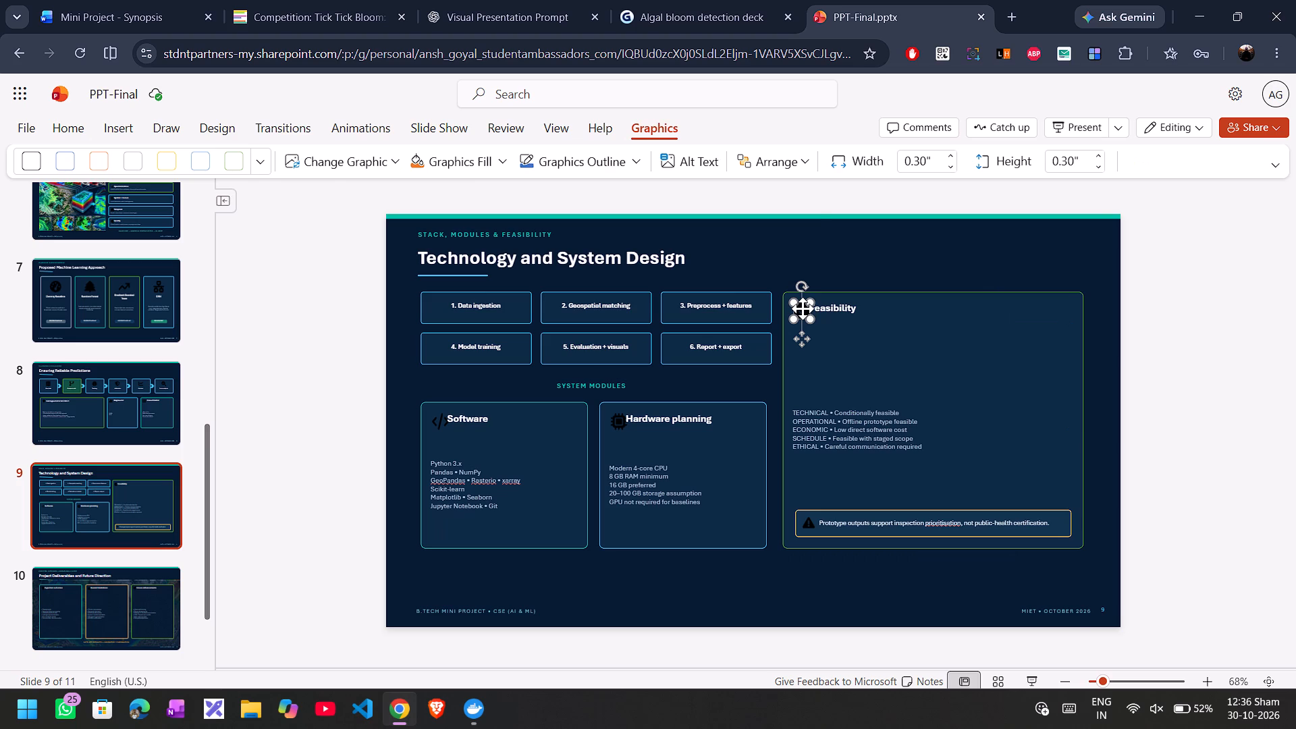
pyautogui.click(1165, 292)
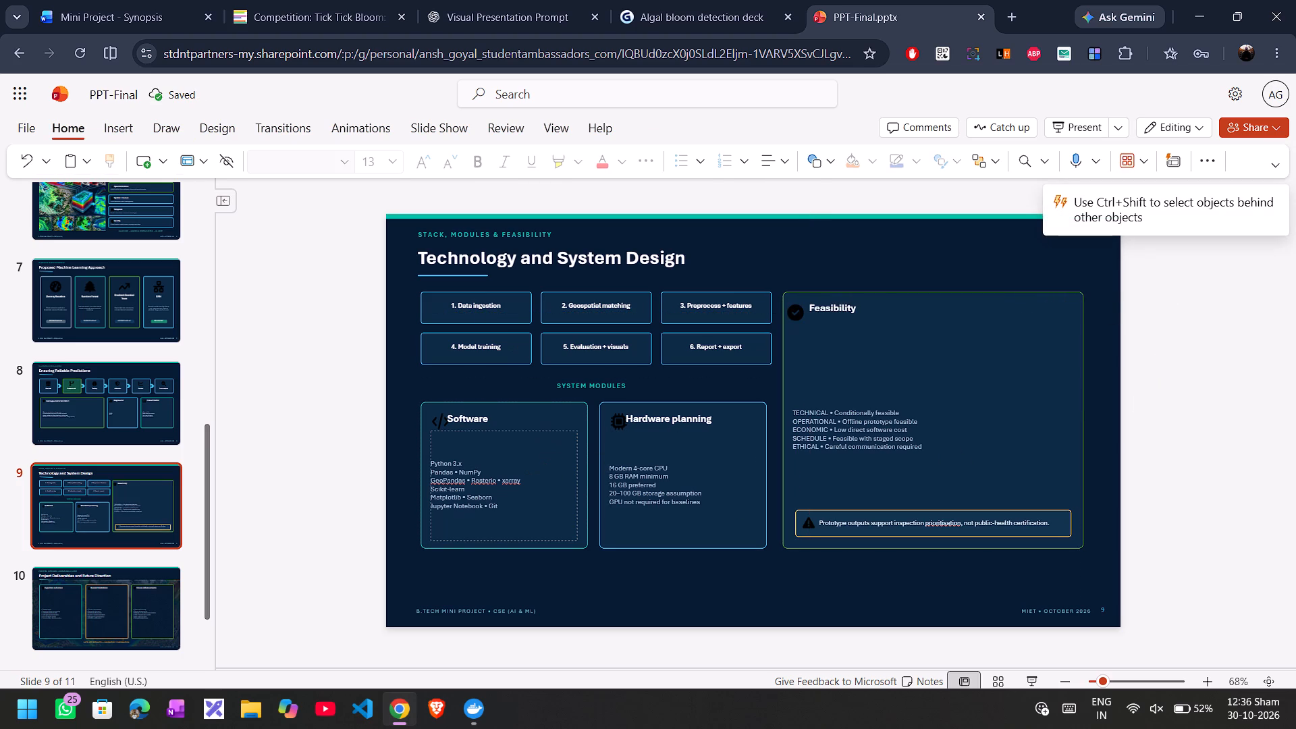
# In the Software card's list on slide 9, split the library names with spaces into "Geo Pandas" and "x array".
pyautogui.click(439, 480)
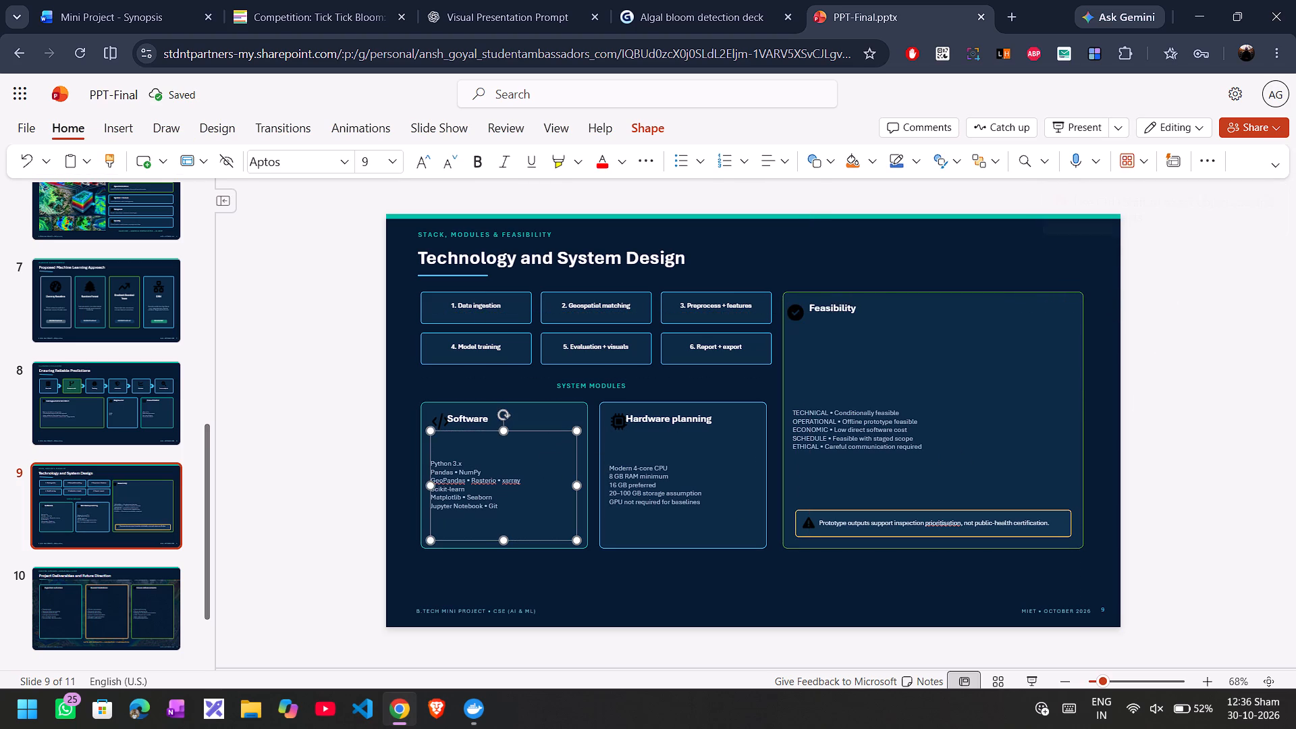
pyautogui.click(442, 480)
pyautogui.press('space')
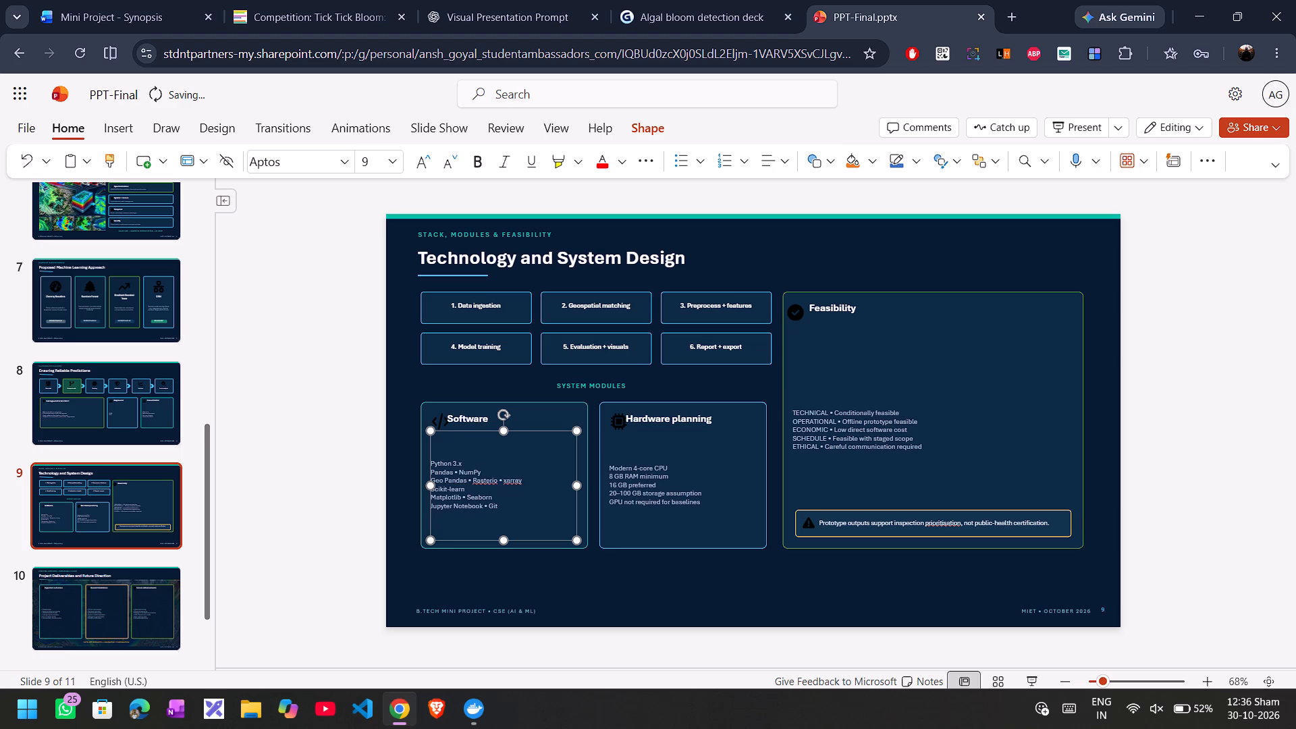
pyautogui.click(485, 480)
pyautogui.click(500, 482)
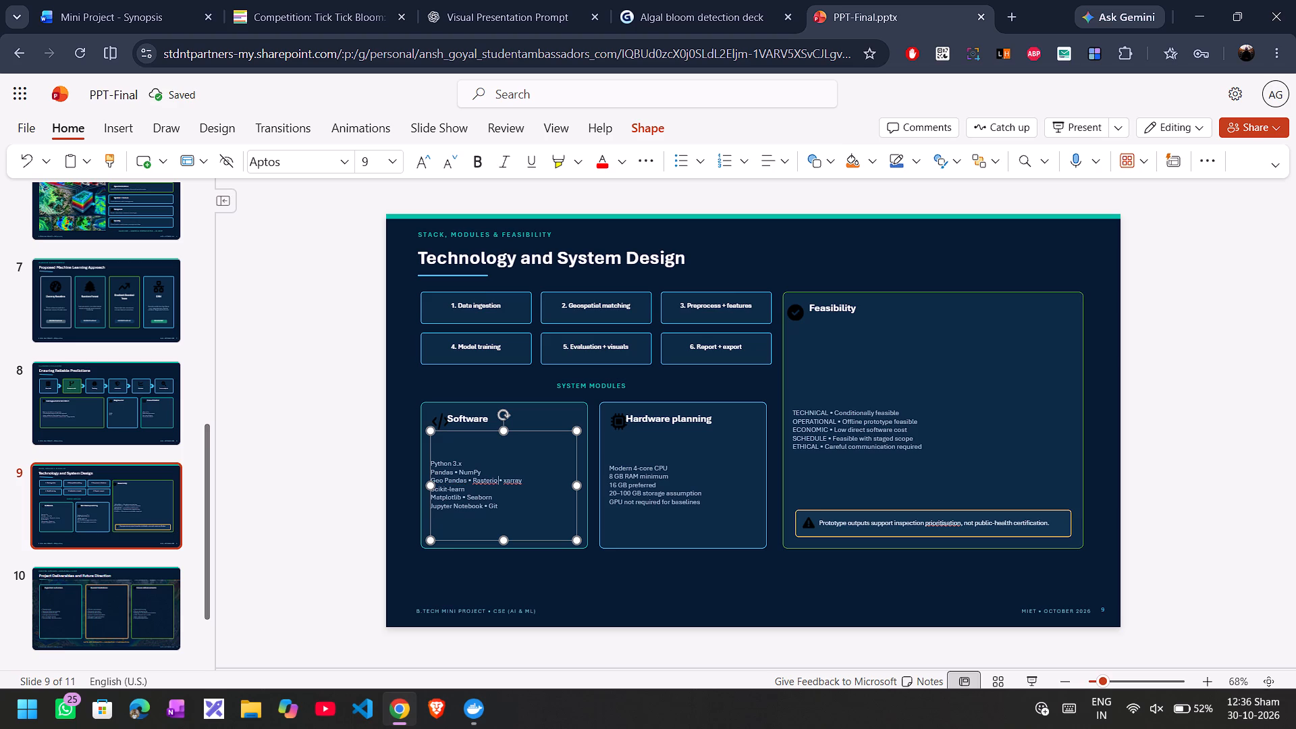
pyautogui.click(510, 482)
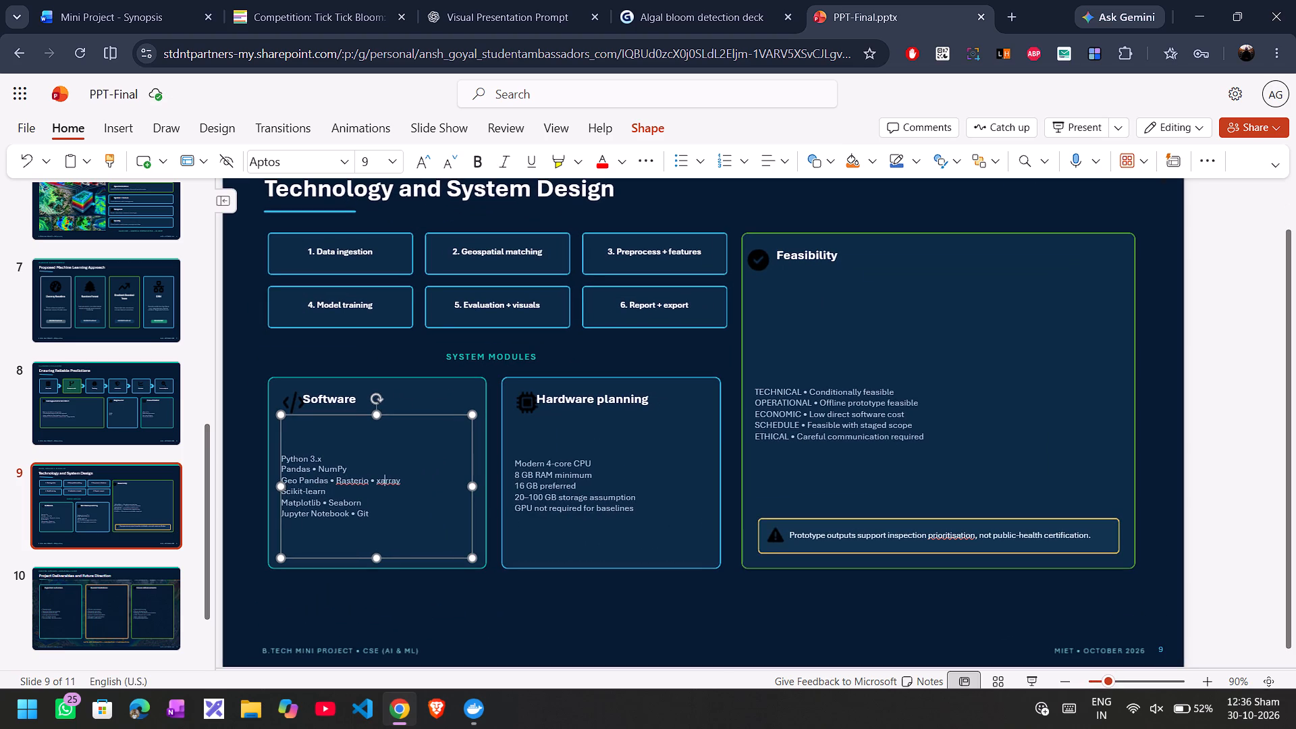
pyautogui.click(378, 481)
pyautogui.press('space')
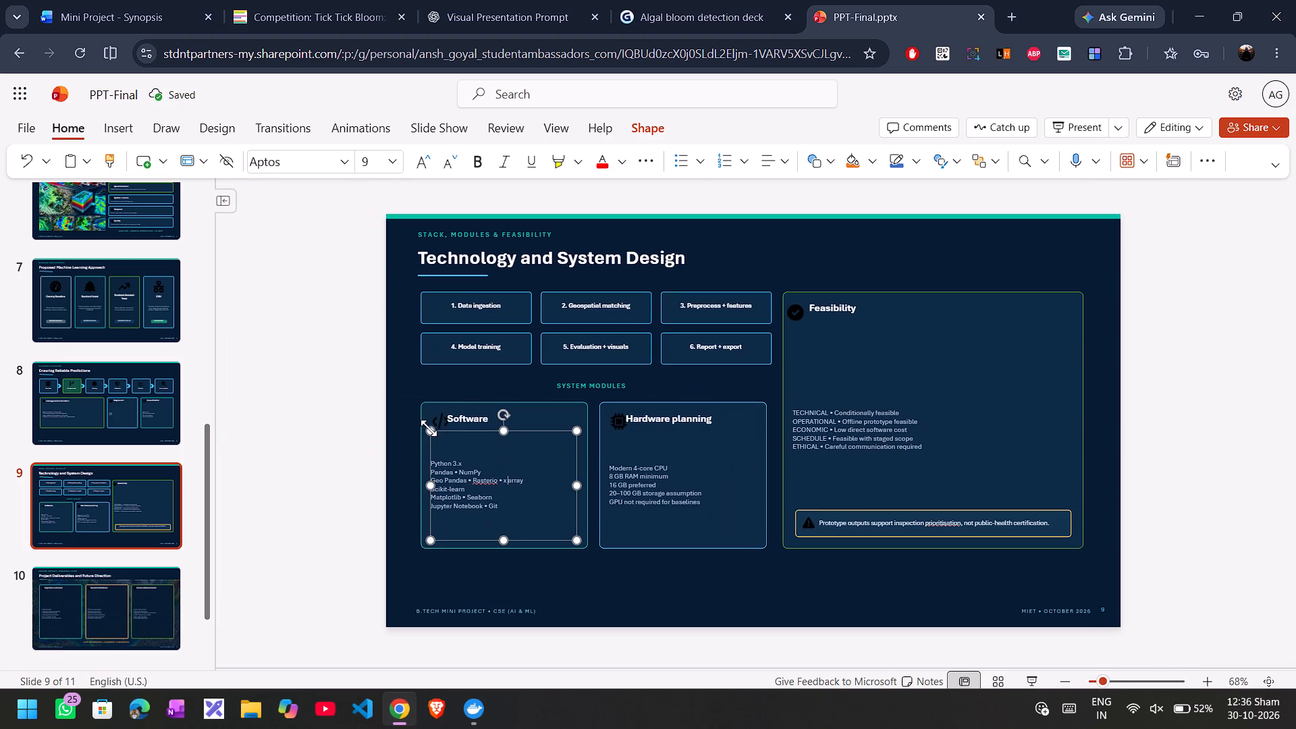
# Move the code icon in the Software card slightly left, clear of the heading.
pyautogui.click(466, 425)
pyautogui.click(468, 421)
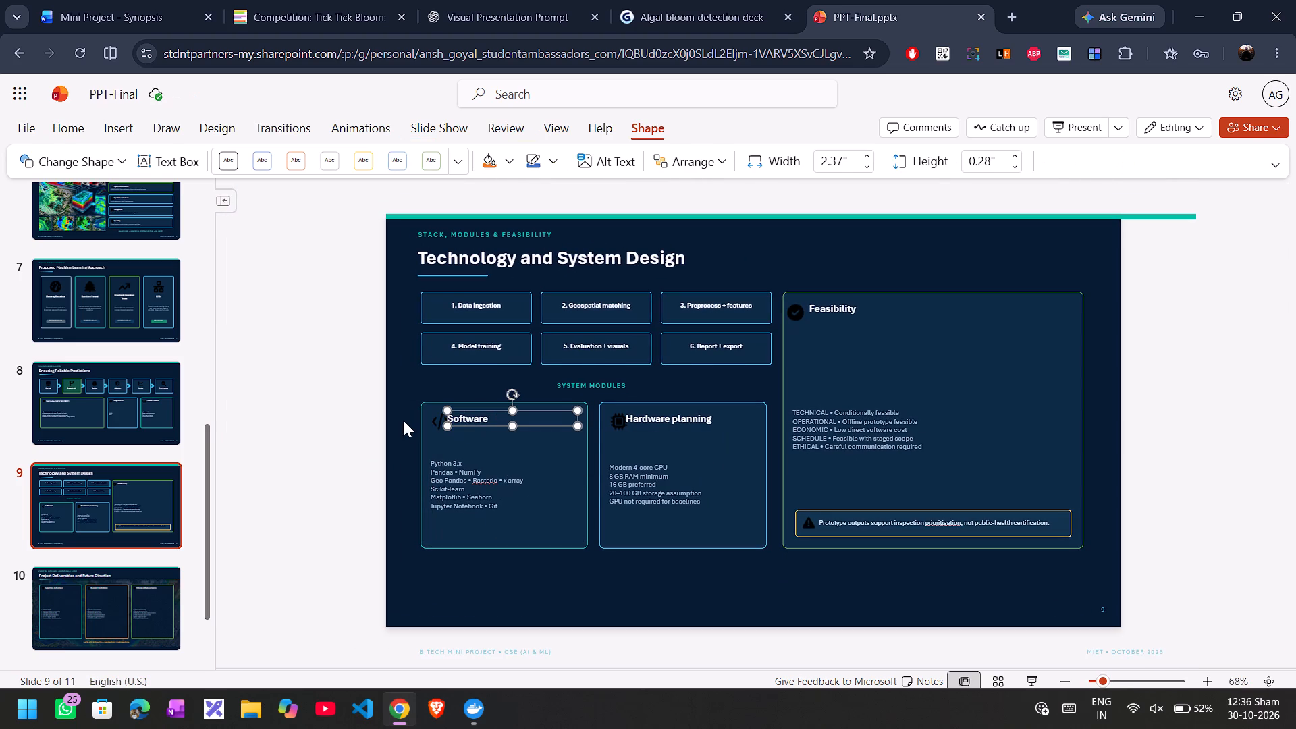
pyautogui.click(403, 418)
pyautogui.moveTo(464, 418); pyautogui.dragTo(473, 424)
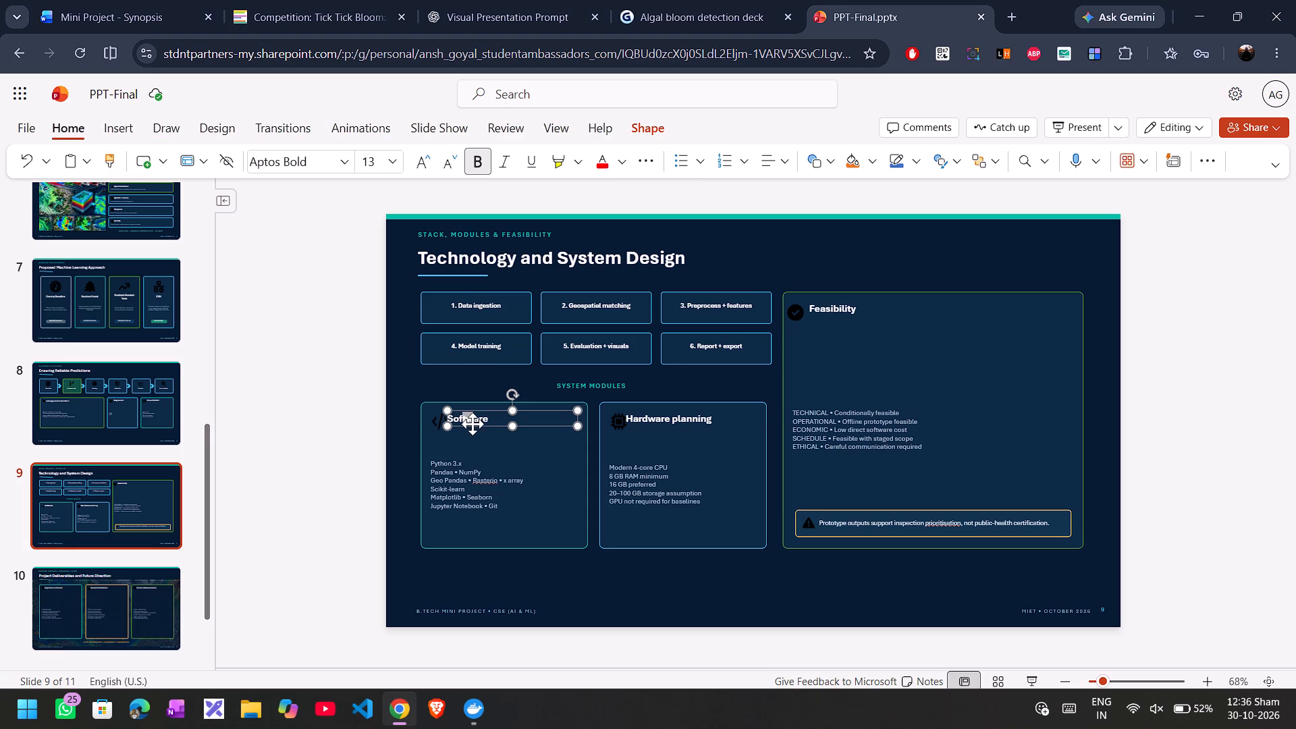
pyautogui.click(403, 411)
pyautogui.click(431, 417)
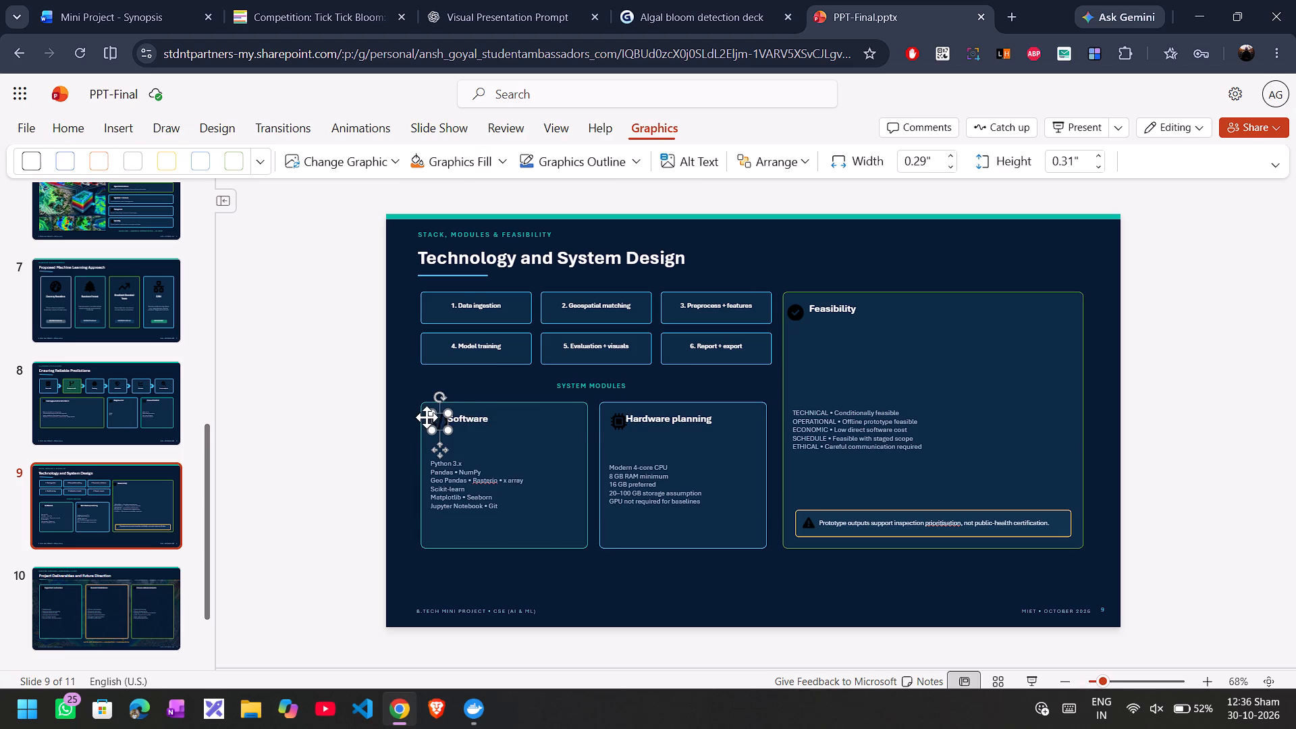
pyautogui.click(366, 421)
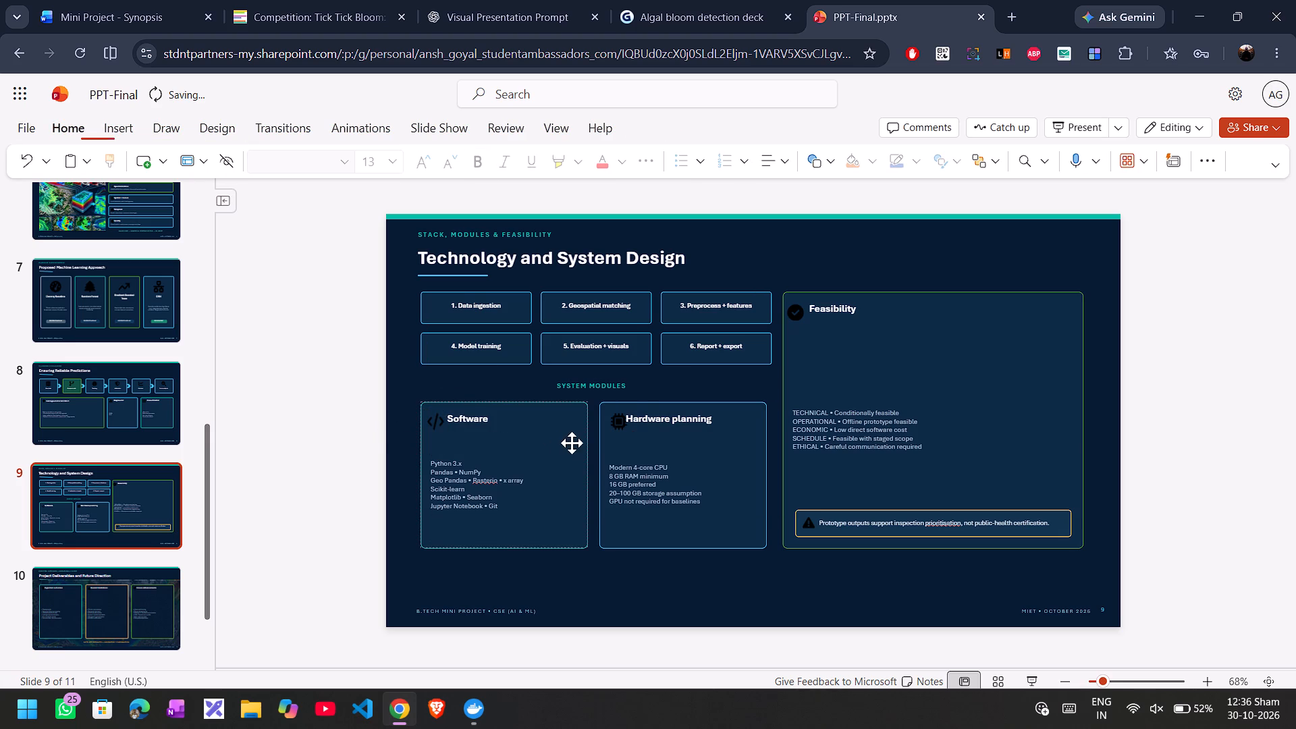
# Move the chip icon in the Hardware planning card left, clear of the heading.
pyautogui.click(618, 425)
pyautogui.click(612, 416)
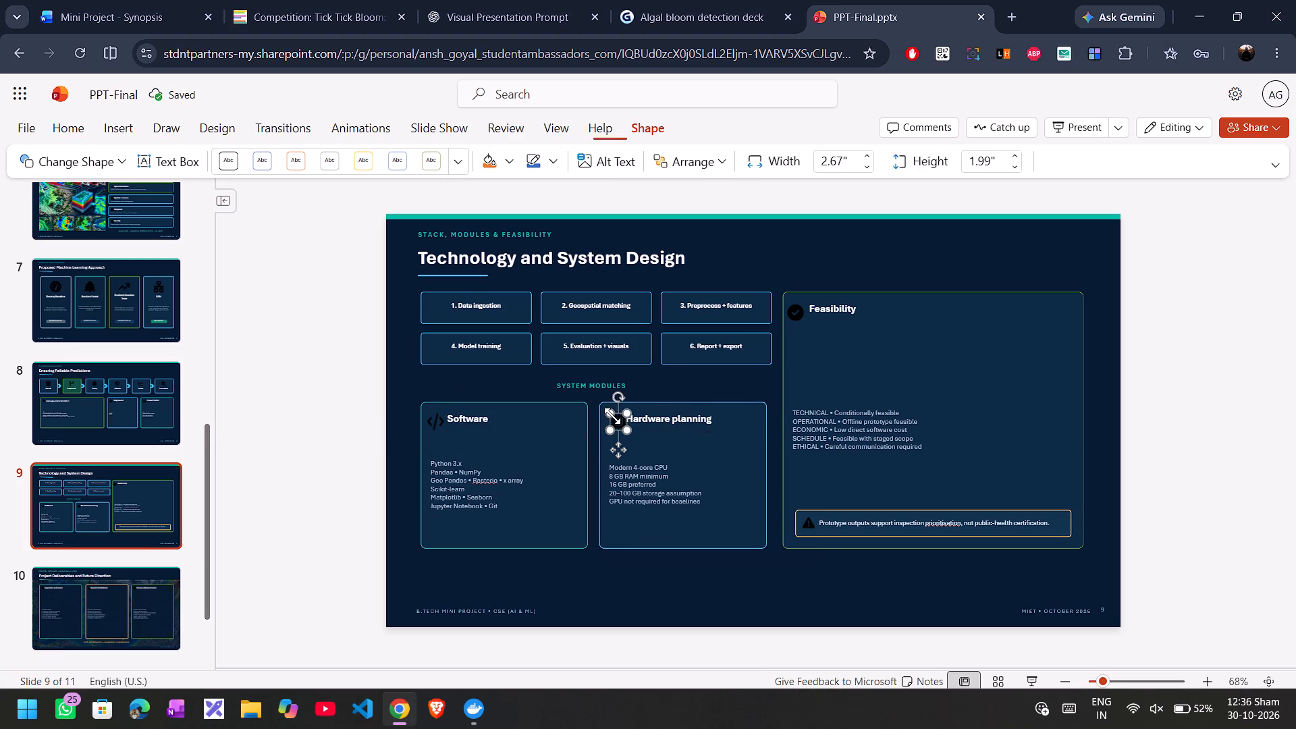
pyautogui.moveTo(616, 423); pyautogui.dragTo(606, 423)
pyautogui.click(389, 381)
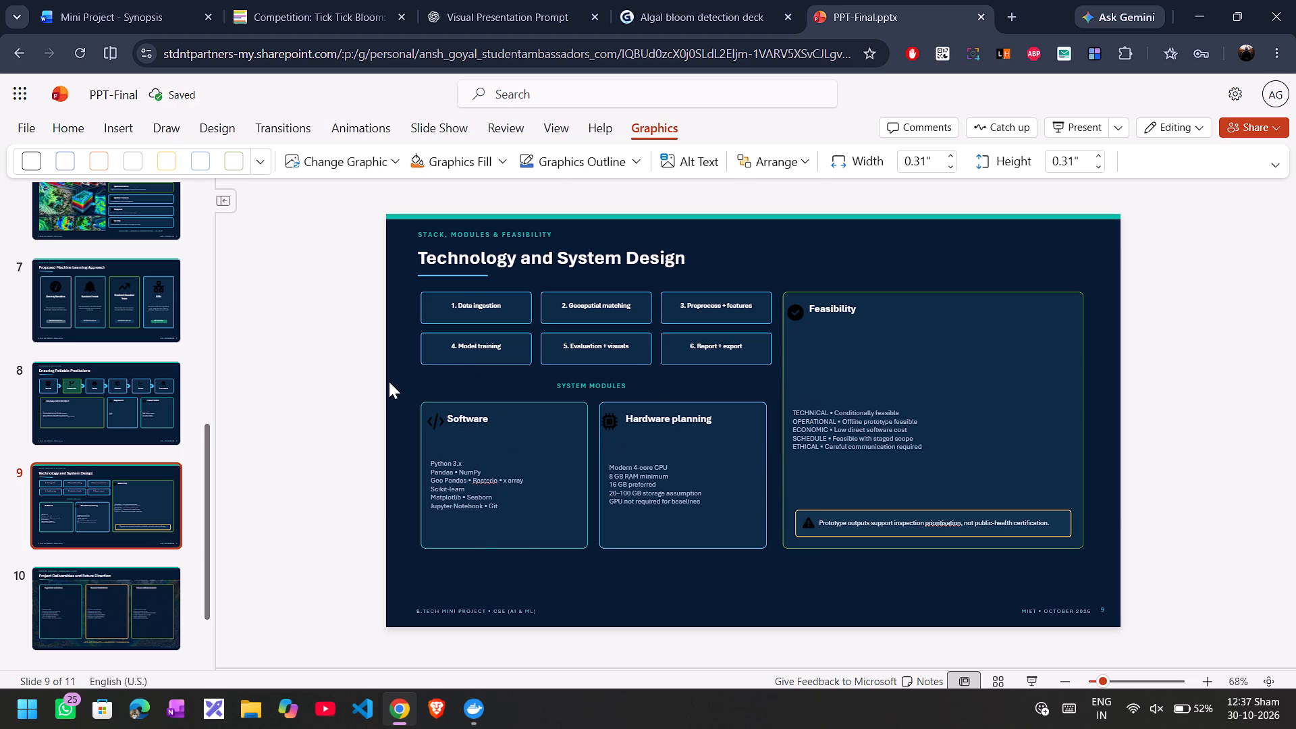
# Nudge the Hardware planning chip icon slightly right and up so it sits inside the card beside the heading.
pyautogui.click(612, 423)
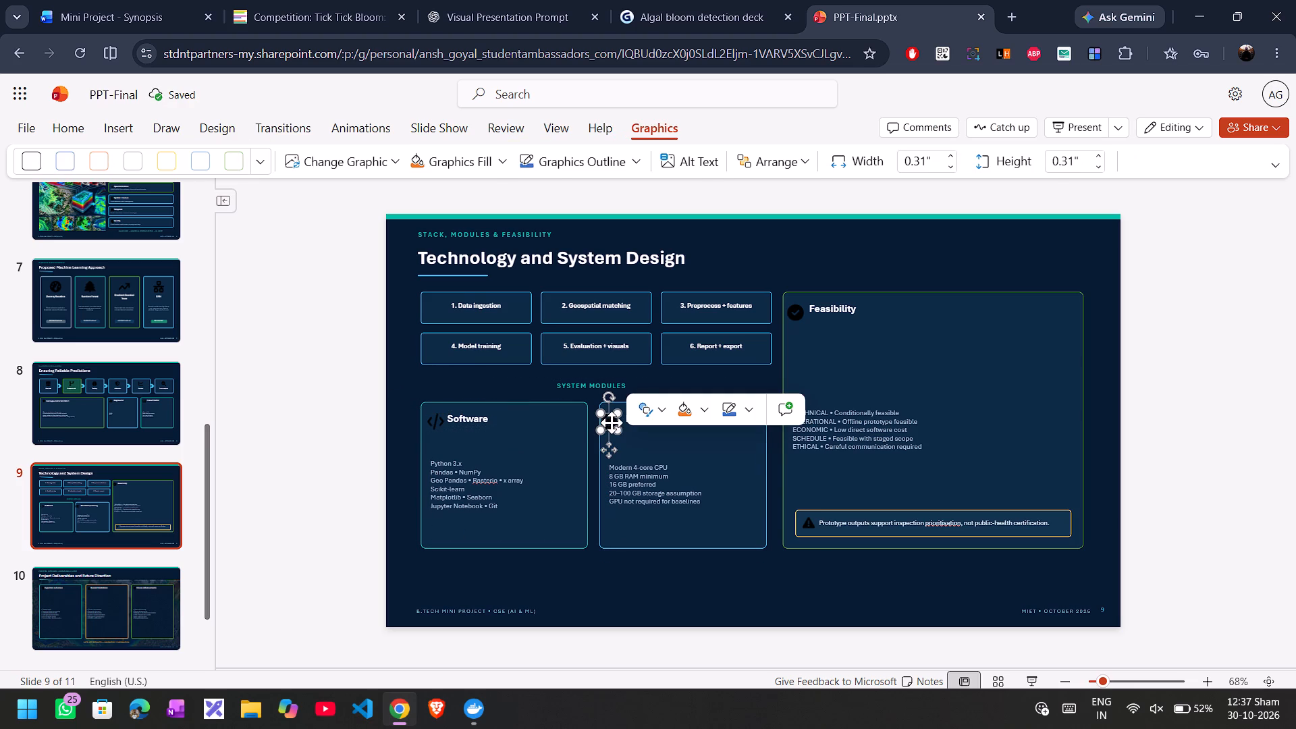
pyautogui.press('Right')
pyautogui.press('Right')
pyautogui.press('Right')
pyautogui.press('Right')
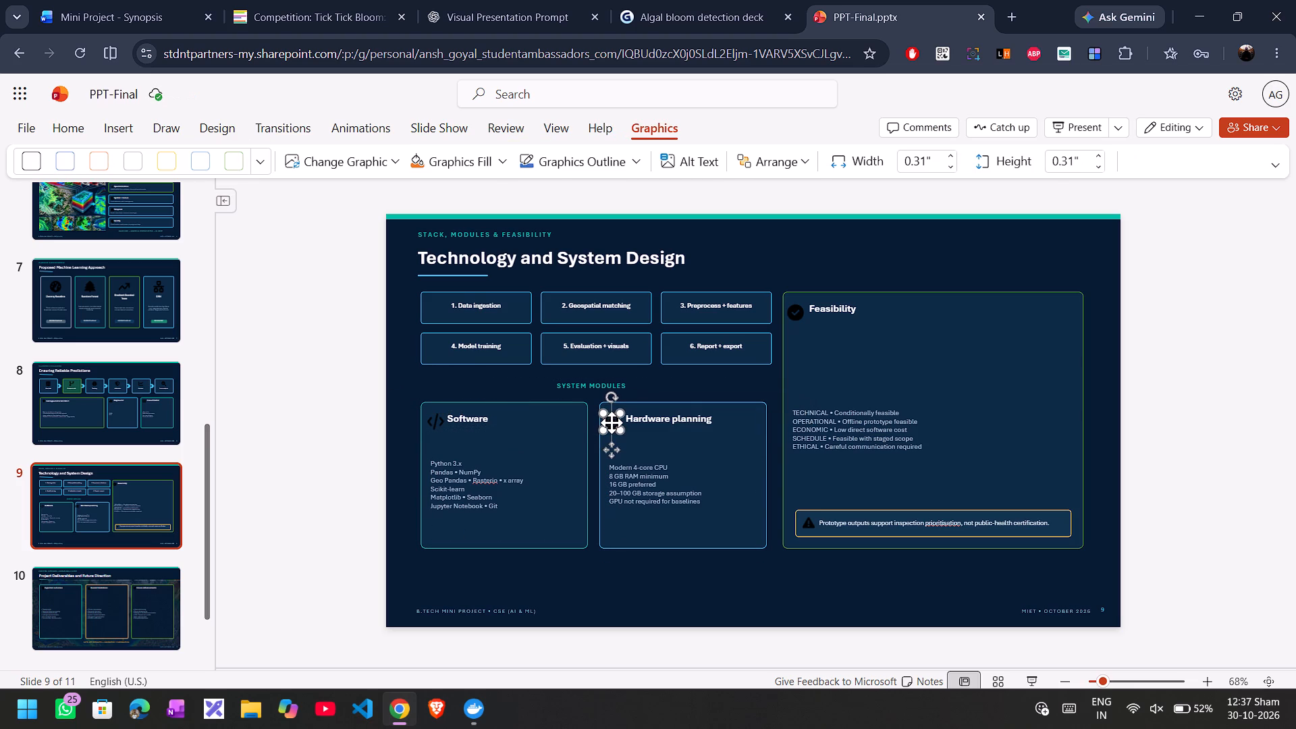
pyautogui.press('Up')
pyautogui.press('Right')
pyautogui.press('Up')
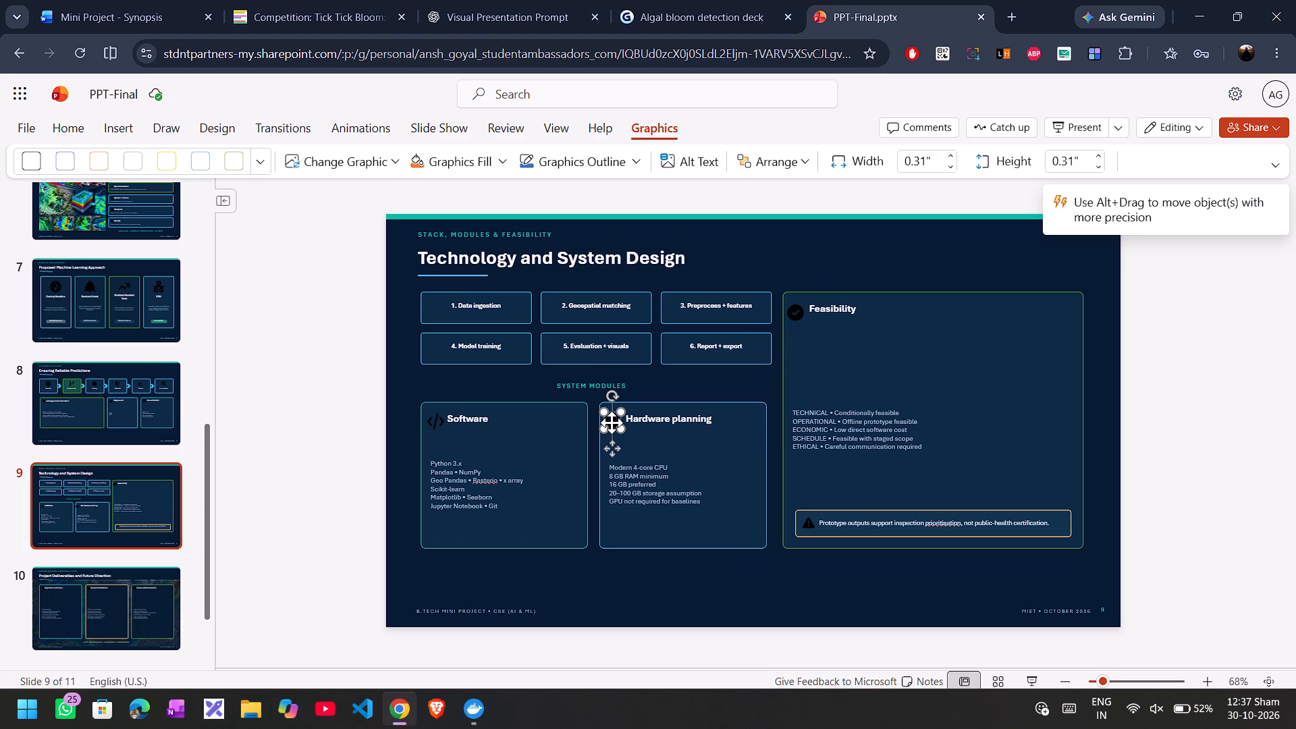
pyautogui.click(806, 254)
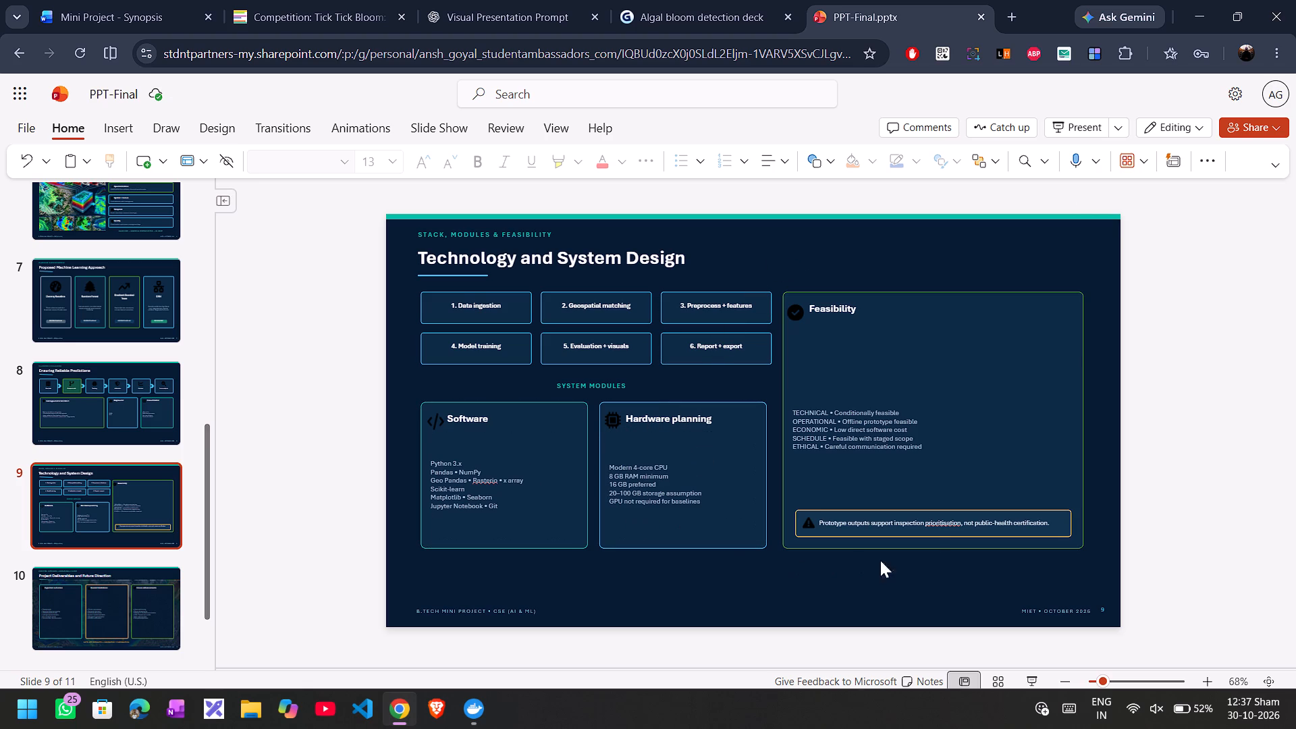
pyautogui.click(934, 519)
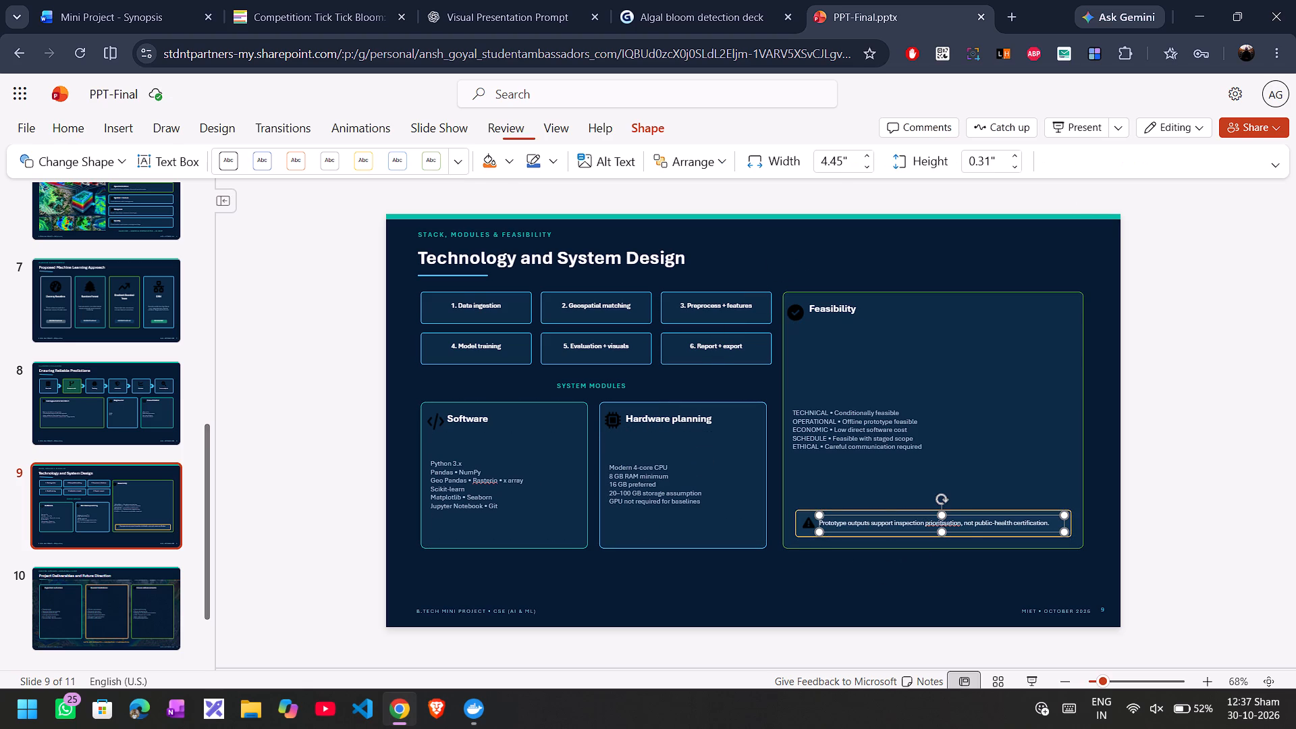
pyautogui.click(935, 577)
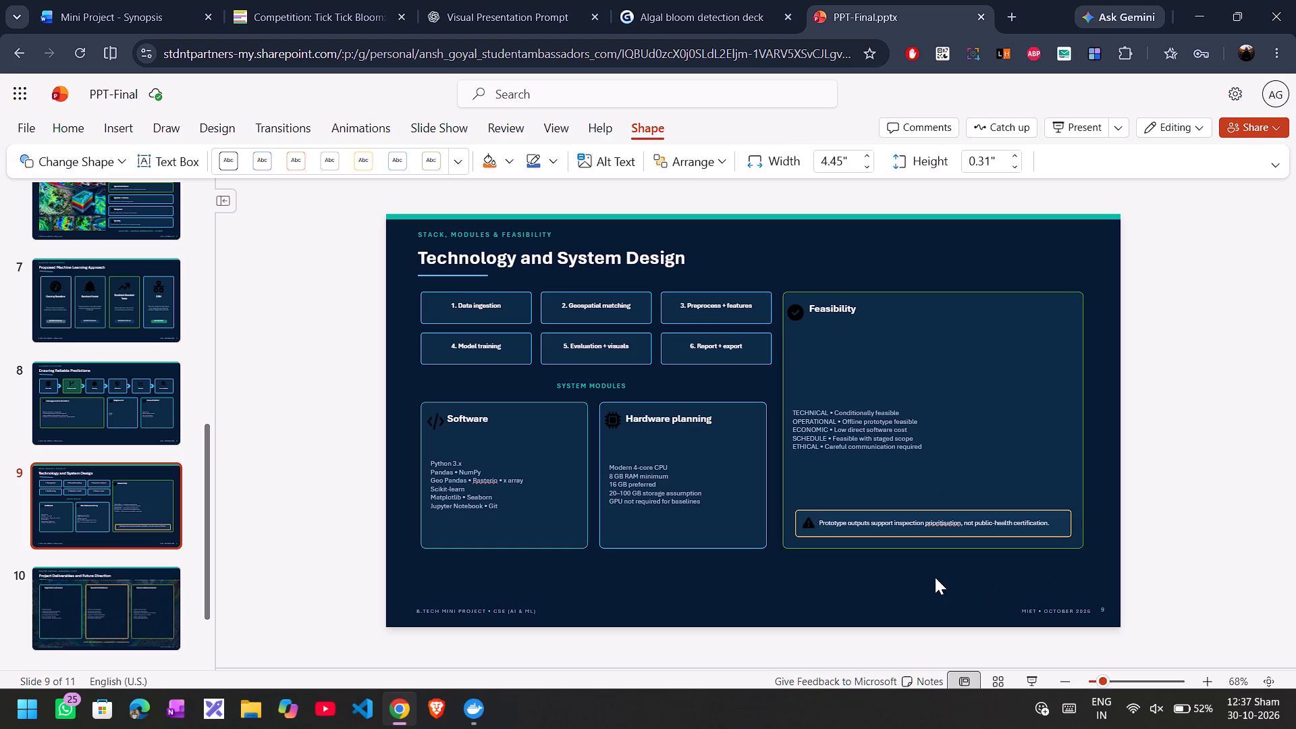
# On slide 10, move the Expected outcomes, Current limitations and Future enhancements headings slightly right and down, away from their icons.
pyautogui.scroll(-1, 909, 574)
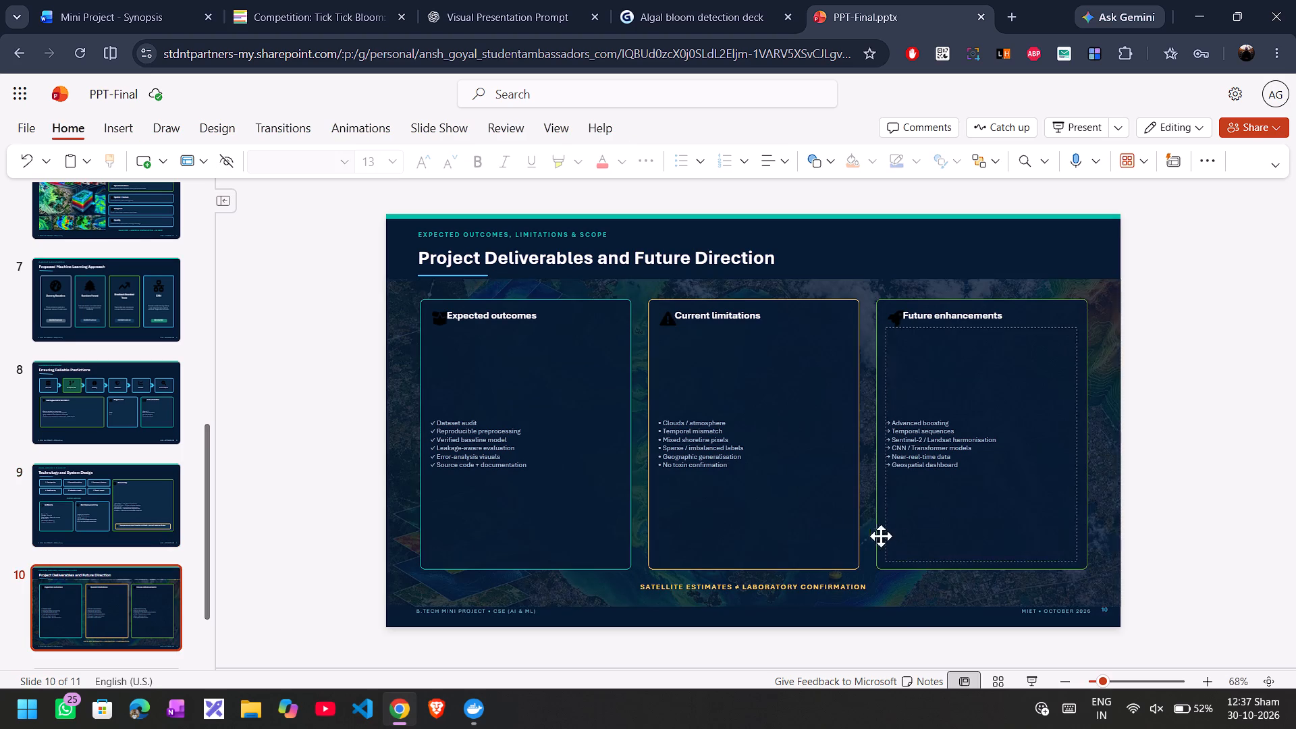
pyautogui.click(710, 318)
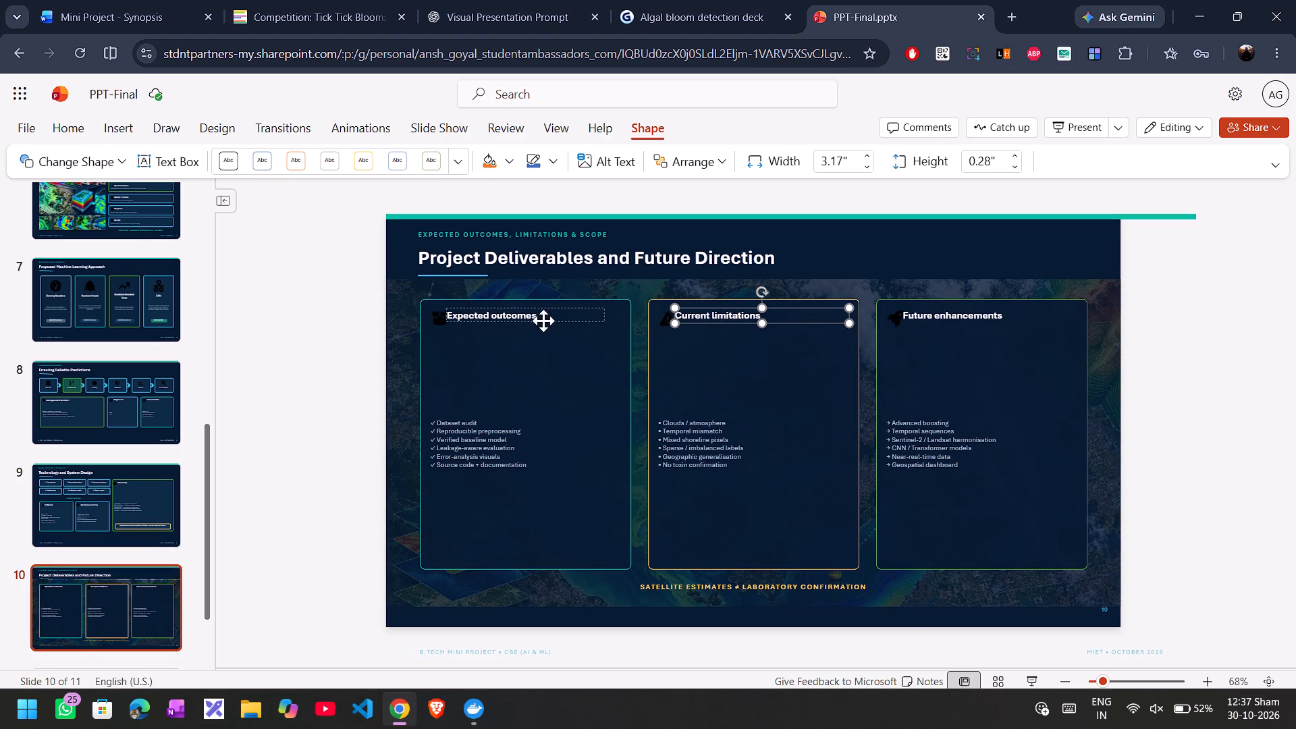
pyautogui.moveTo(508, 321); pyautogui.dragTo(518, 325)
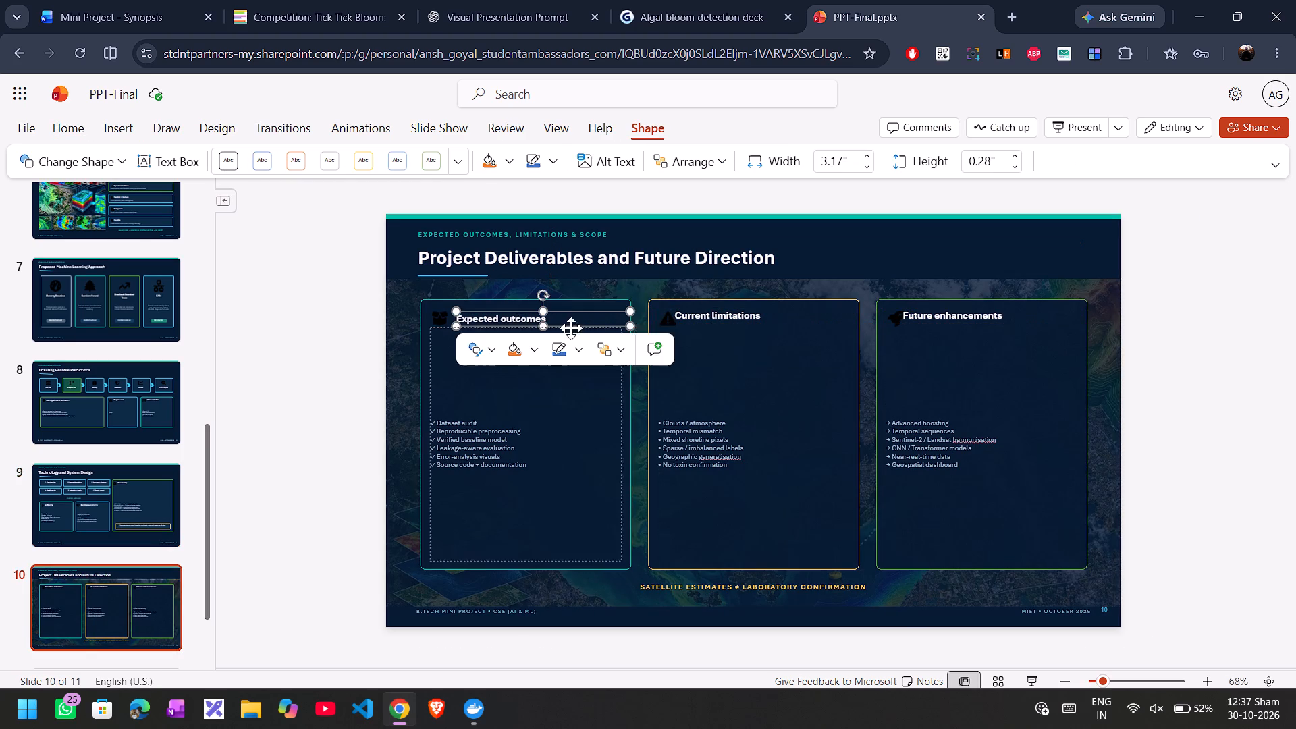
pyautogui.moveTo(751, 317); pyautogui.dragTo(757, 319)
pyautogui.click(739, 350)
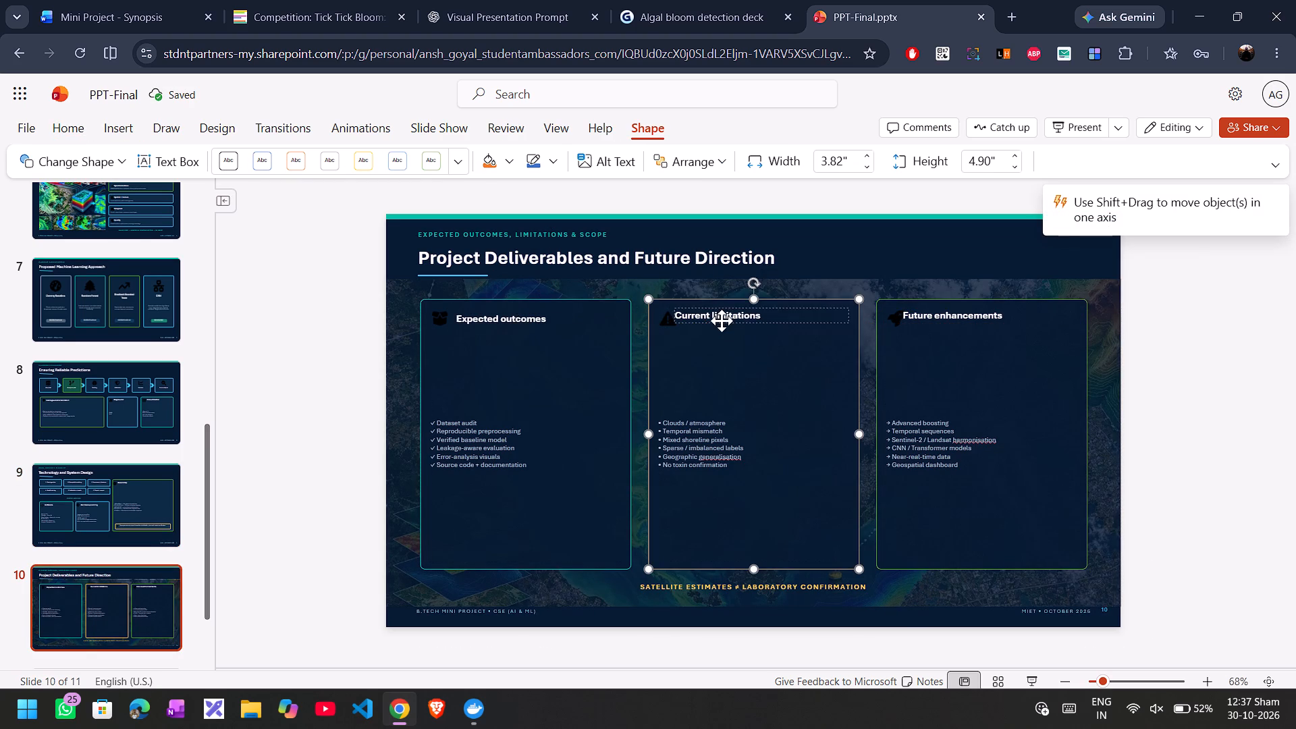
pyautogui.moveTo(722, 320); pyautogui.dragTo(730, 323)
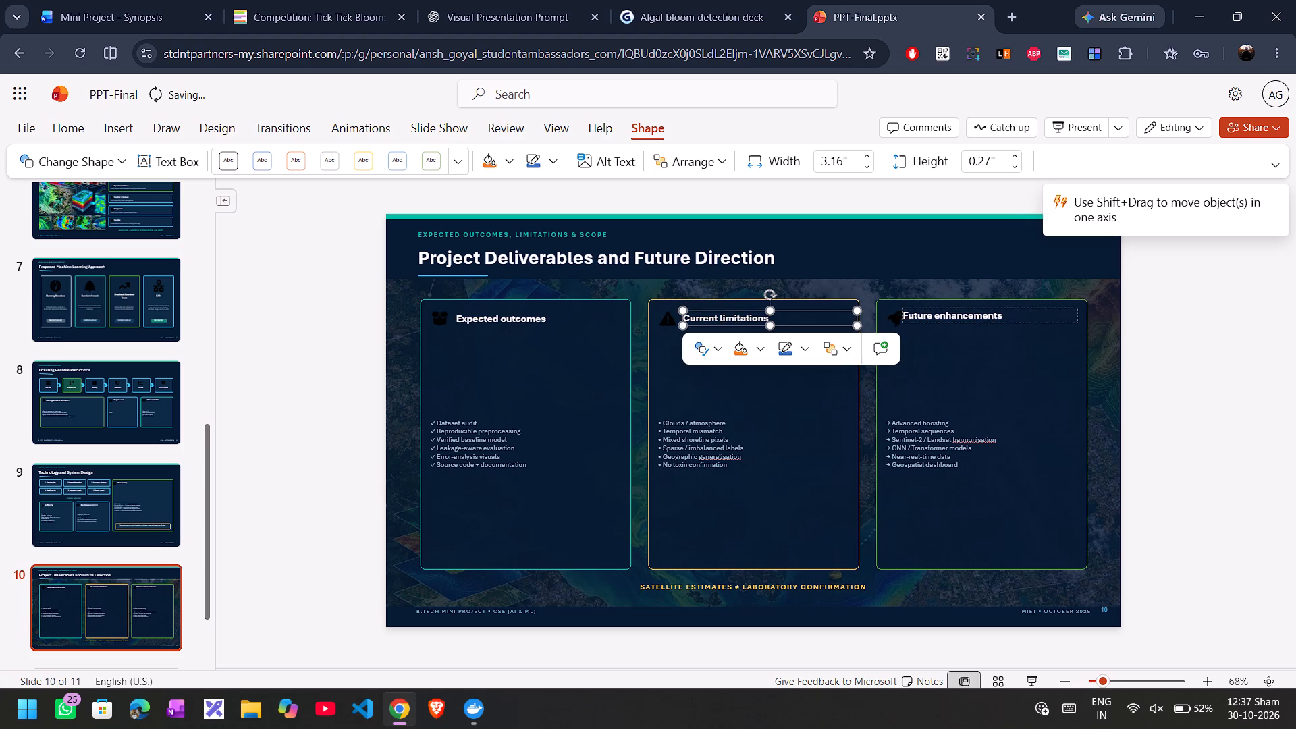
pyautogui.click(967, 316)
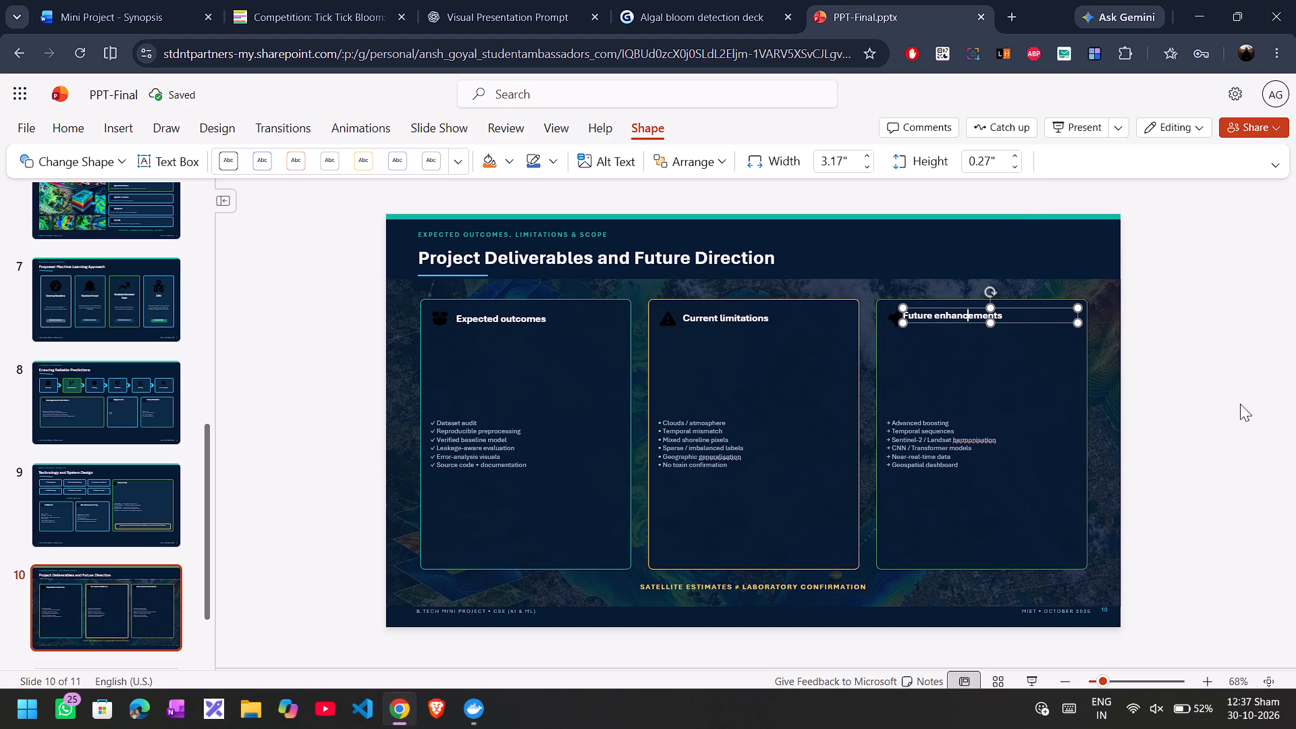
pyautogui.click(1222, 399)
pyautogui.moveTo(1000, 319); pyautogui.dragTo(1006, 324)
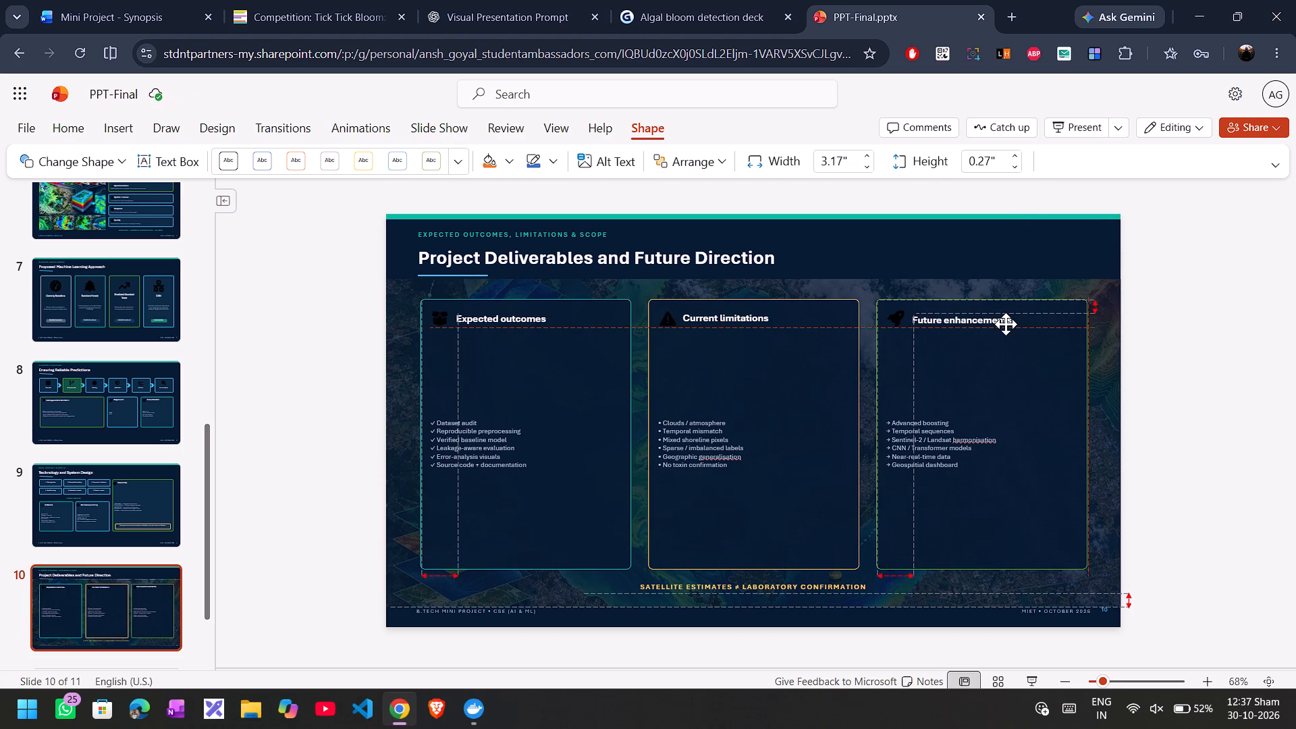
pyautogui.moveTo(1006, 324); pyautogui.dragTo(1004, 326)
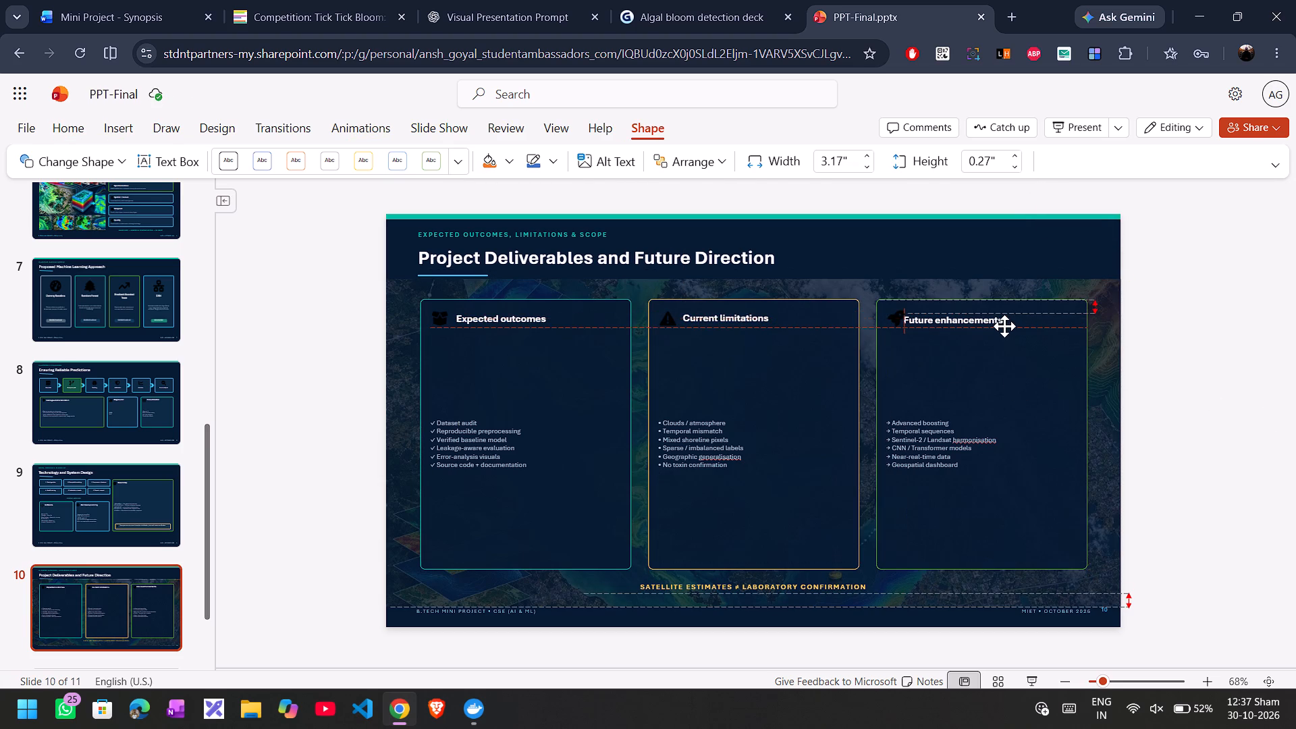
pyautogui.moveTo(1004, 326); pyautogui.dragTo(1006, 325)
pyautogui.click(1210, 362)
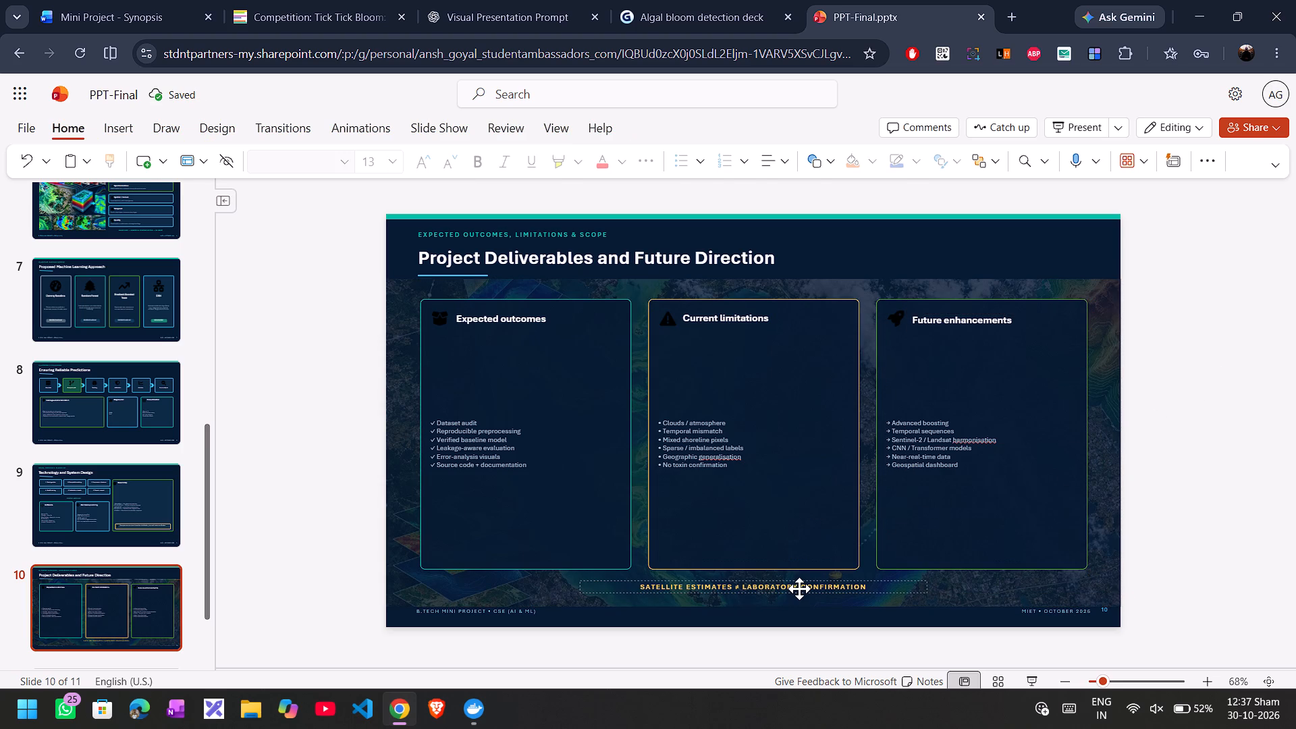
# Review the closing slide 11, checking its implementation roadmap, conclusion box and thank-you text.
pyautogui.scroll(-1, 657, 523)
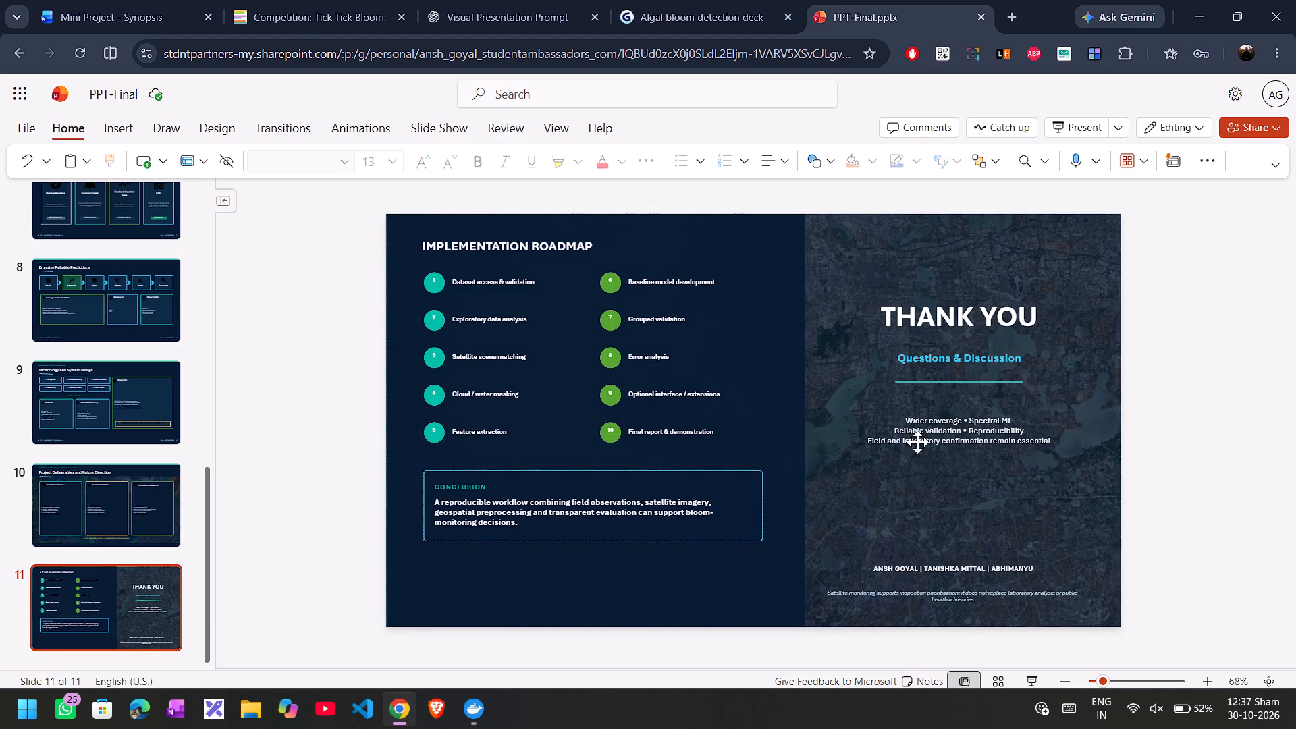
pyautogui.click(969, 445)
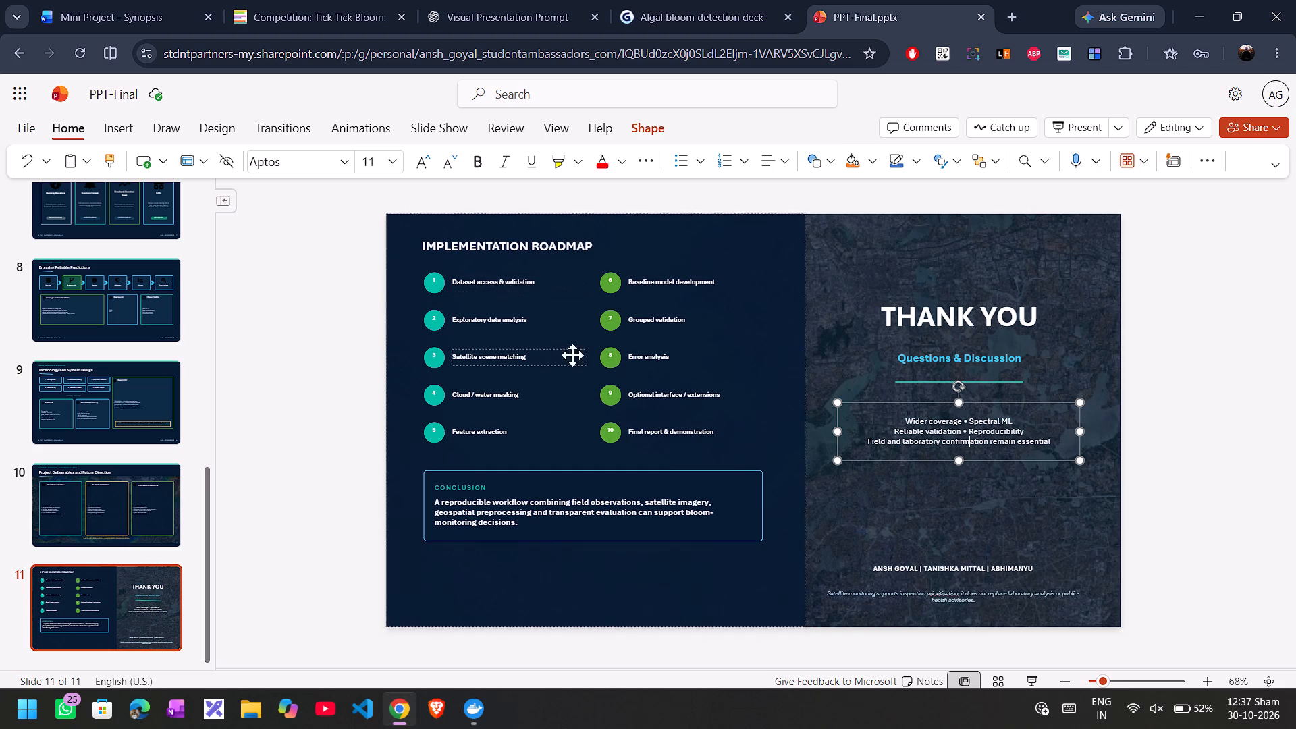
pyautogui.click(529, 522)
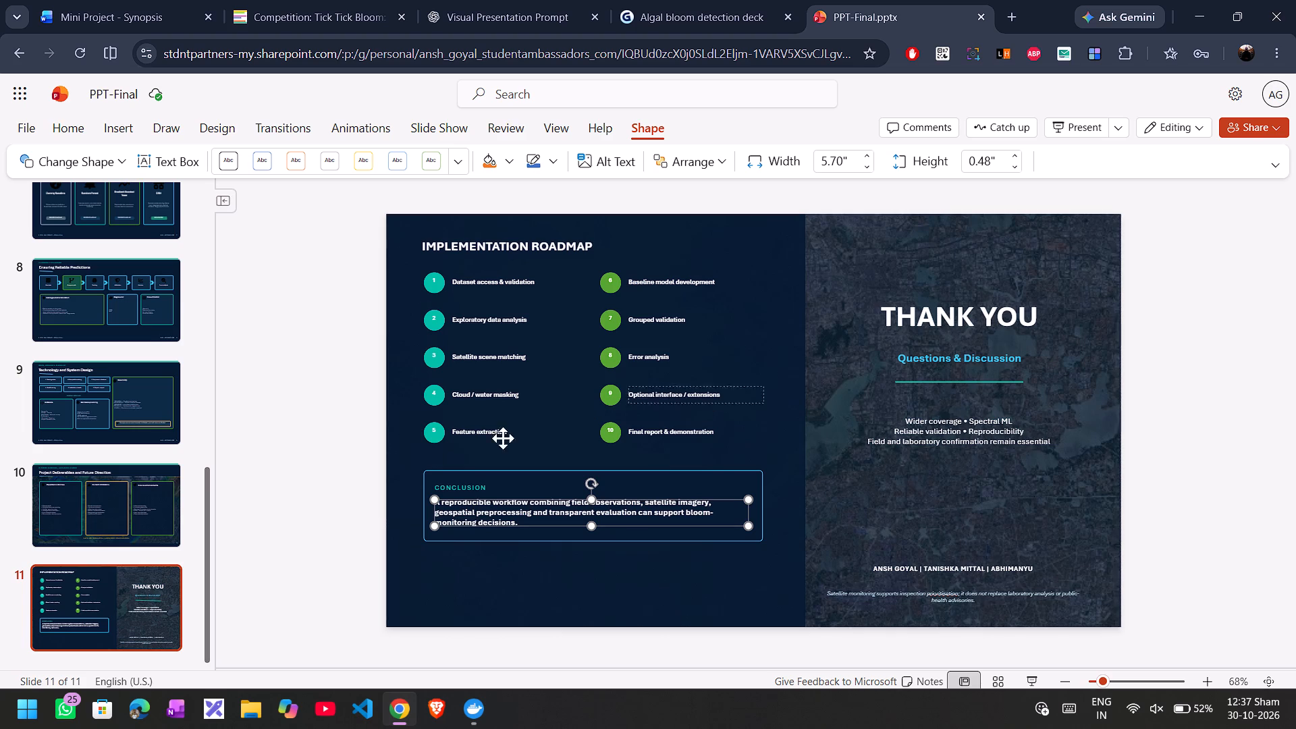
pyautogui.scroll(-3, 0, 583)
pyautogui.click(100, 614)
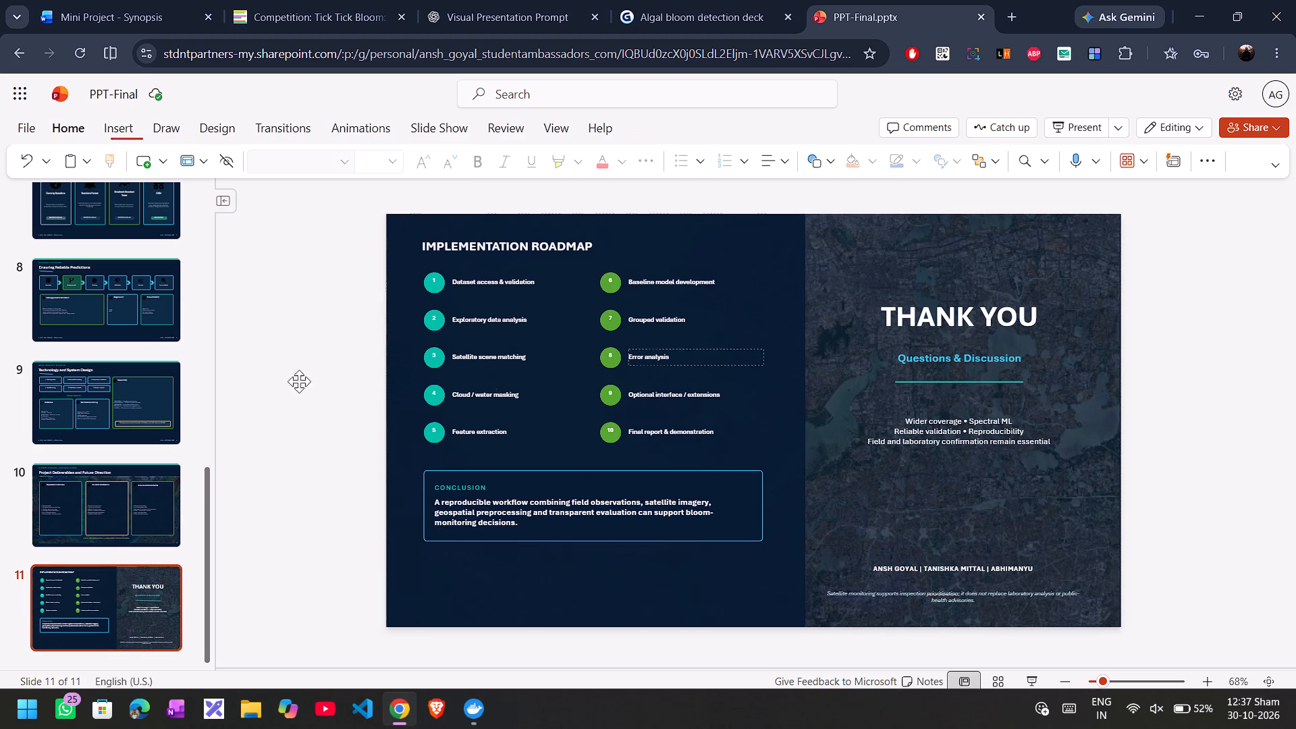
# Return to the start of the deck and look through slides 1 to 6, checking their layout.
pyautogui.scroll(5, 0, 369)
pyautogui.scroll(10, 88, 315)
pyautogui.click(95, 267)
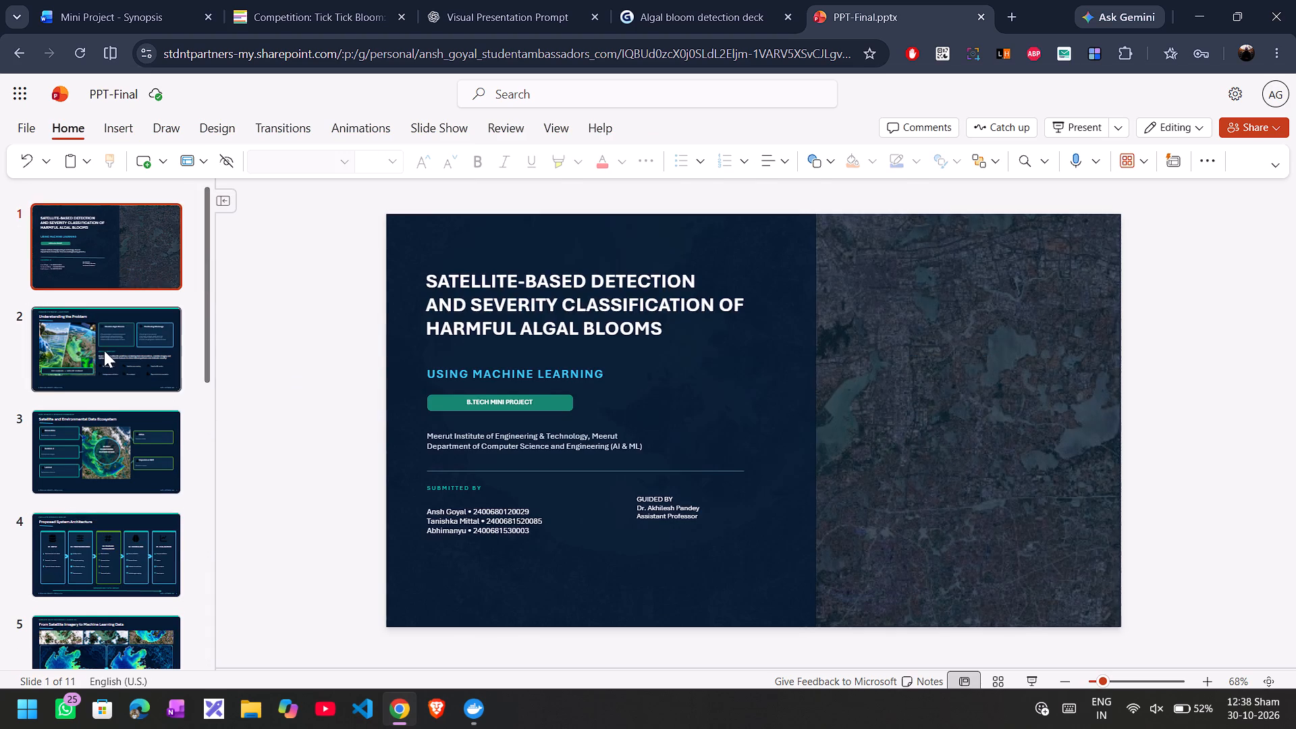
pyautogui.click(105, 356)
pyautogui.click(116, 402)
pyautogui.click(106, 412)
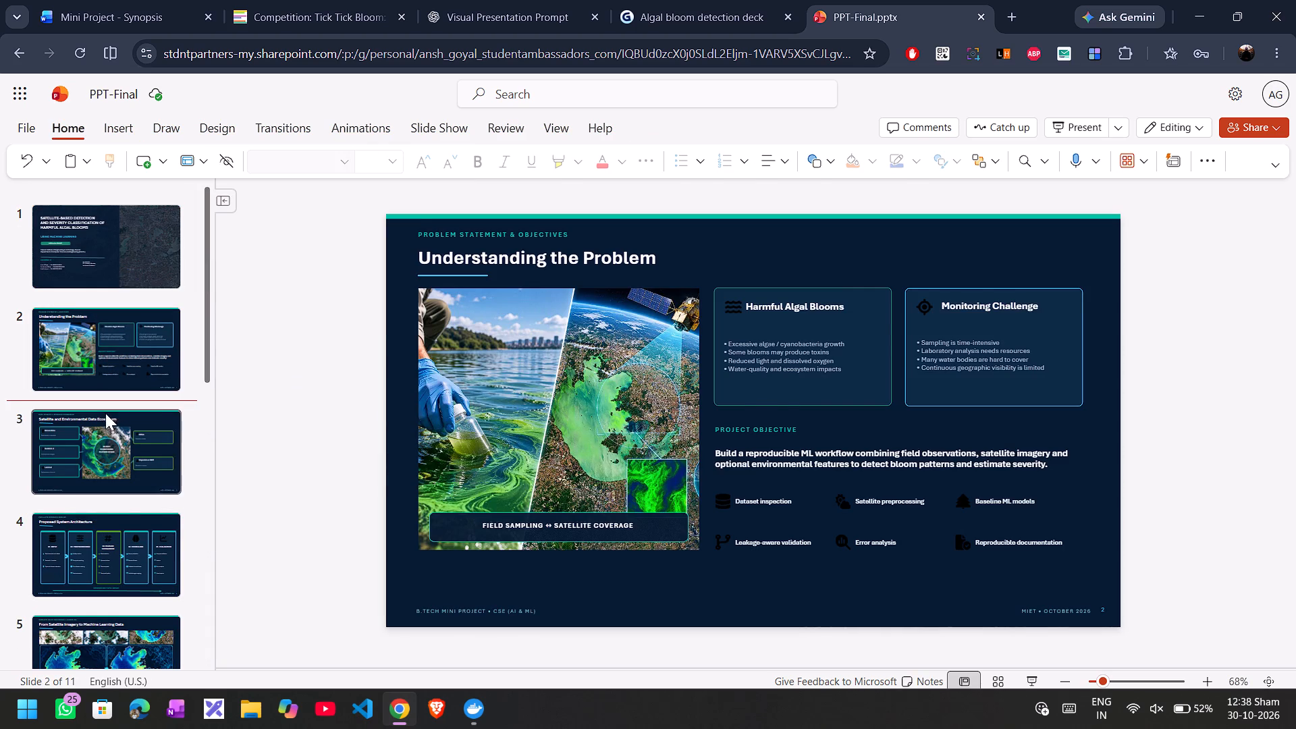
pyautogui.click(103, 438)
pyautogui.click(124, 529)
pyautogui.scroll(-1, 134, 538)
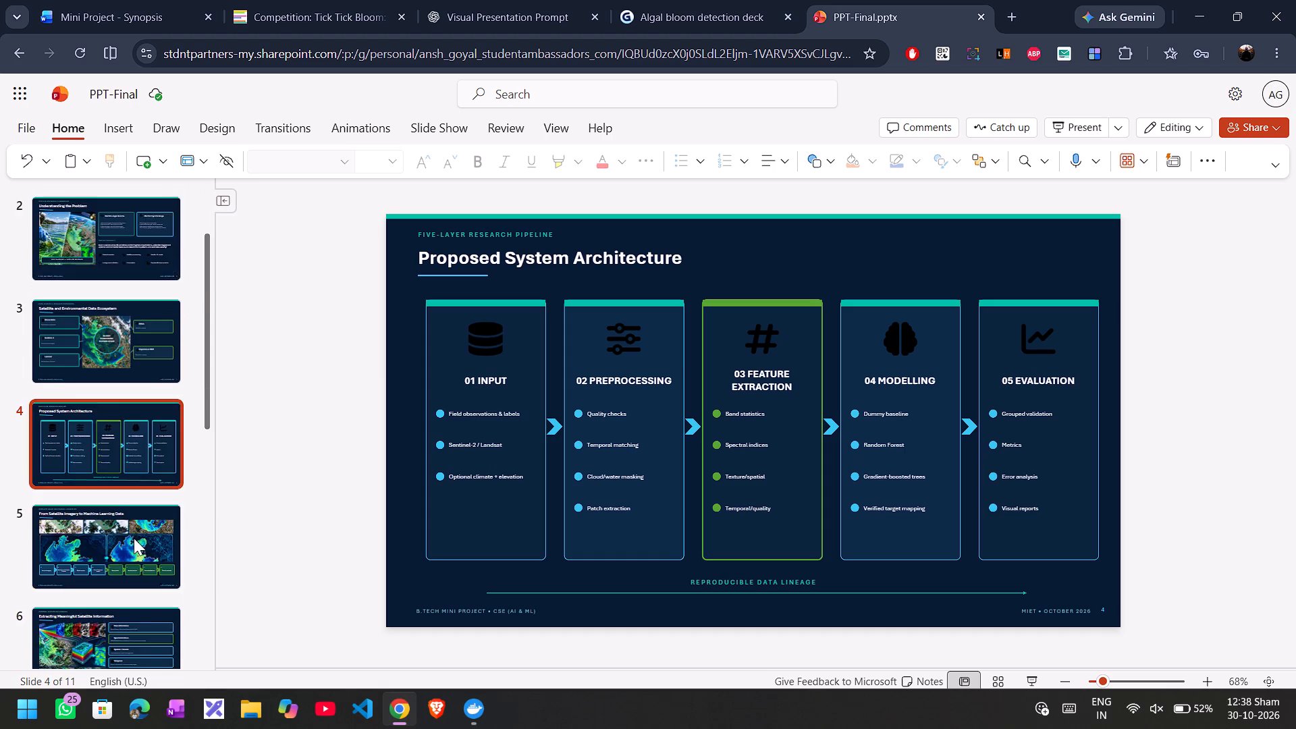
pyautogui.click(134, 539)
pyautogui.click(126, 482)
pyautogui.click(101, 369)
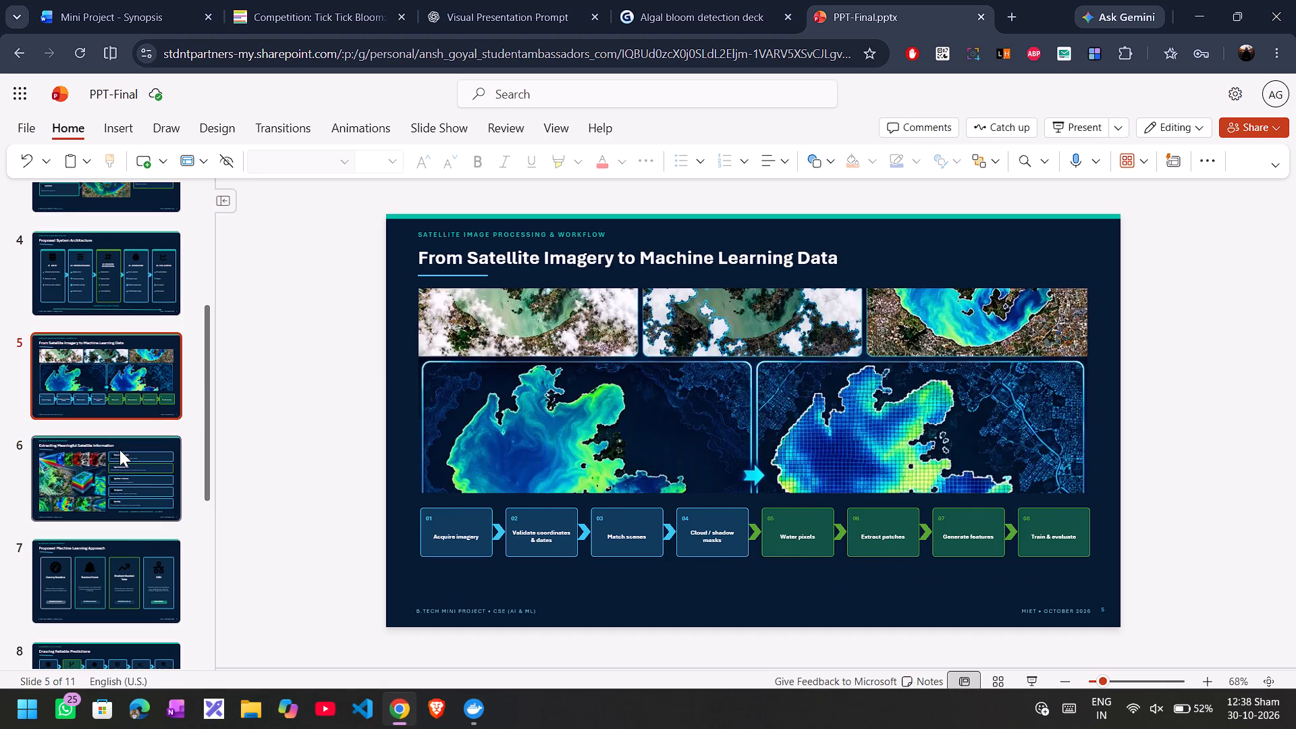
pyautogui.click(119, 450)
# Go back and recheck slides 2 to 7 for headings that sit too close to their icons.
pyautogui.scroll(2, 128, 404)
pyautogui.click(117, 354)
pyautogui.click(126, 437)
pyautogui.scroll(-1, 123, 526)
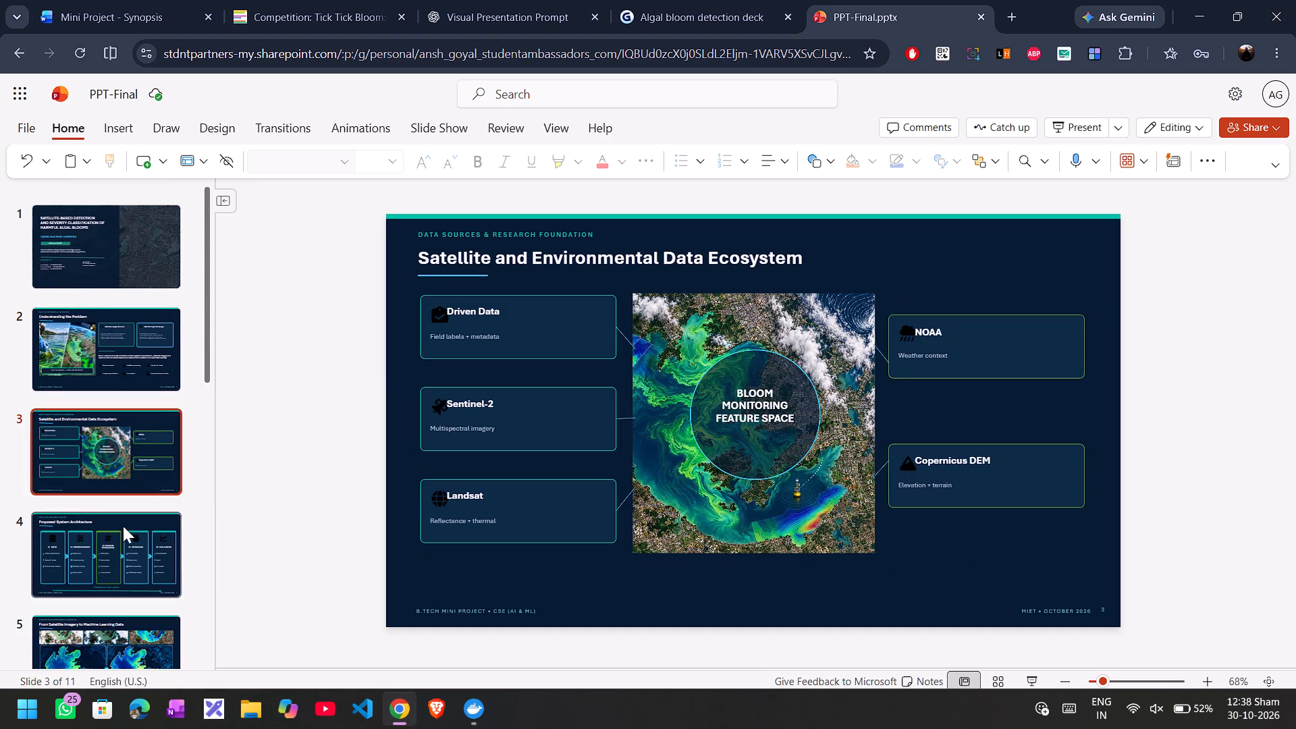
pyautogui.click(131, 396)
pyautogui.click(119, 311)
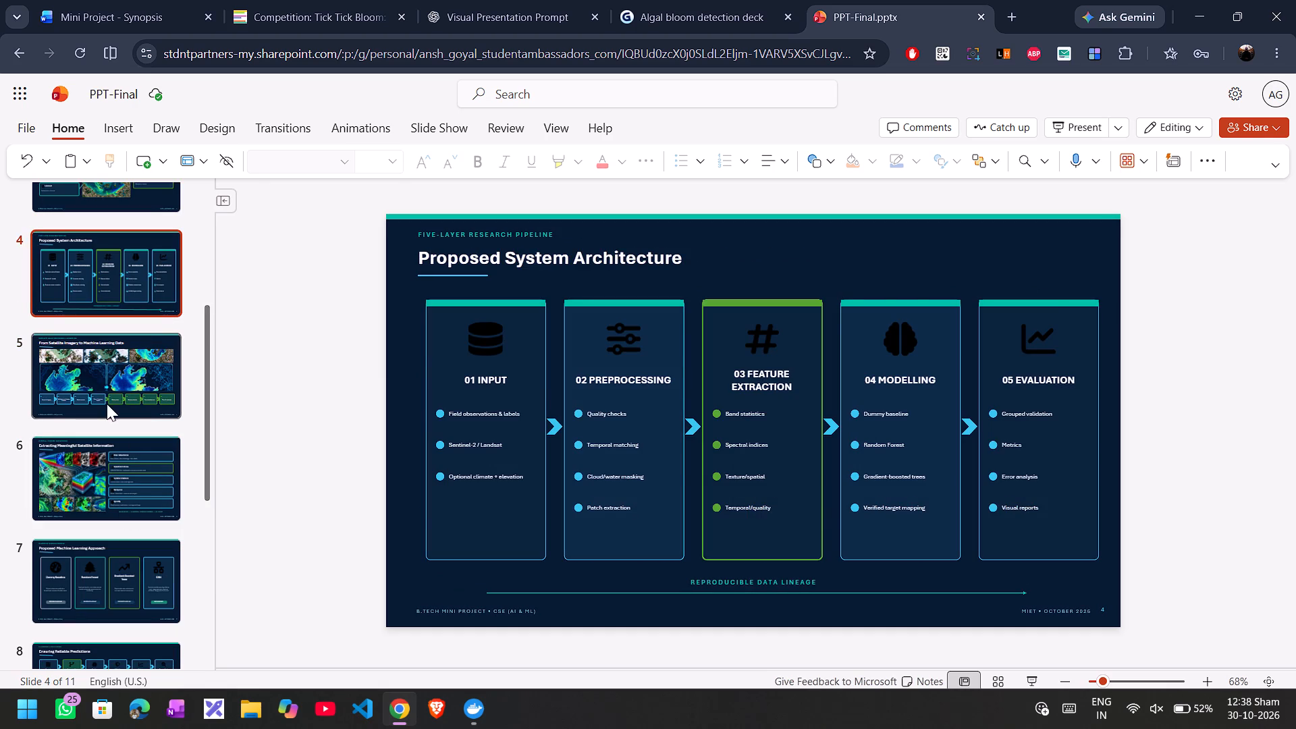
pyautogui.click(114, 370)
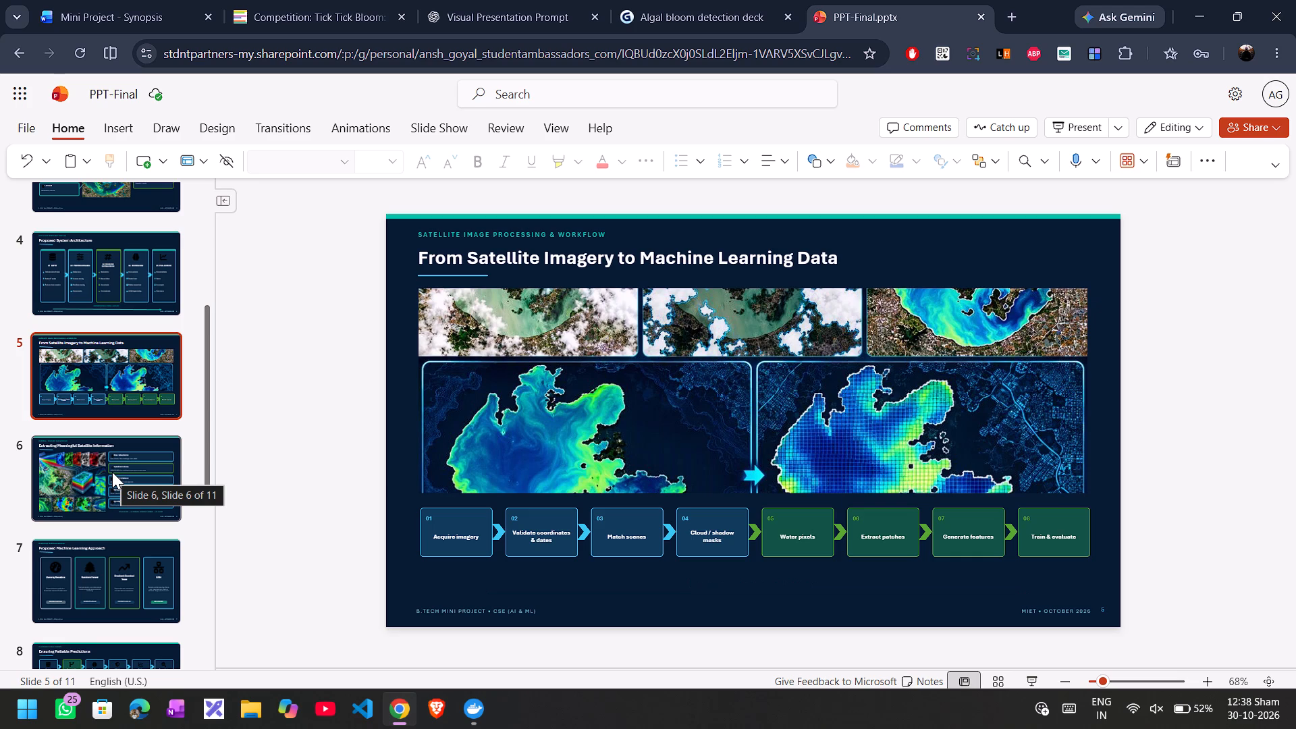
pyautogui.click(112, 472)
pyautogui.click(123, 560)
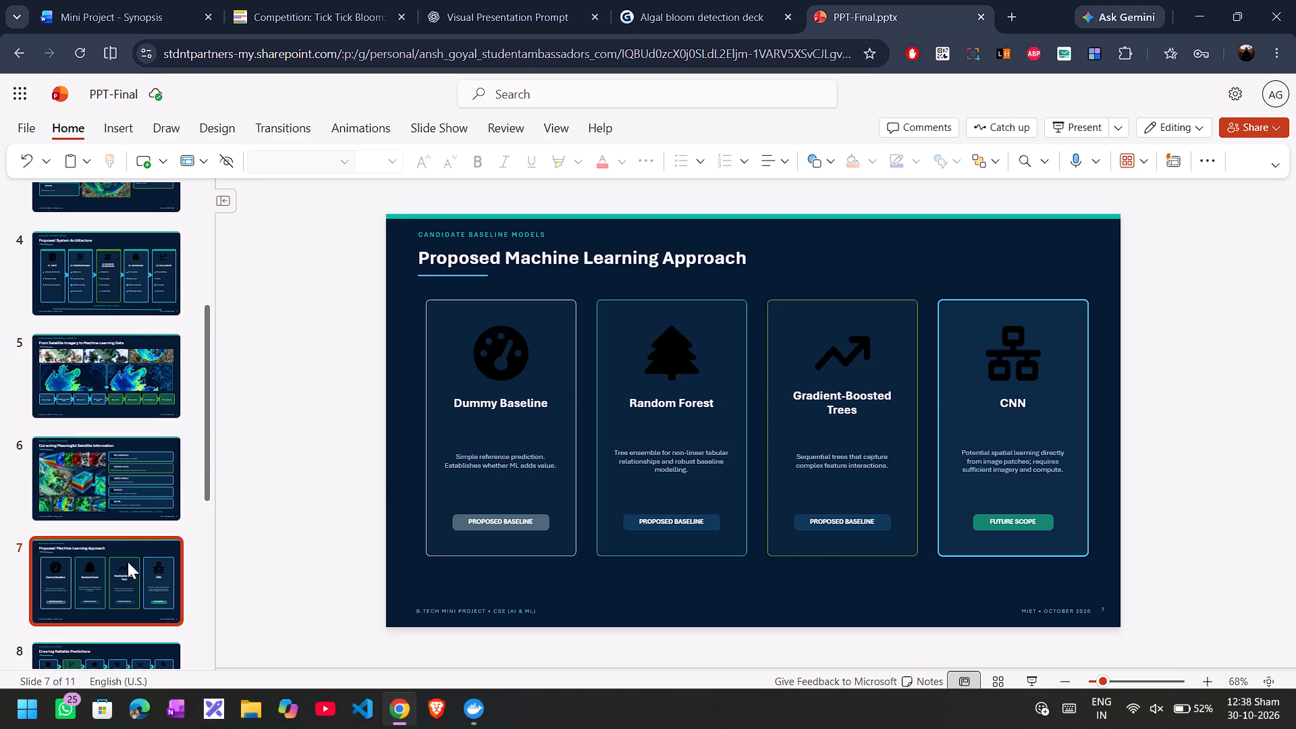
# On slide 6, move the Spectral indices and Raw reflectance headings slightly right, clear of their icons.
pyautogui.click(132, 468)
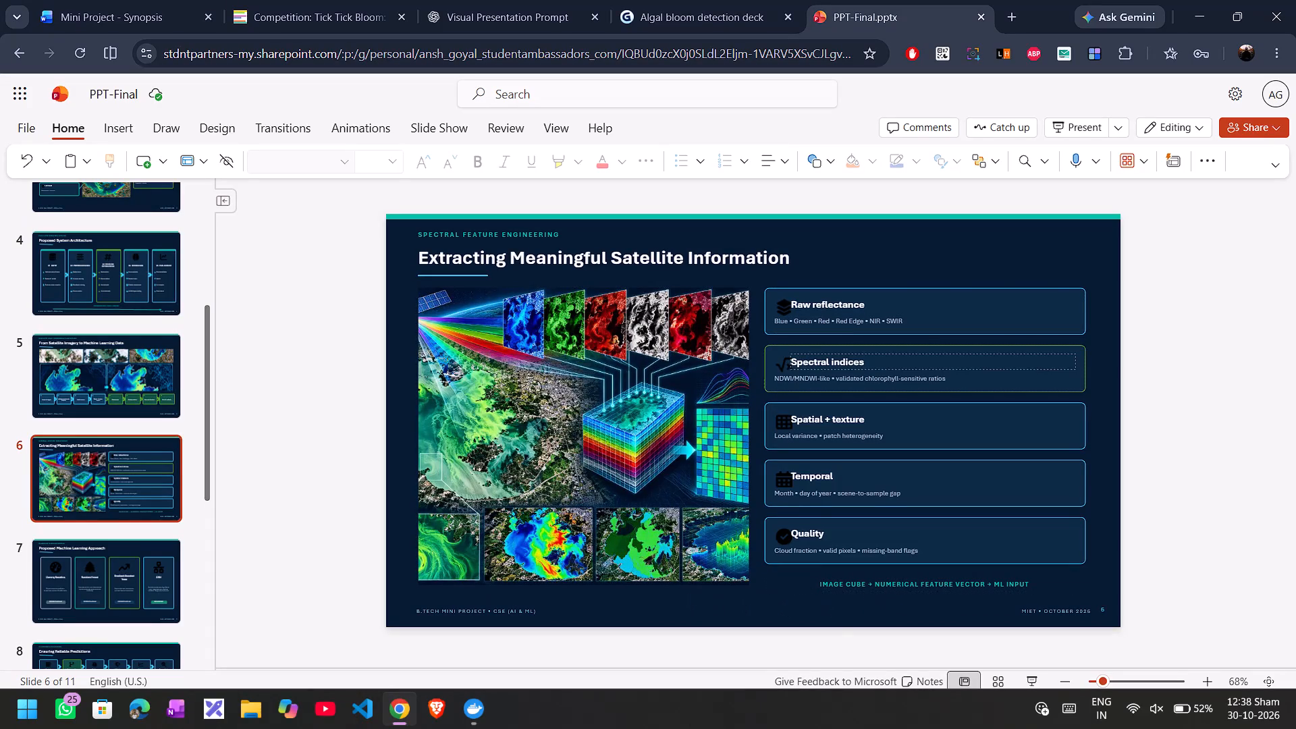
pyautogui.click(821, 362)
pyautogui.click(1189, 289)
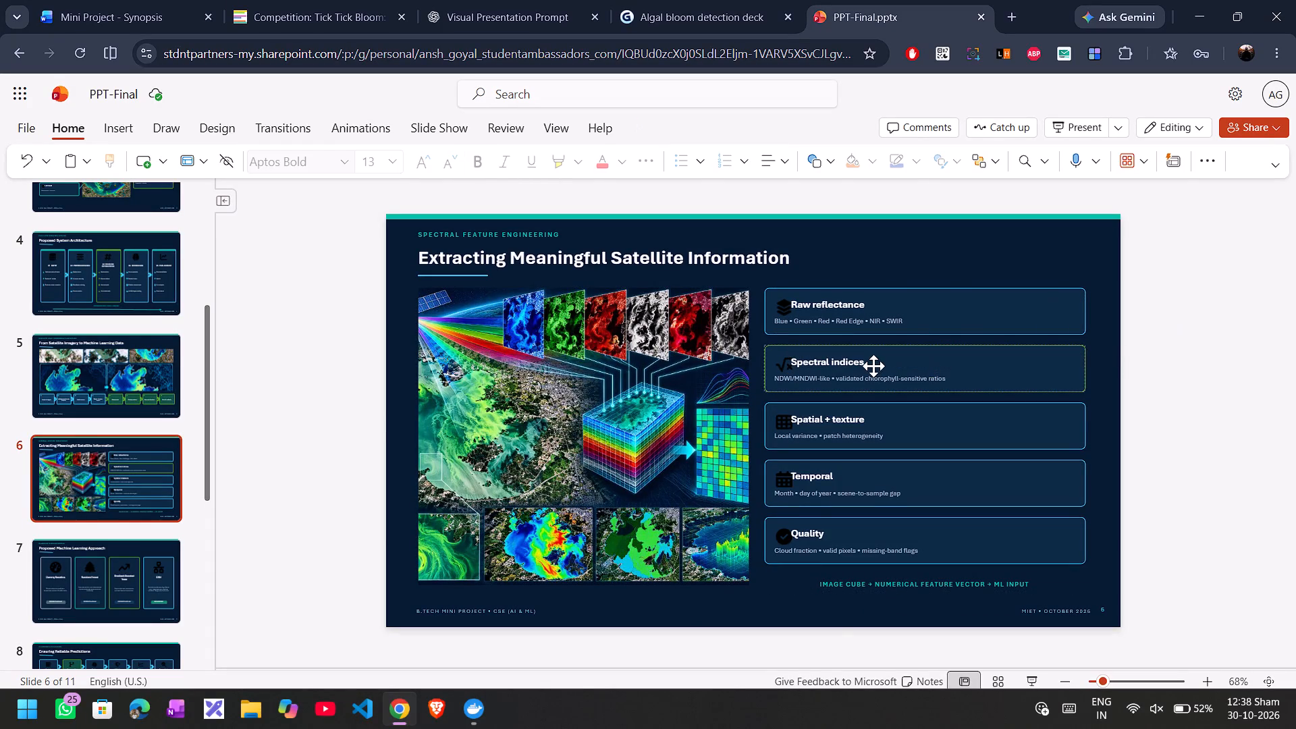
pyautogui.moveTo(873, 366); pyautogui.dragTo(880, 366)
pyautogui.moveTo(832, 306); pyautogui.dragTo(838, 306)
pyautogui.click(1202, 333)
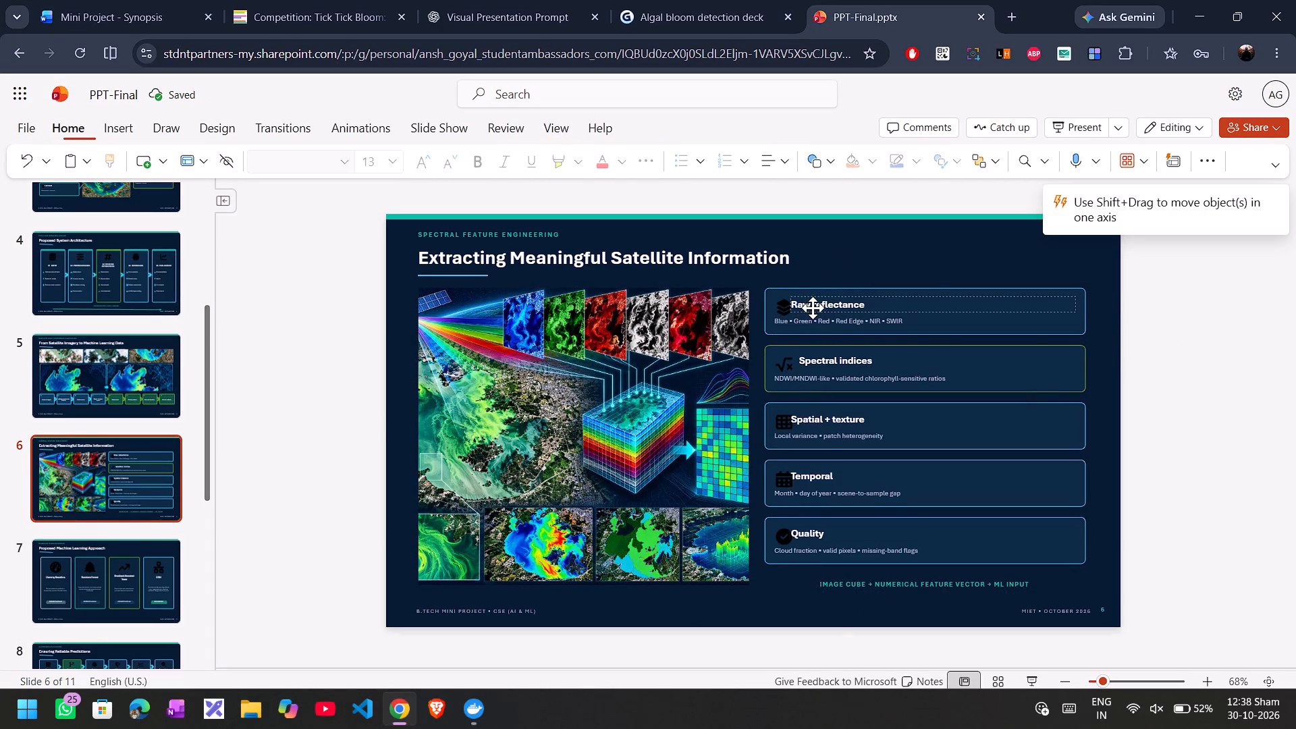
pyautogui.click(813, 308)
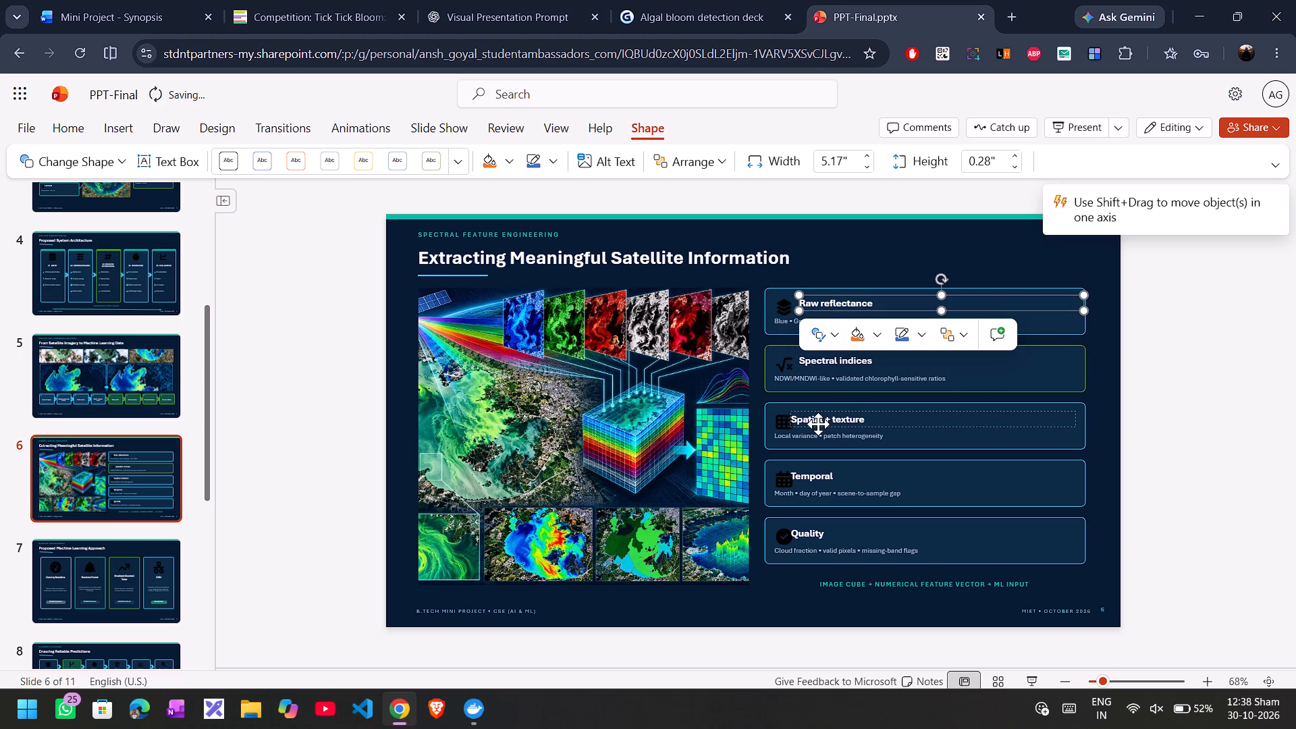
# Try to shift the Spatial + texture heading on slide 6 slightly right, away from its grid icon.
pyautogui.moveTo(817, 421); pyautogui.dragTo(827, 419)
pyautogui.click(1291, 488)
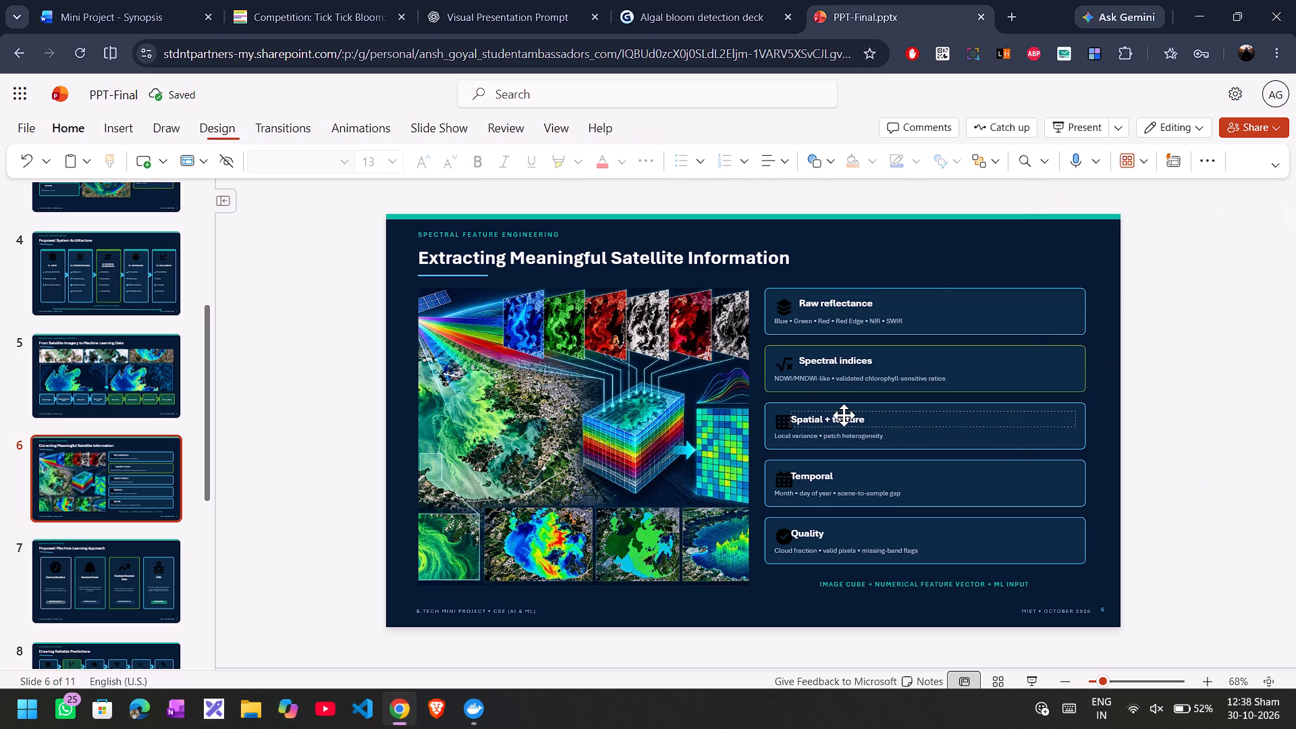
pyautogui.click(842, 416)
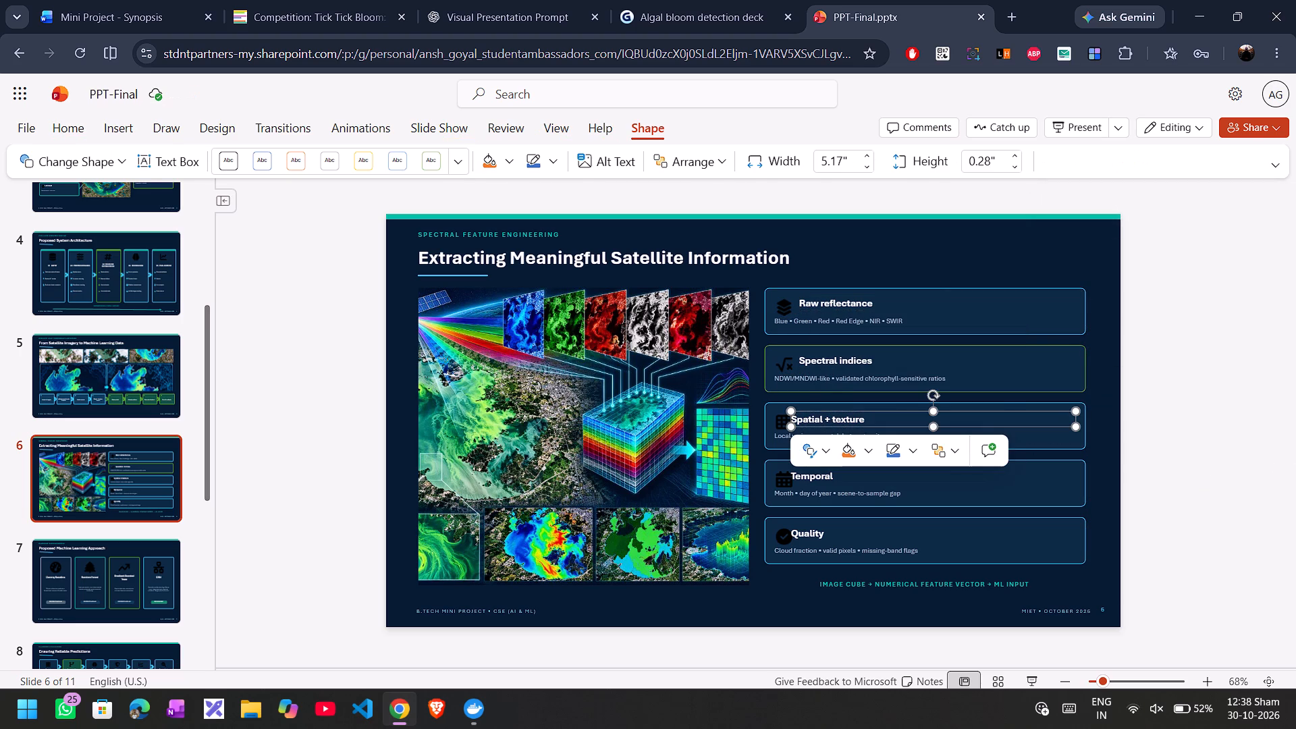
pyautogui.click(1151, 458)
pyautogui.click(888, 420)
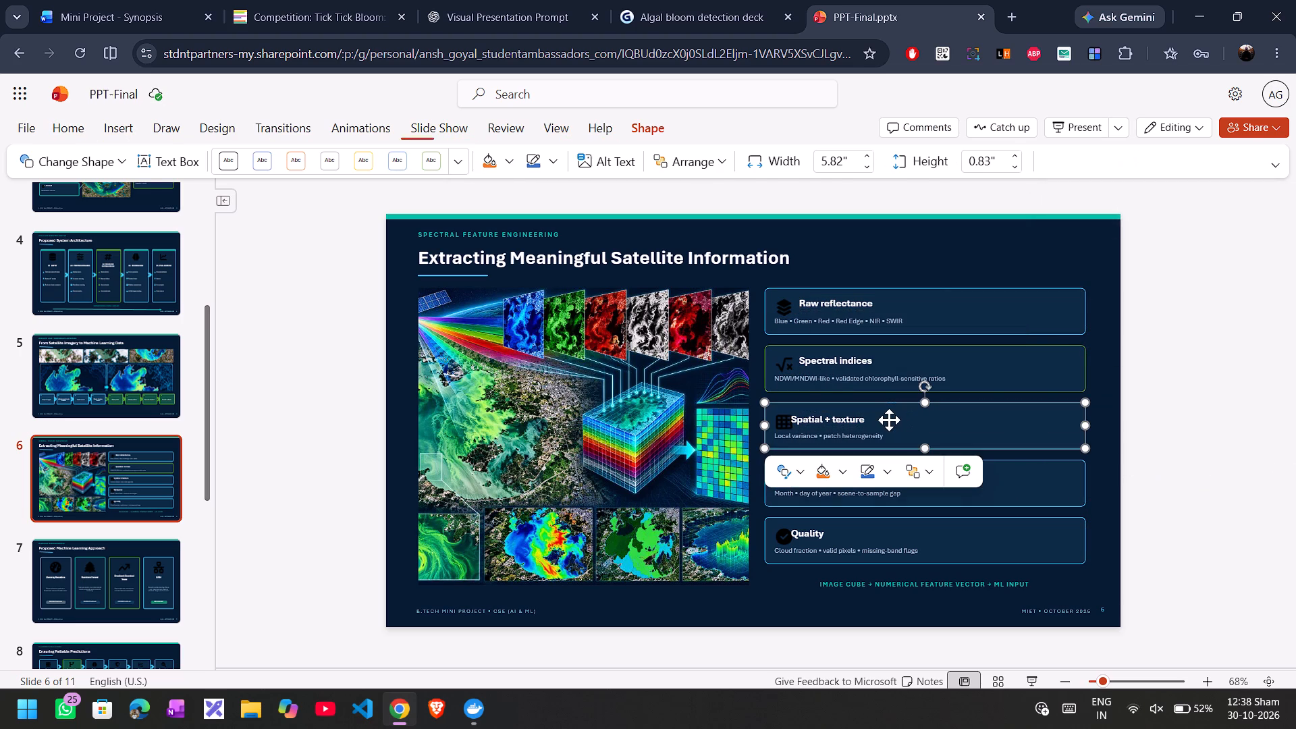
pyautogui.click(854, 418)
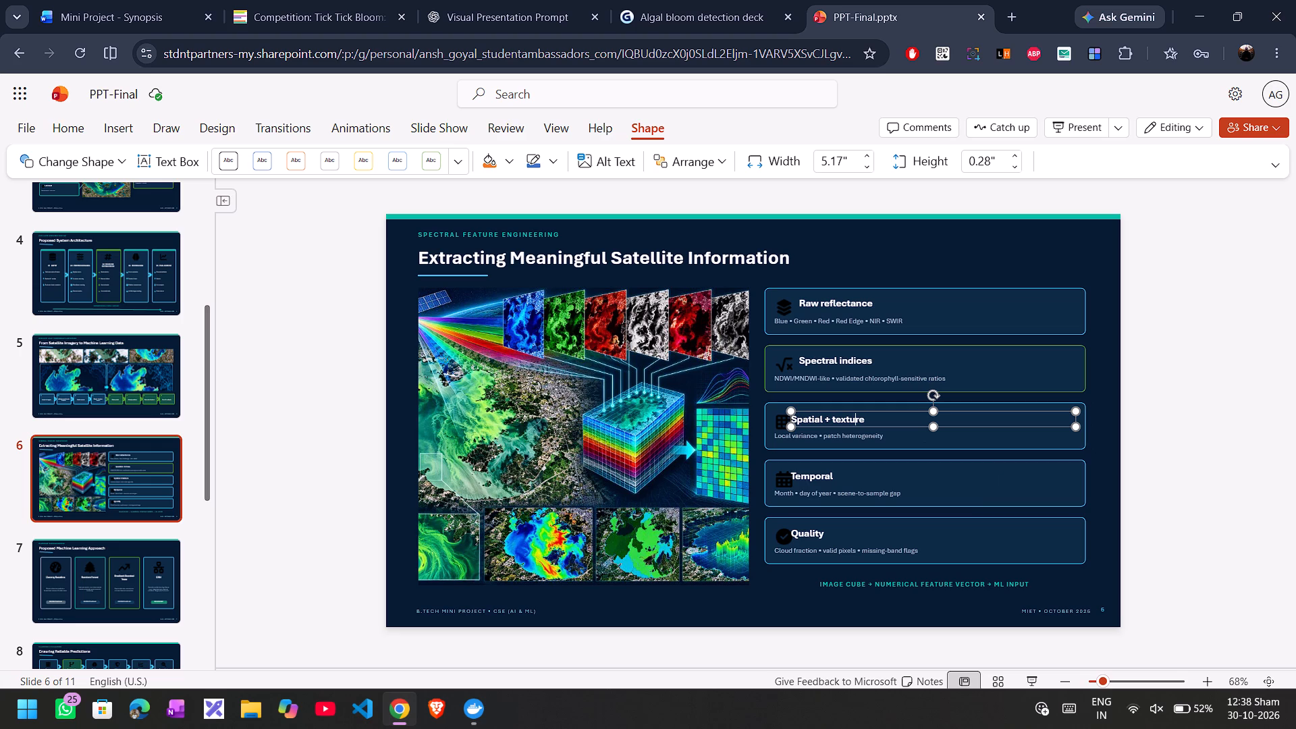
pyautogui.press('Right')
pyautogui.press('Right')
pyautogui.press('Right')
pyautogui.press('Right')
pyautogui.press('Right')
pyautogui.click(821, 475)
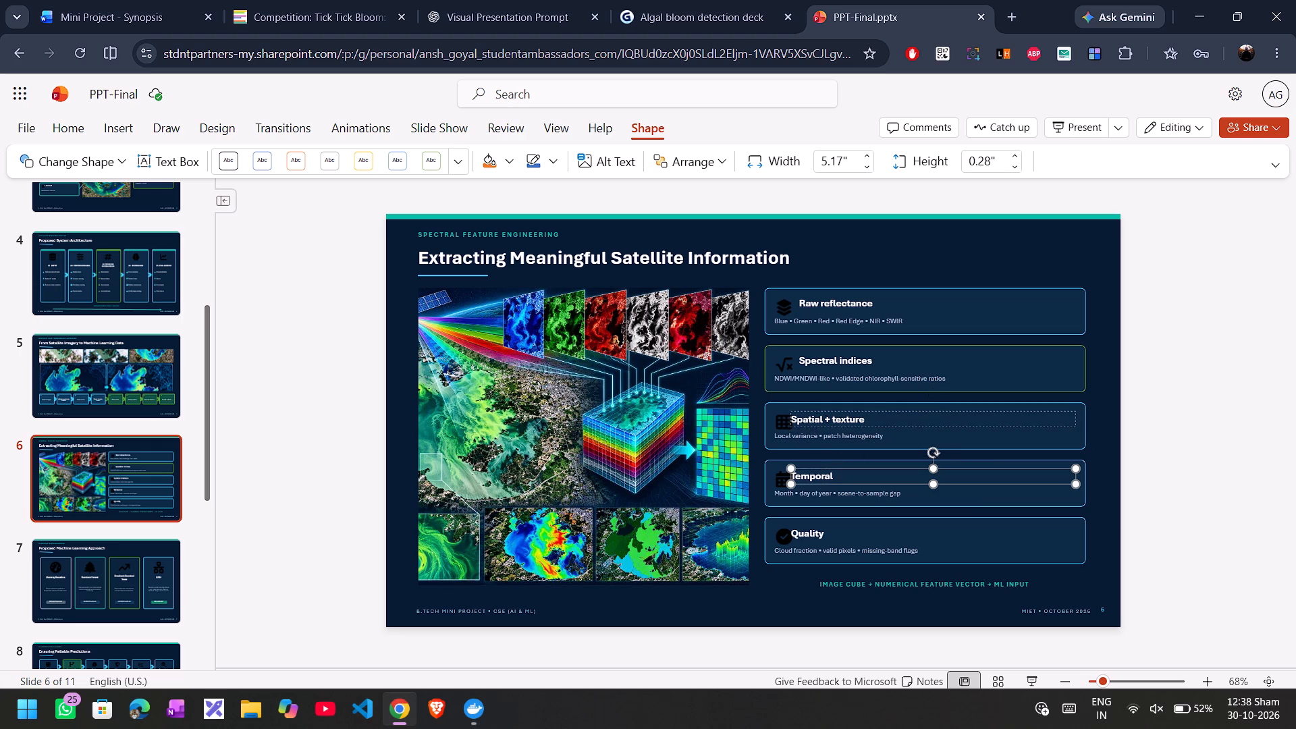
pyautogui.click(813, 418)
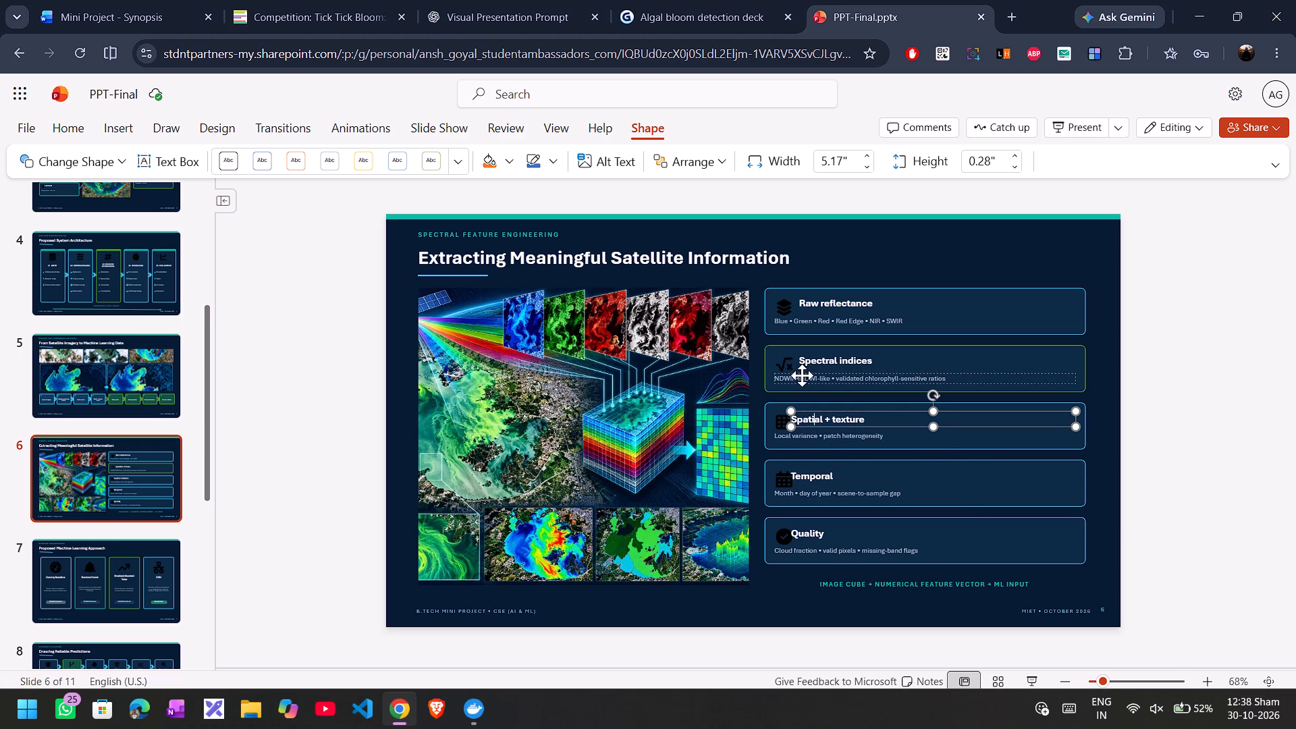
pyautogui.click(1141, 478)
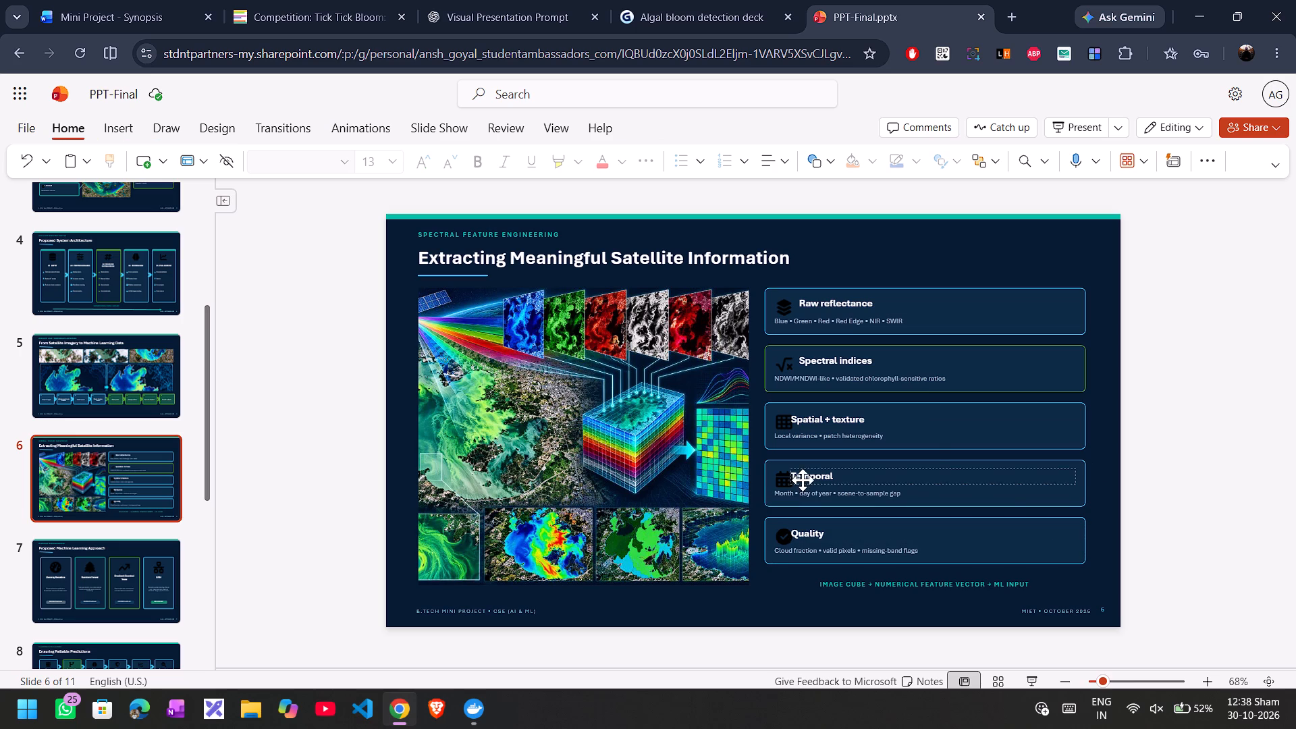
# Move the Temporal and Quality headings on slide 6 slightly right, clear of their icons.
pyautogui.moveTo(803, 480); pyautogui.dragTo(809, 479)
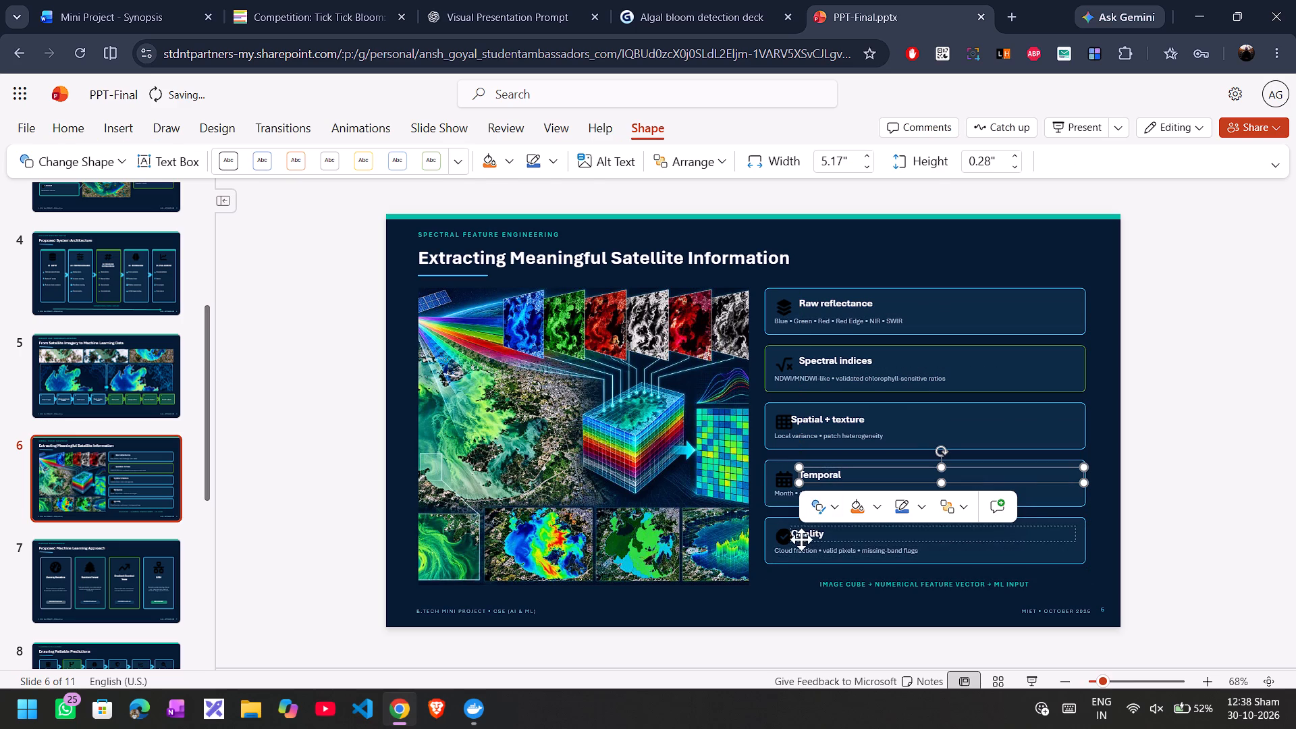
pyautogui.moveTo(801, 536); pyautogui.dragTo(810, 535)
pyautogui.click(1158, 572)
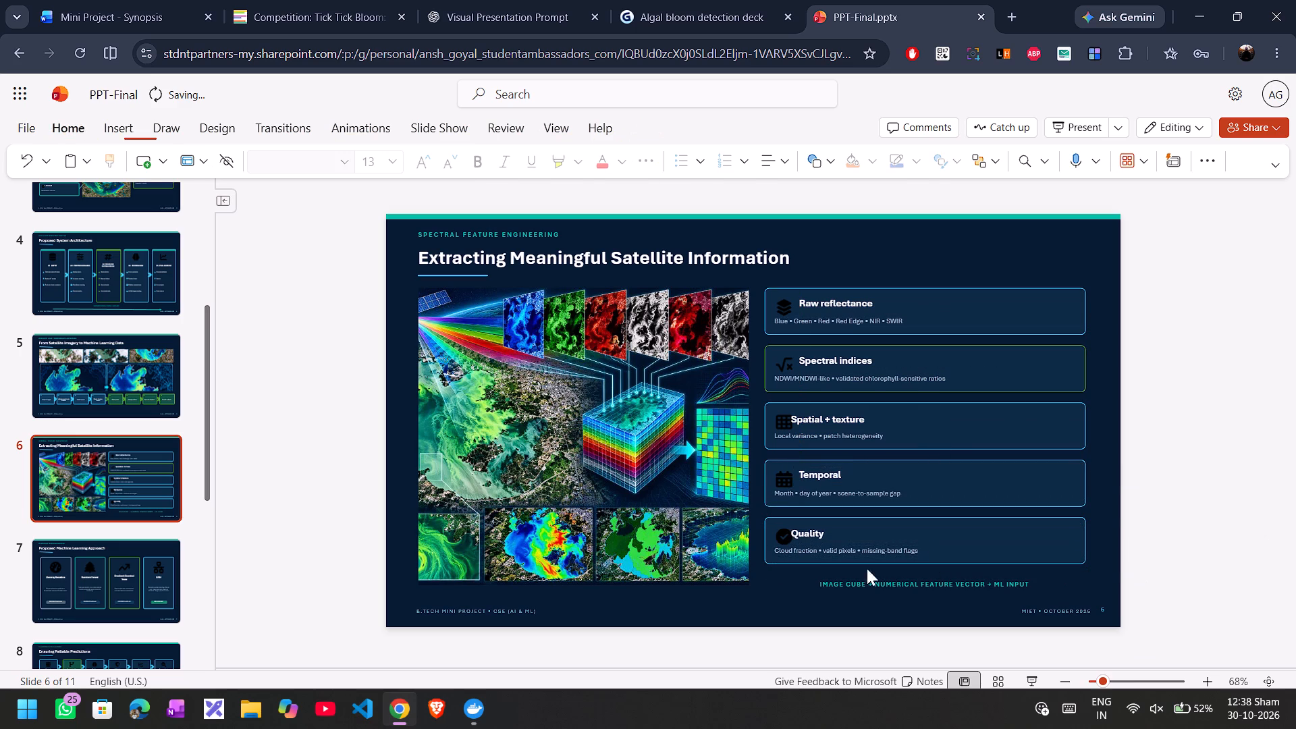
pyautogui.moveTo(816, 539); pyautogui.dragTo(822, 539)
pyautogui.click(1213, 508)
# Move the Spatial + texture heading slightly right, clear of its grid icon and in line with the other card headings.
pyautogui.click(818, 421)
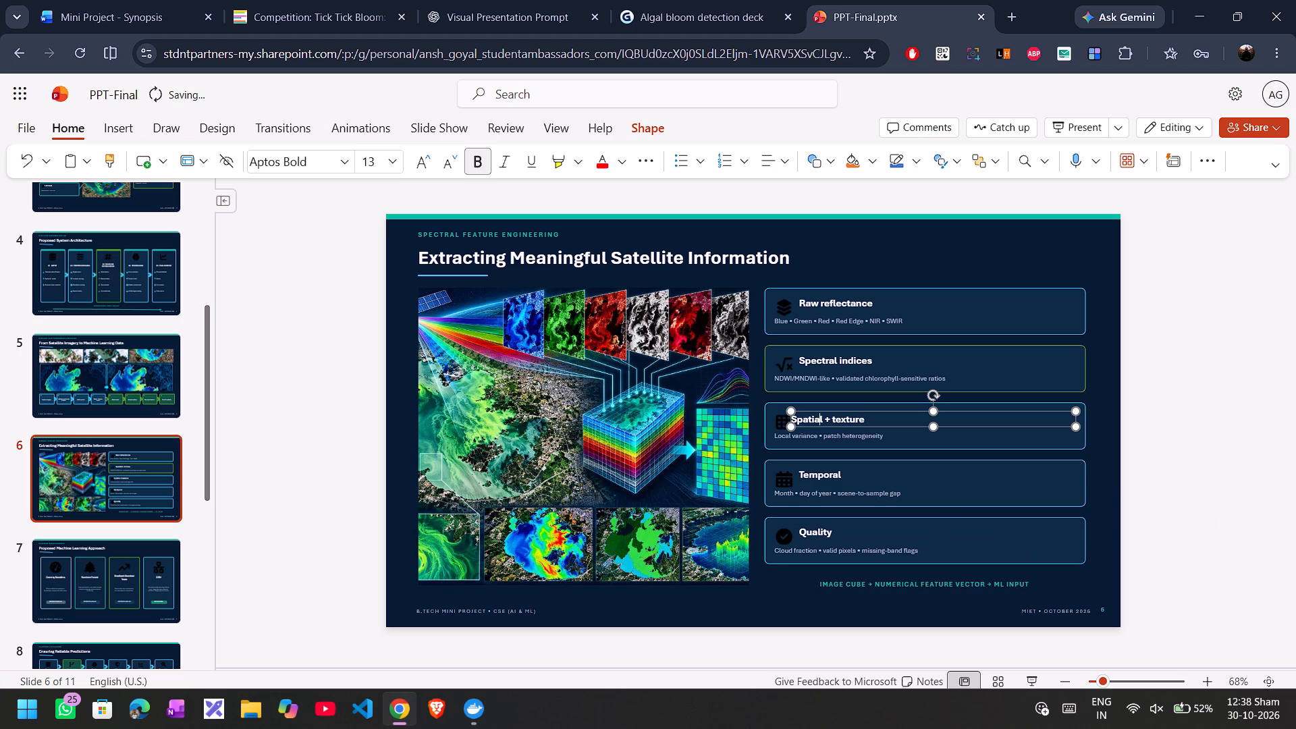
pyautogui.click(1125, 446)
pyautogui.click(853, 418)
pyautogui.click(1086, 461)
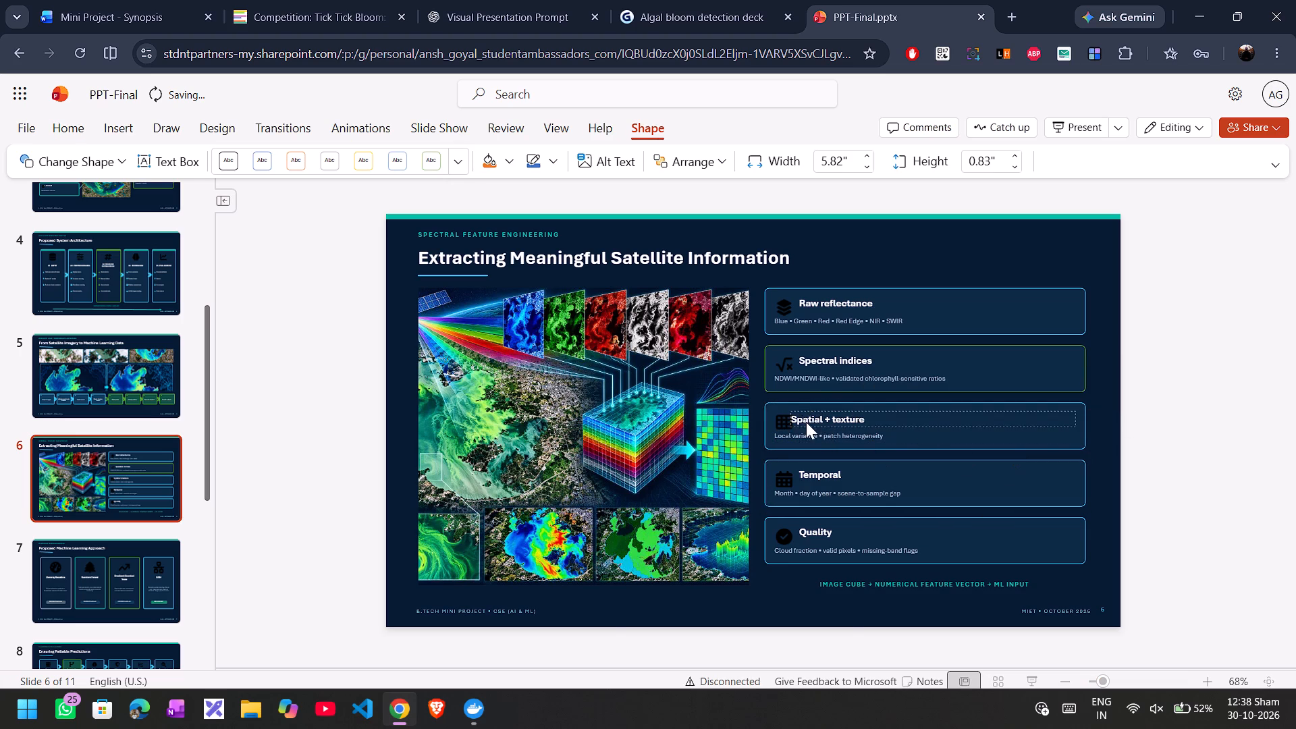
pyautogui.click(806, 422)
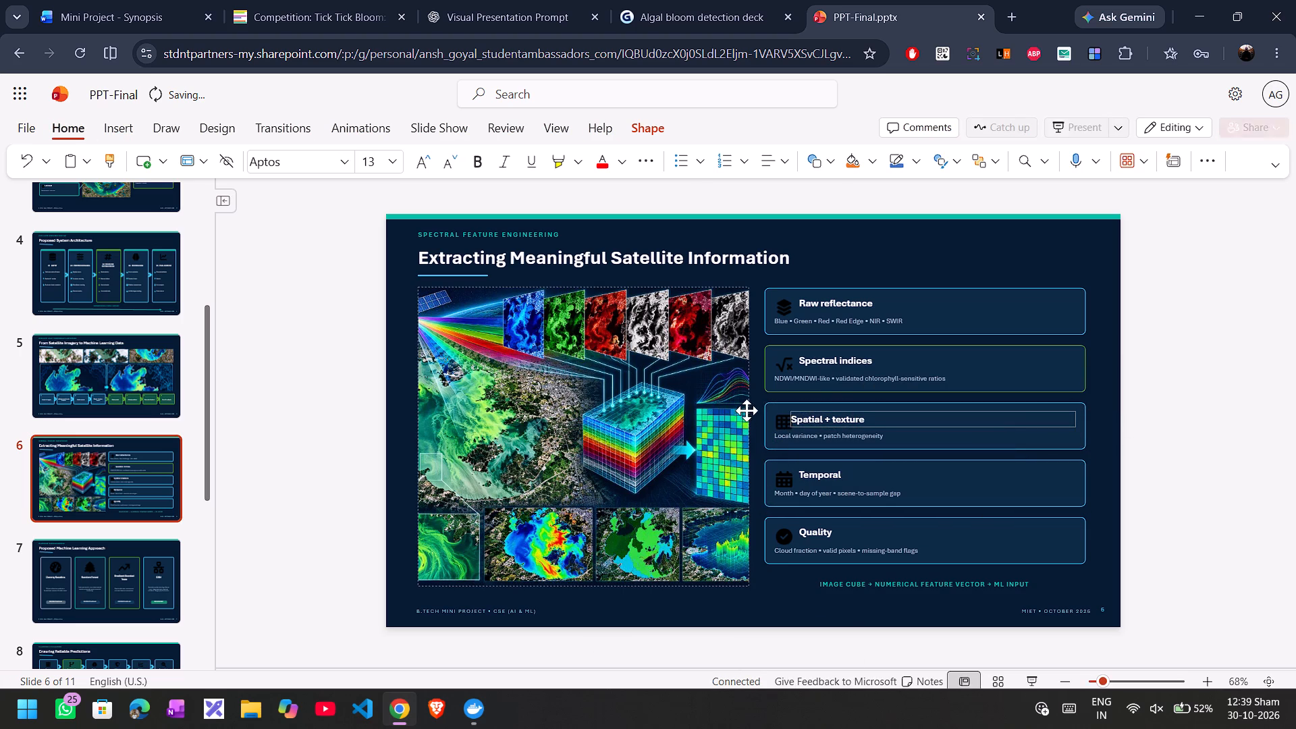
pyautogui.click(760, 394)
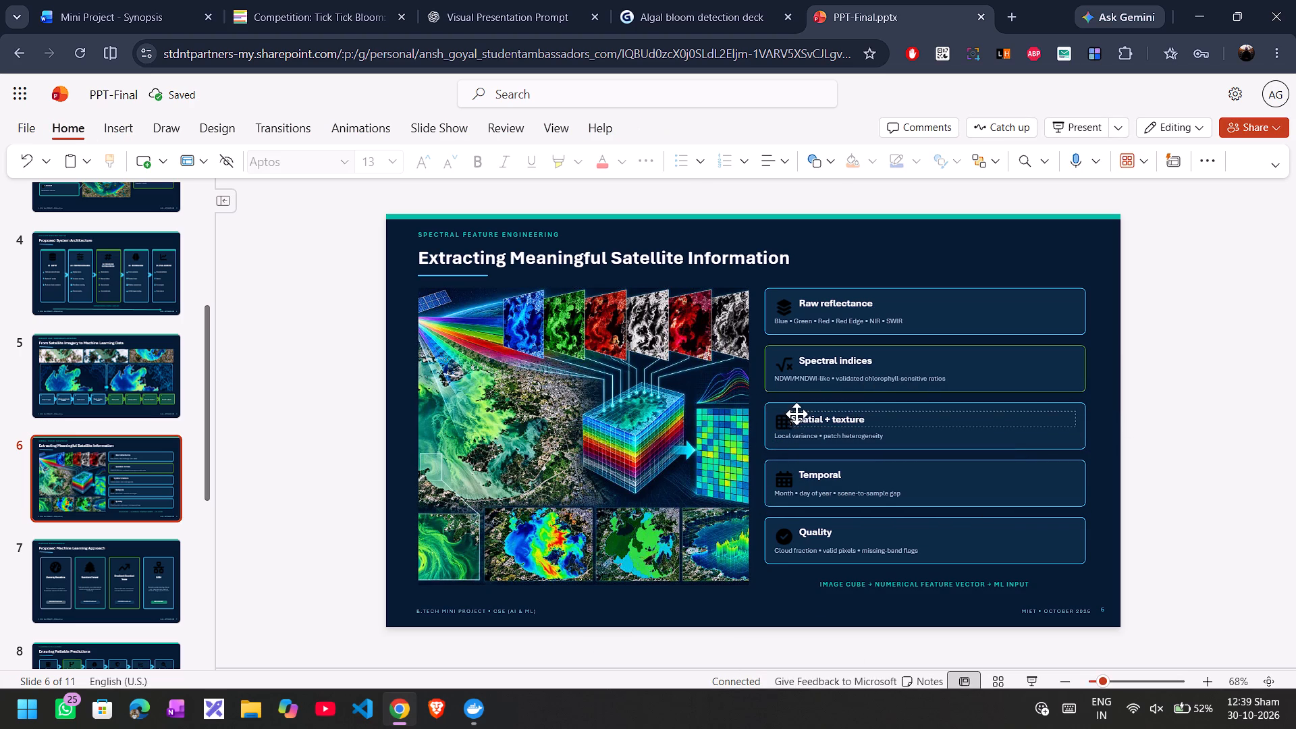
pyautogui.moveTo(799, 421); pyautogui.dragTo(807, 421)
pyautogui.click(1127, 286)
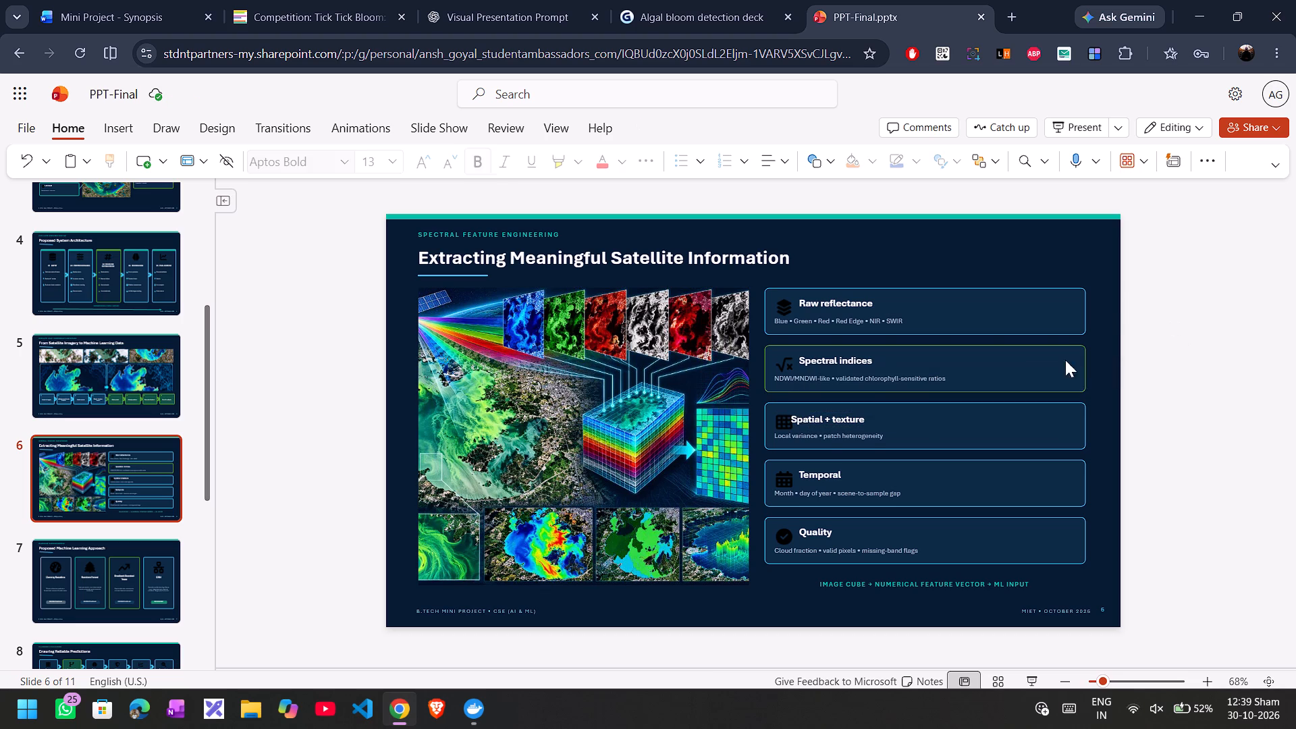
pyautogui.moveTo(843, 419); pyautogui.dragTo(850, 419)
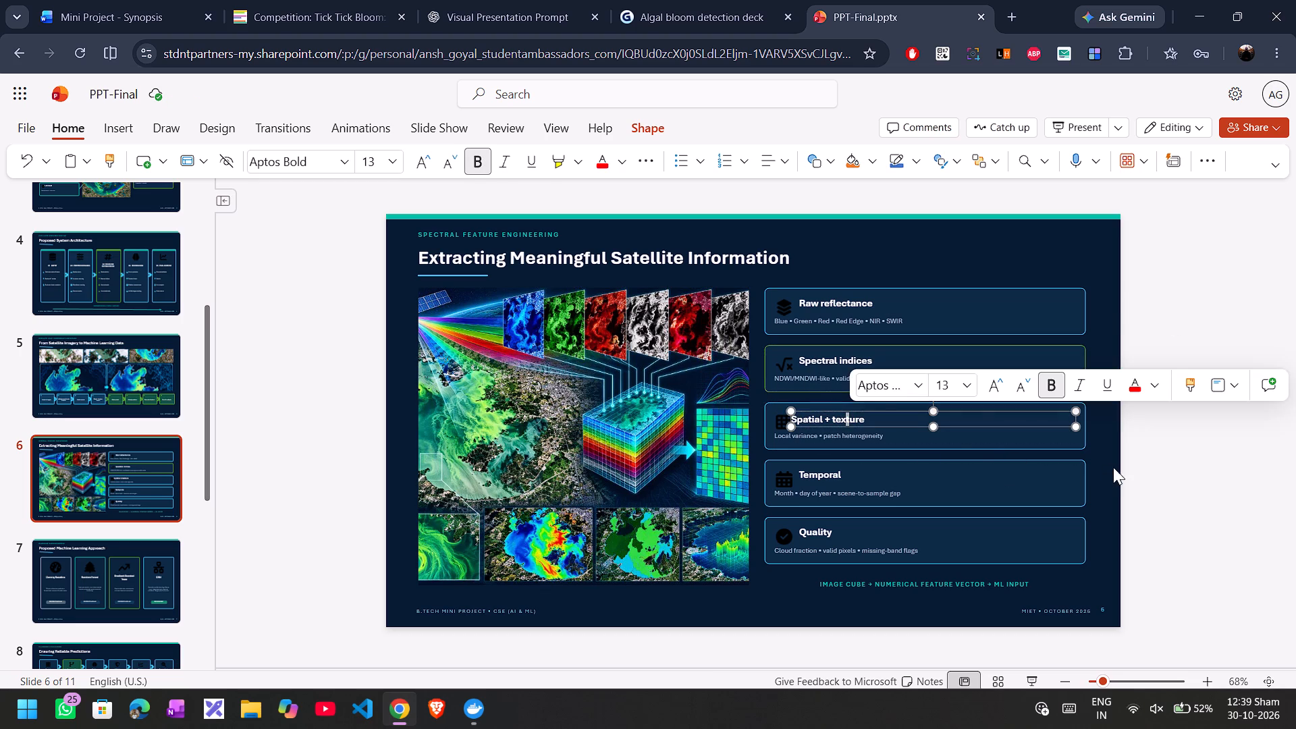
pyautogui.click(1113, 467)
pyautogui.moveTo(880, 414); pyautogui.dragTo(886, 414)
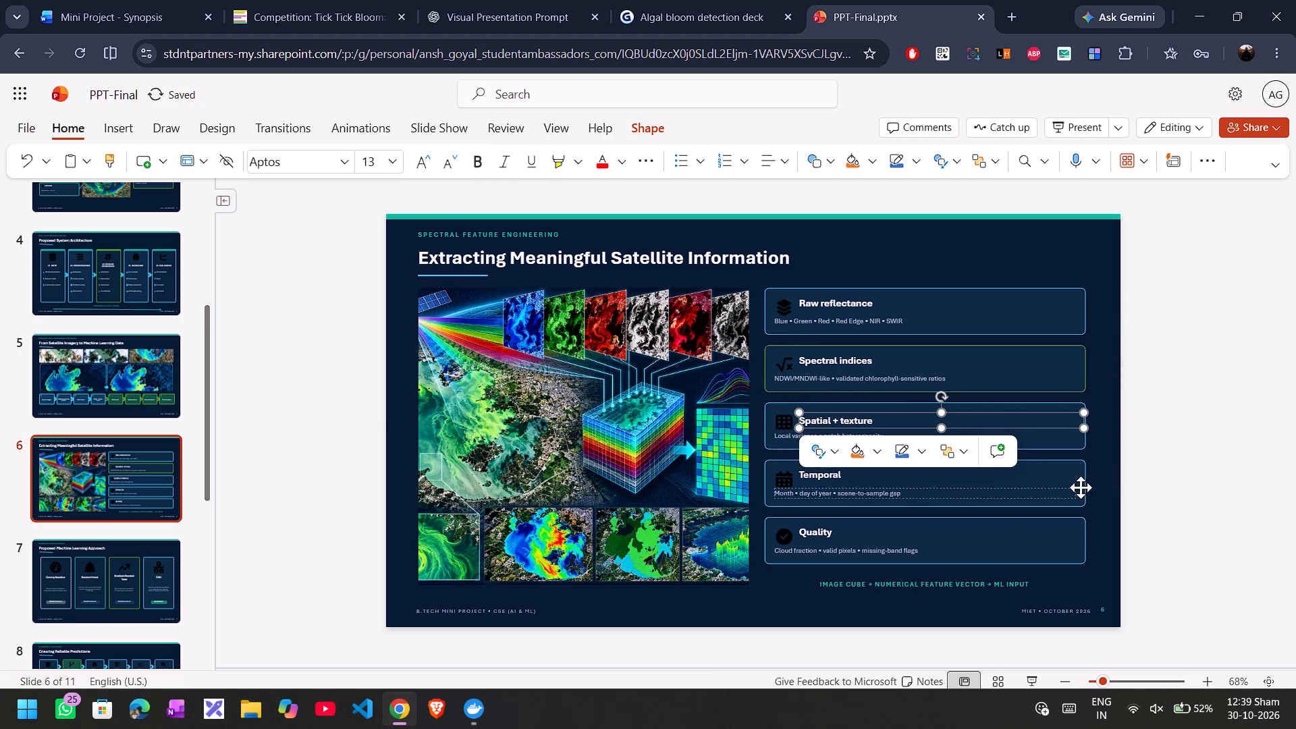
pyautogui.click(1082, 487)
pyautogui.click(1186, 541)
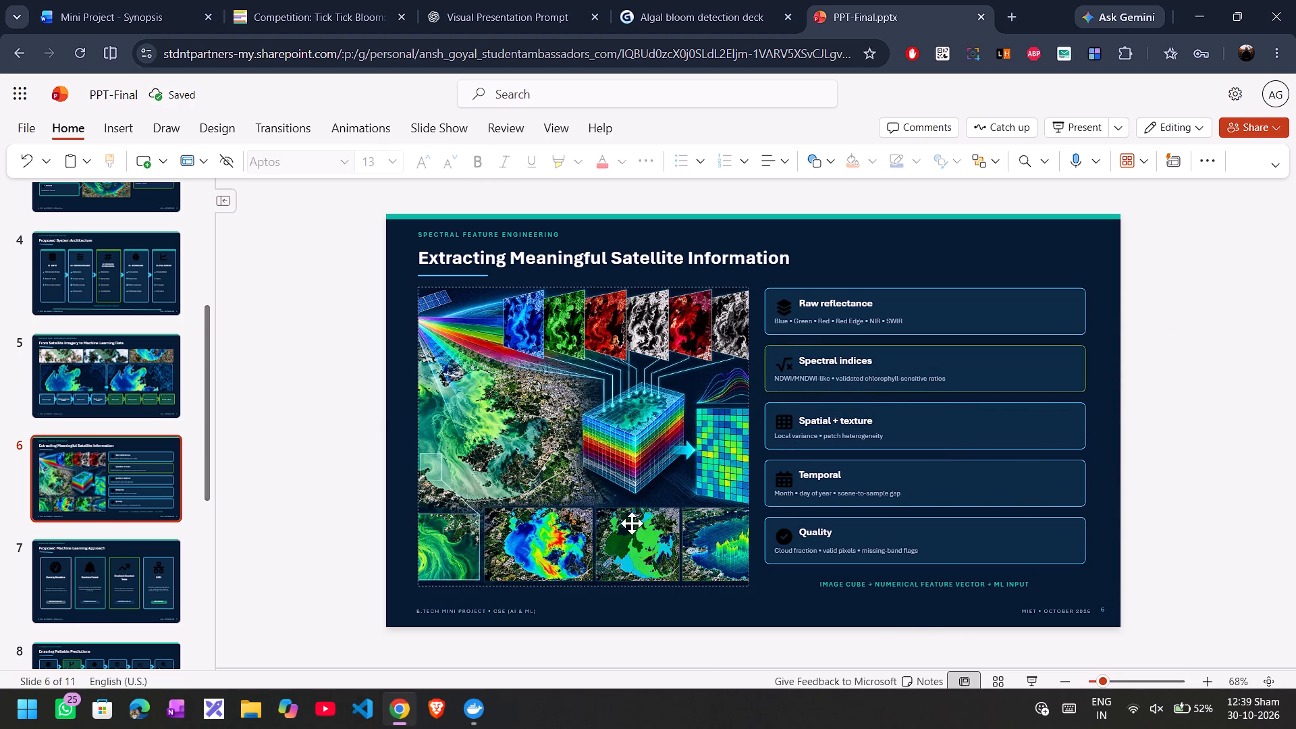
# Examine the icons, headings and descriptions of the four model cards on slide 7, Proposed Machine Learning Approach.
pyautogui.click(90, 587)
pyautogui.scroll(-4, 97, 603)
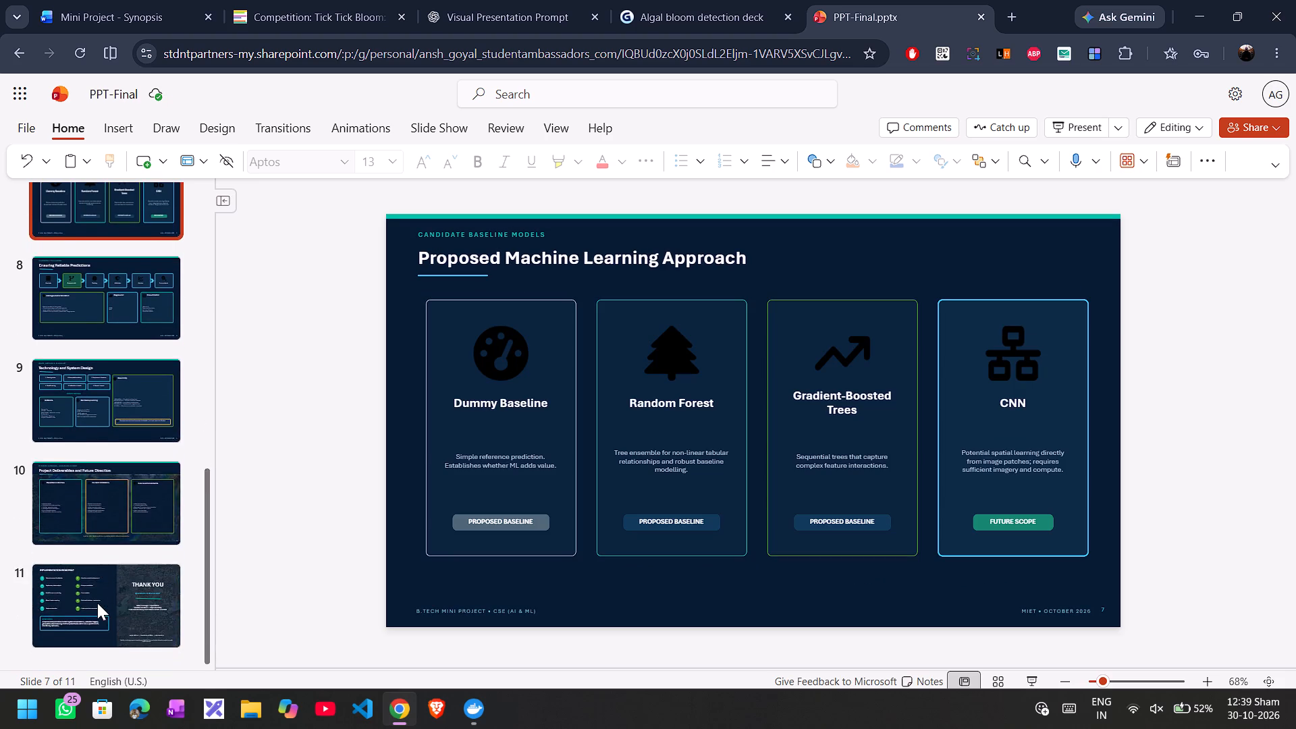
pyautogui.scroll(10, 97, 603)
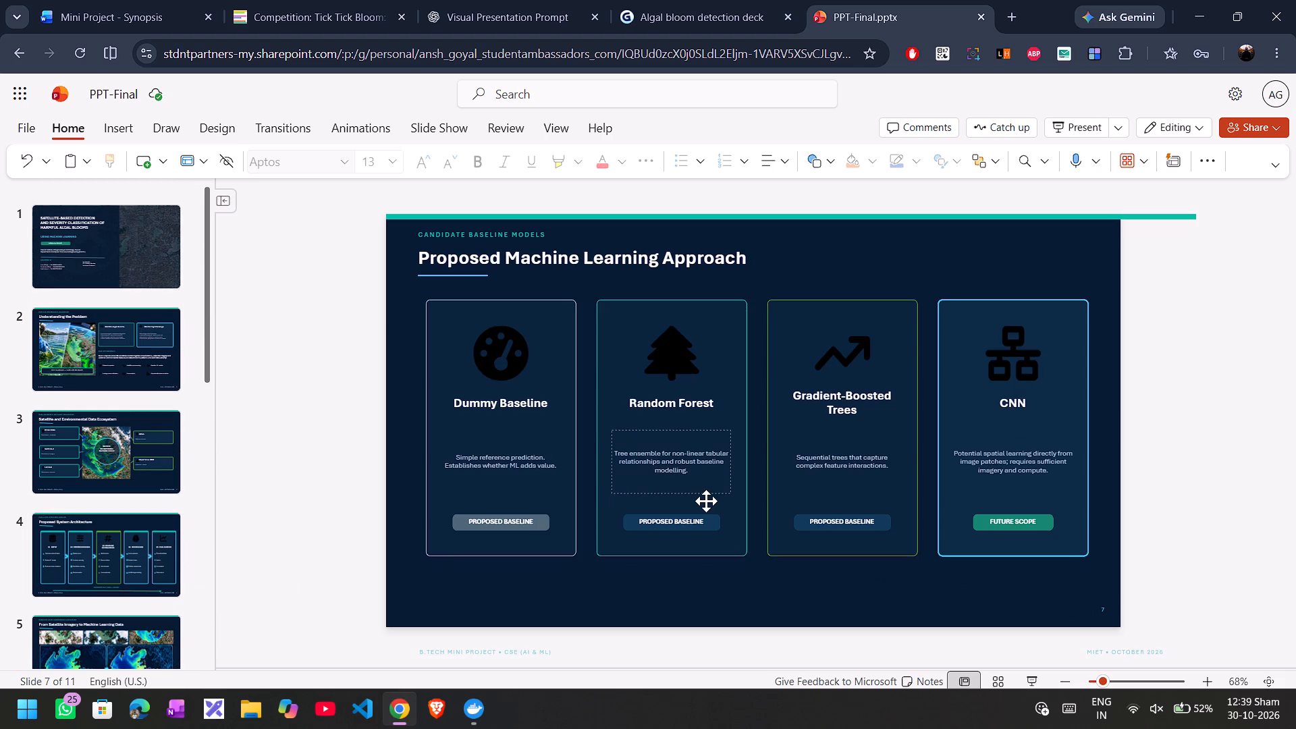
pyautogui.click(678, 369)
pyautogui.click(490, 402)
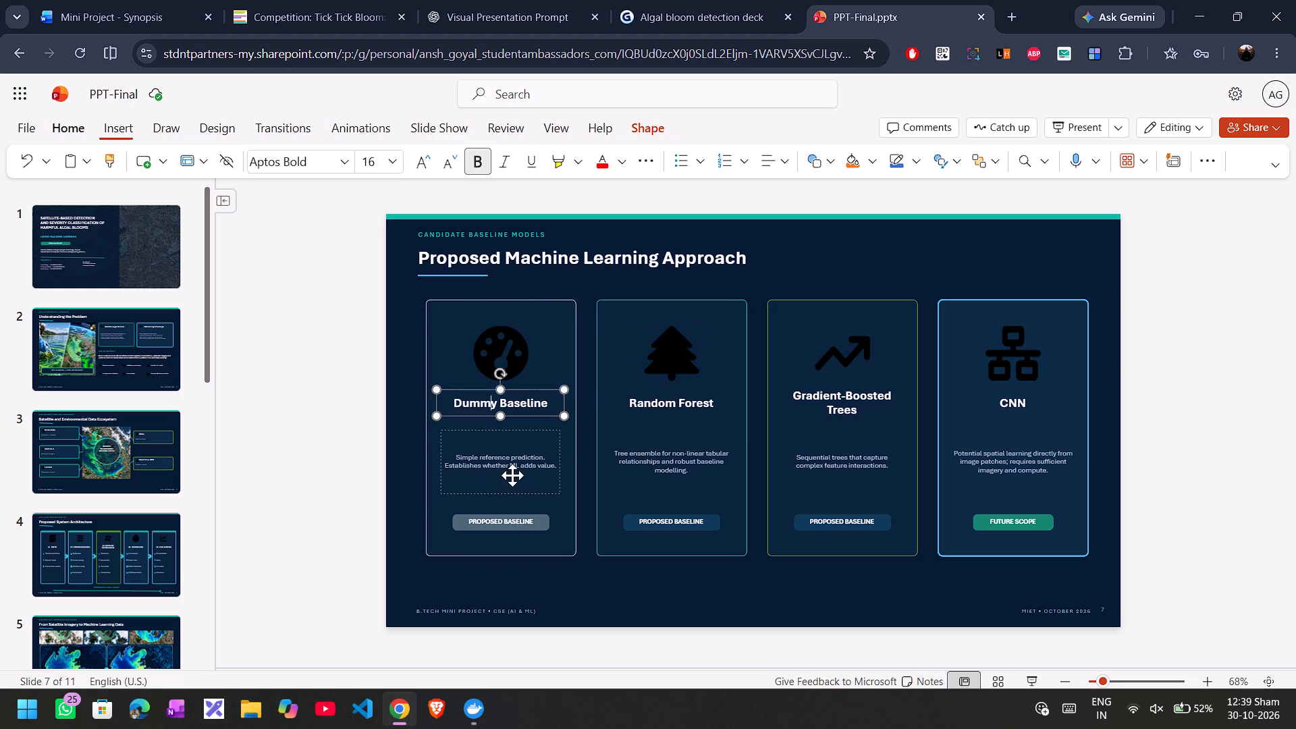
pyautogui.click(512, 476)
pyautogui.click(792, 400)
pyautogui.click(870, 475)
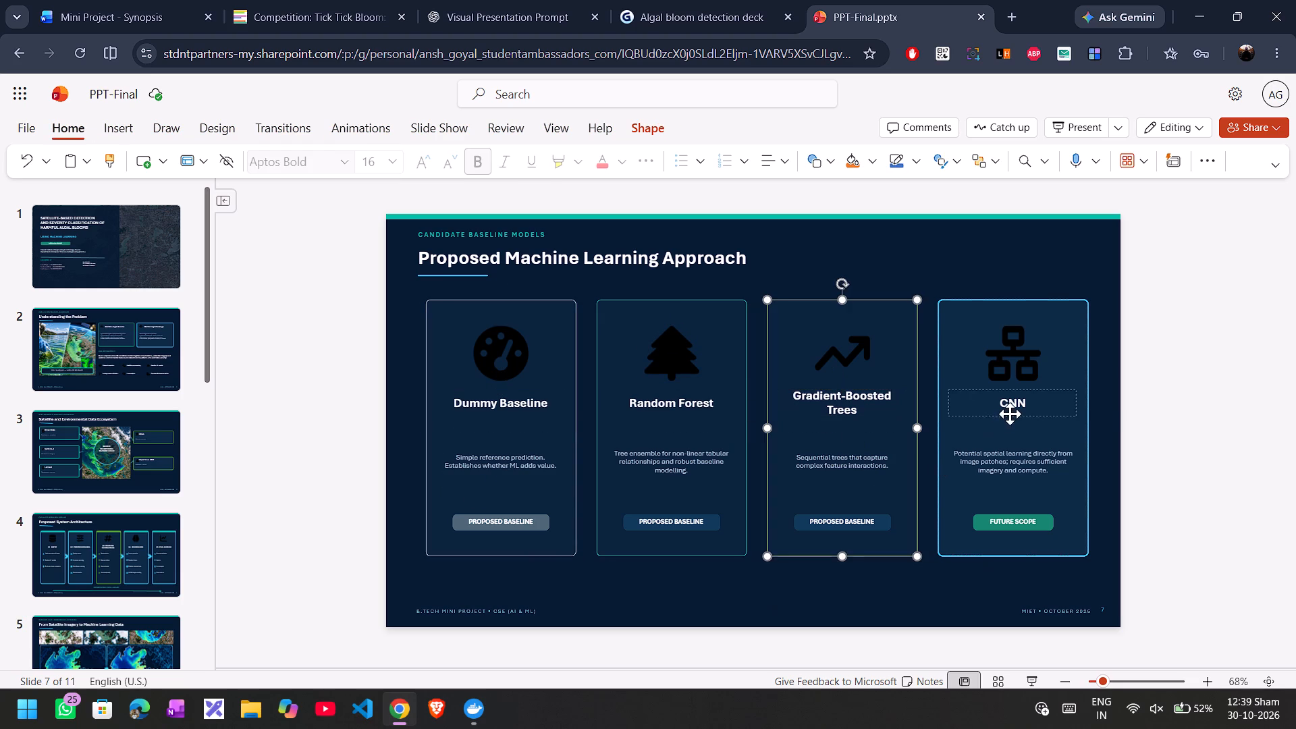
pyautogui.click(1010, 414)
pyautogui.scroll(6, 91, 398)
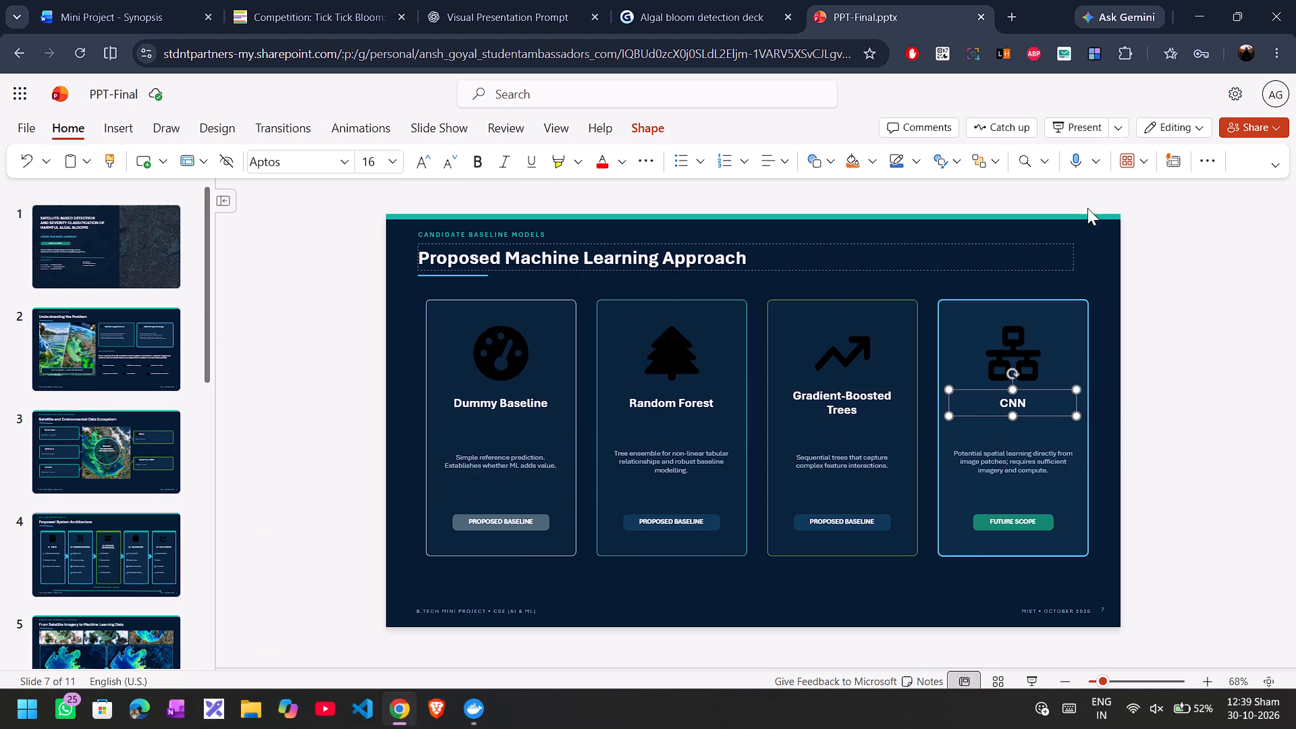
# Copy the sharing link for the PPT-Final presentation.
pyautogui.click(1282, 125)
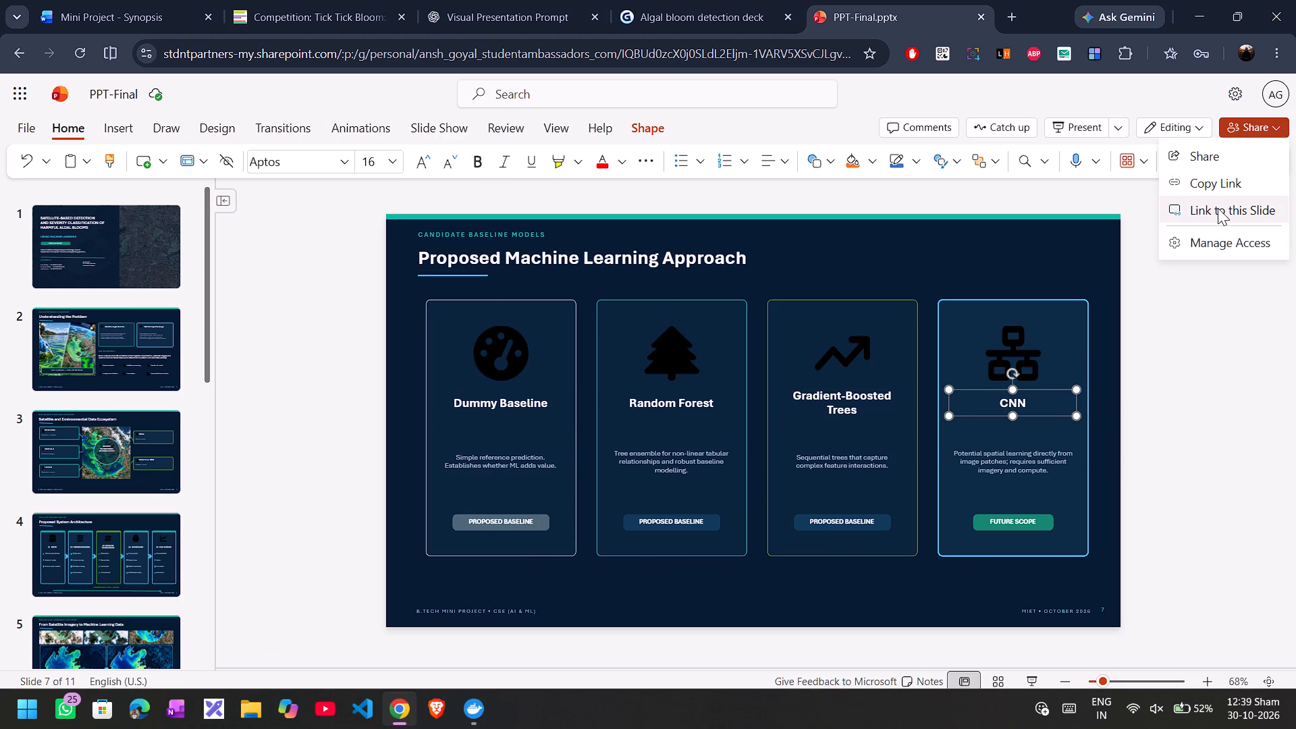
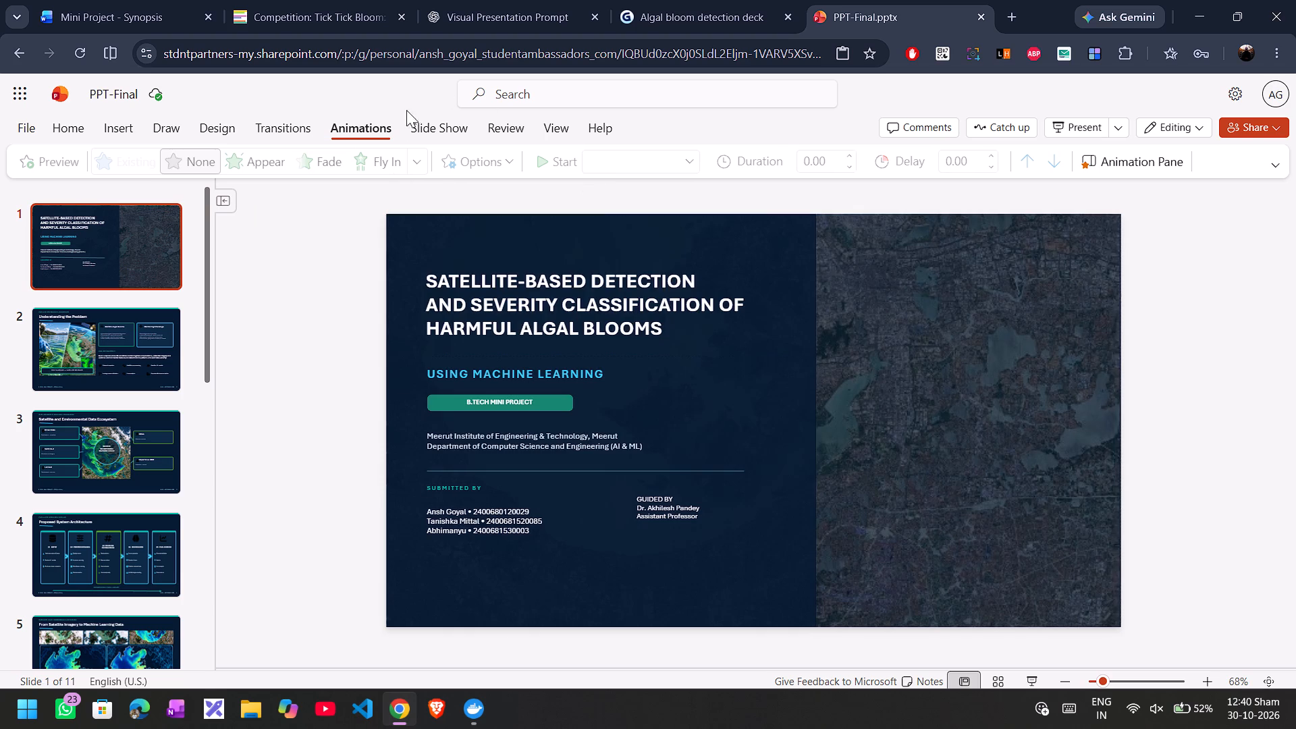
# Apply the Appear animation to the full-slide background shape on slide 1, the title slide.
pyautogui.click(379, 136)
pyautogui.click(262, 159)
pyautogui.click(597, 248)
pyautogui.click(926, 349)
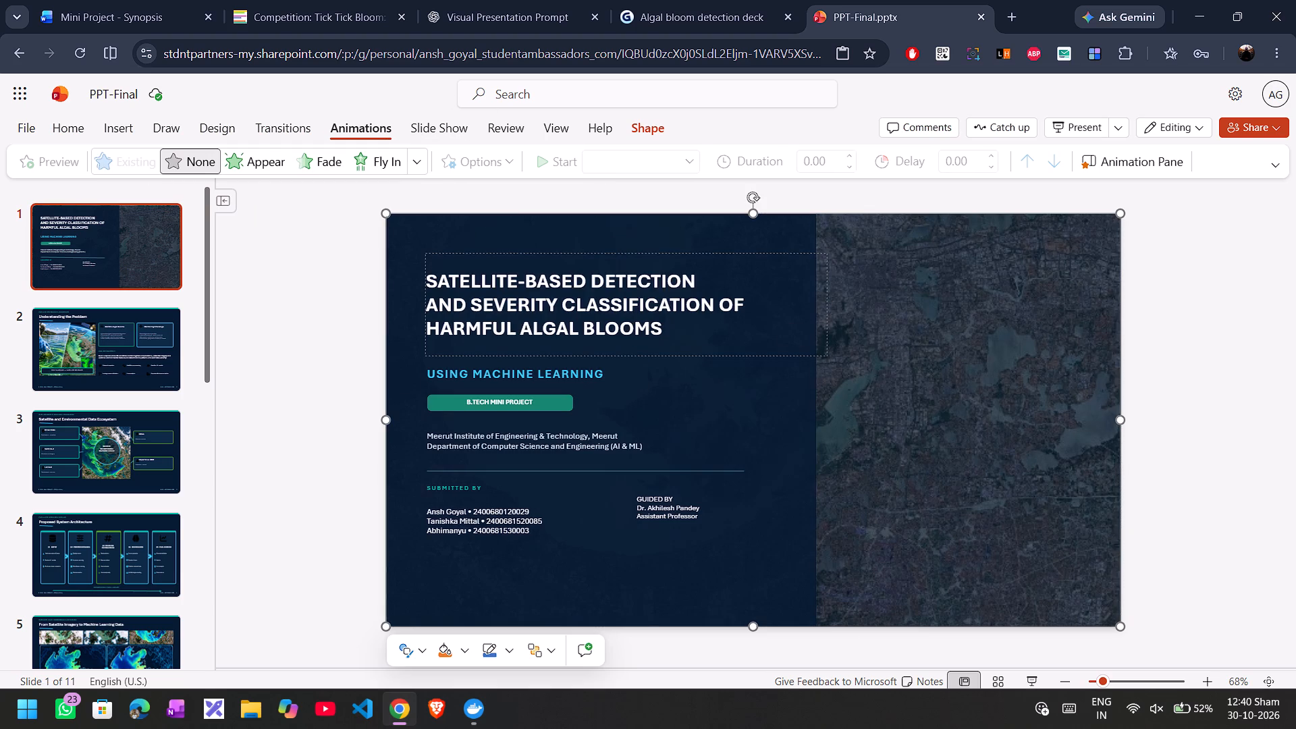
pyautogui.click(266, 157)
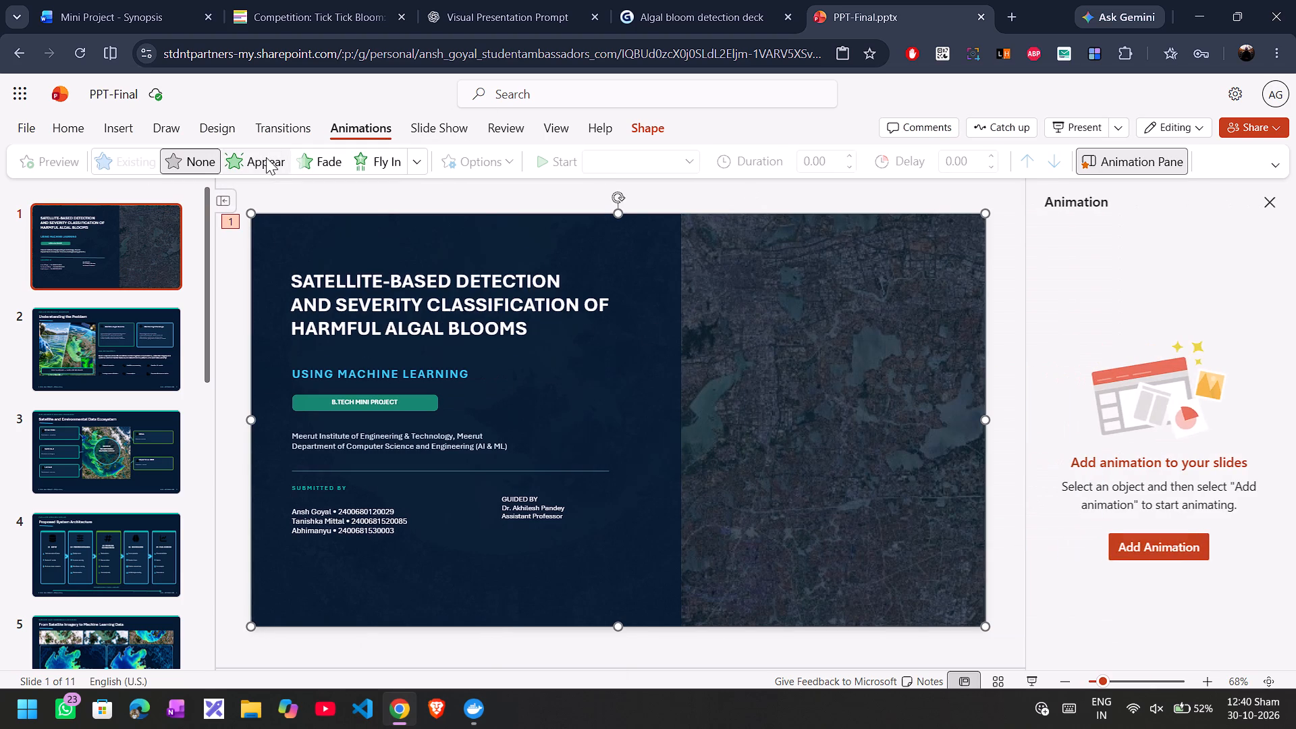
pyautogui.click(266, 157)
pyautogui.click(263, 160)
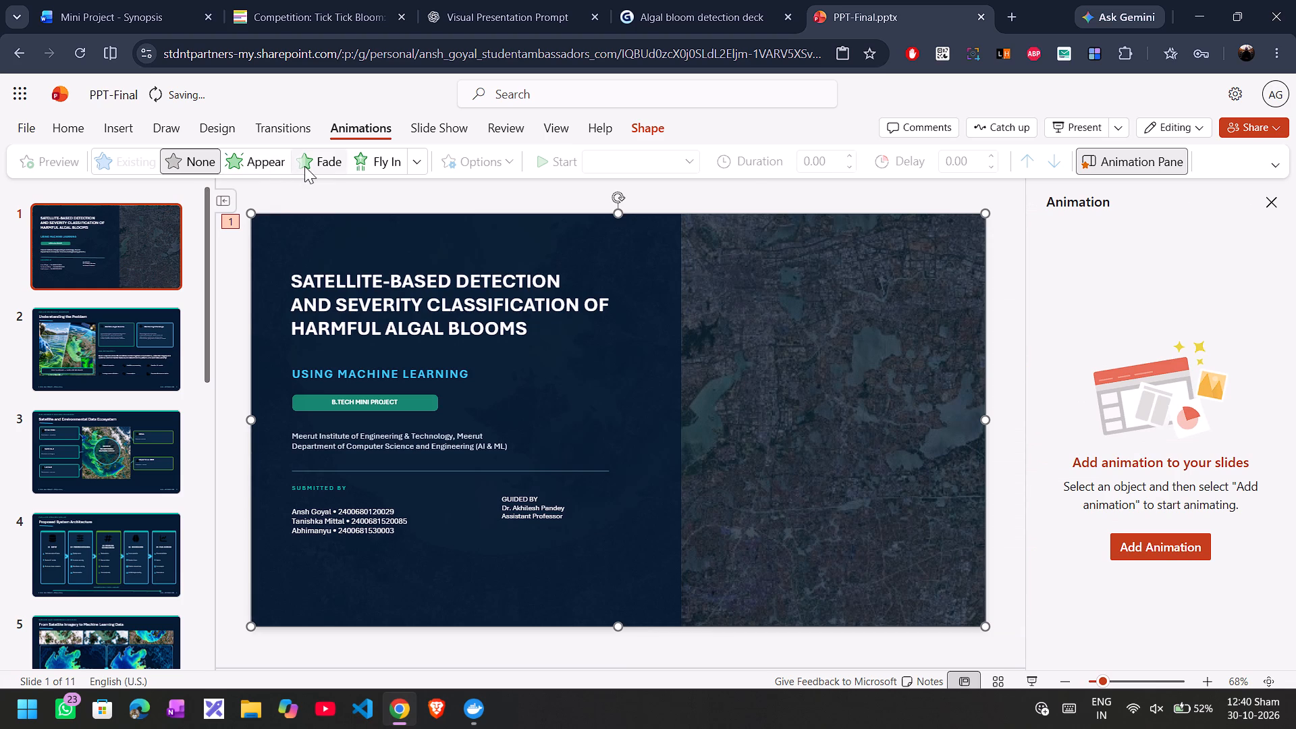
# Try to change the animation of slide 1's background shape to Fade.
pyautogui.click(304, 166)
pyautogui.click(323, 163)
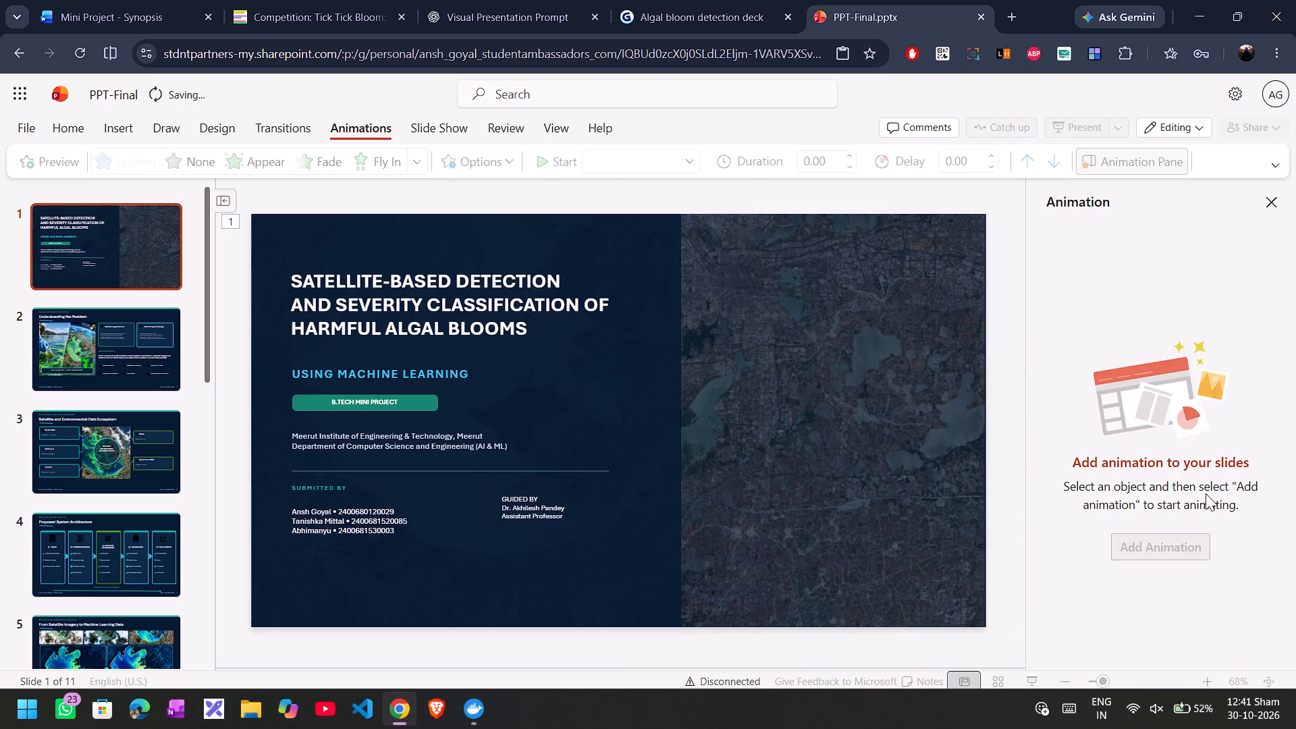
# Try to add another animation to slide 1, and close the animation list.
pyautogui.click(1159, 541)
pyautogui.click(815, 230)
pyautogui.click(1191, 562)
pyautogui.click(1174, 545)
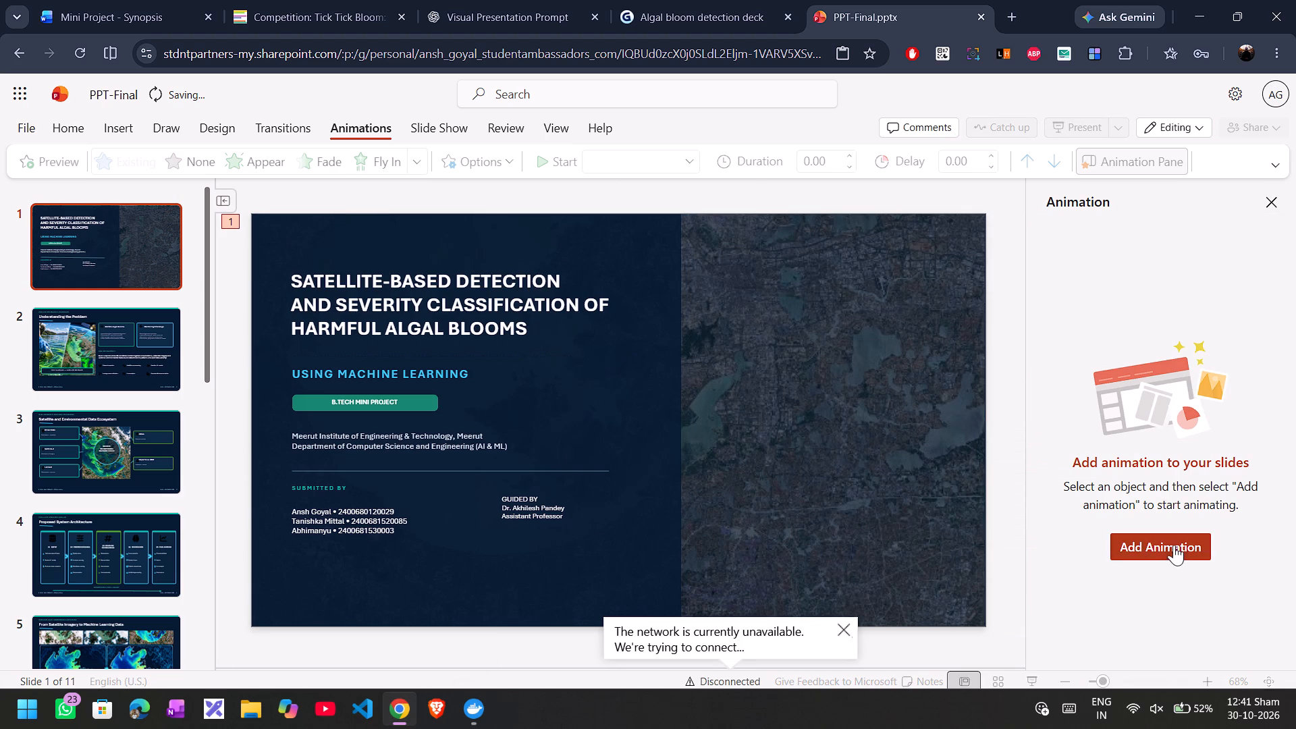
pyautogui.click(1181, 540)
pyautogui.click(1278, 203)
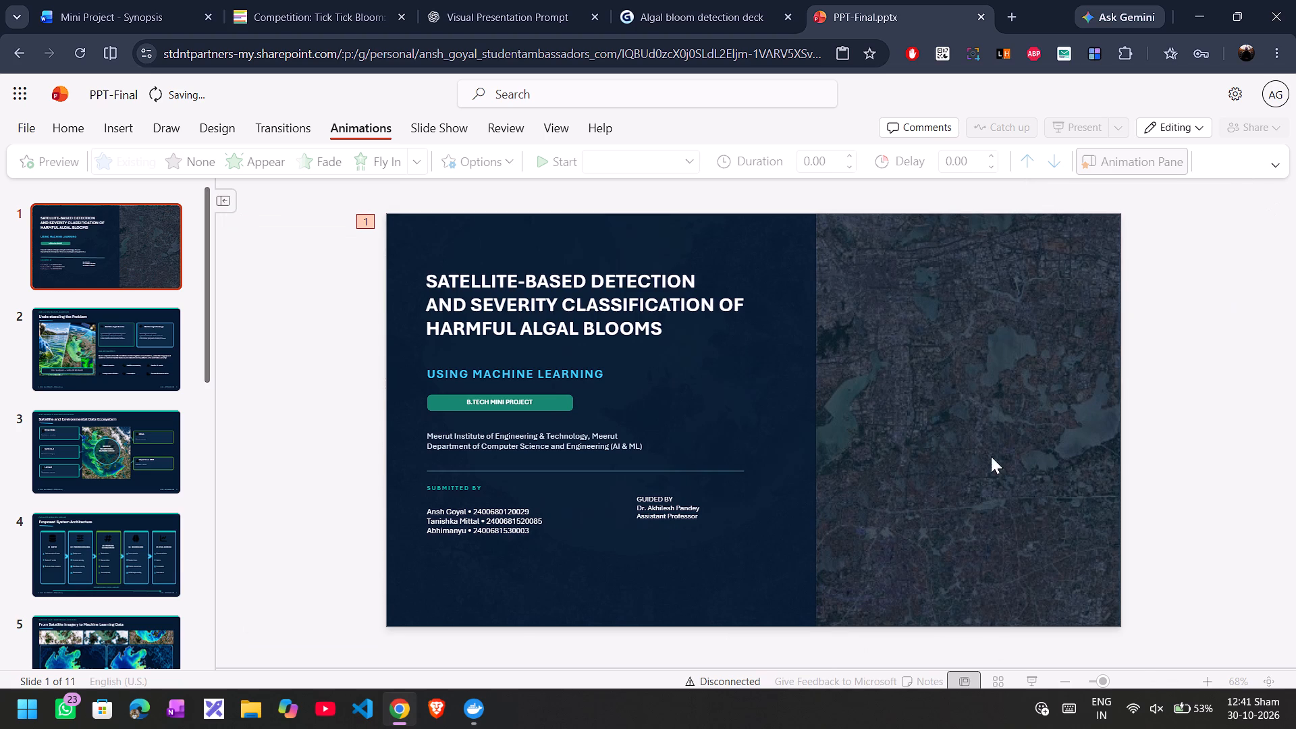
# Switch to the Algal bloom detection deck in Gamma.
pyautogui.click(692, 0)
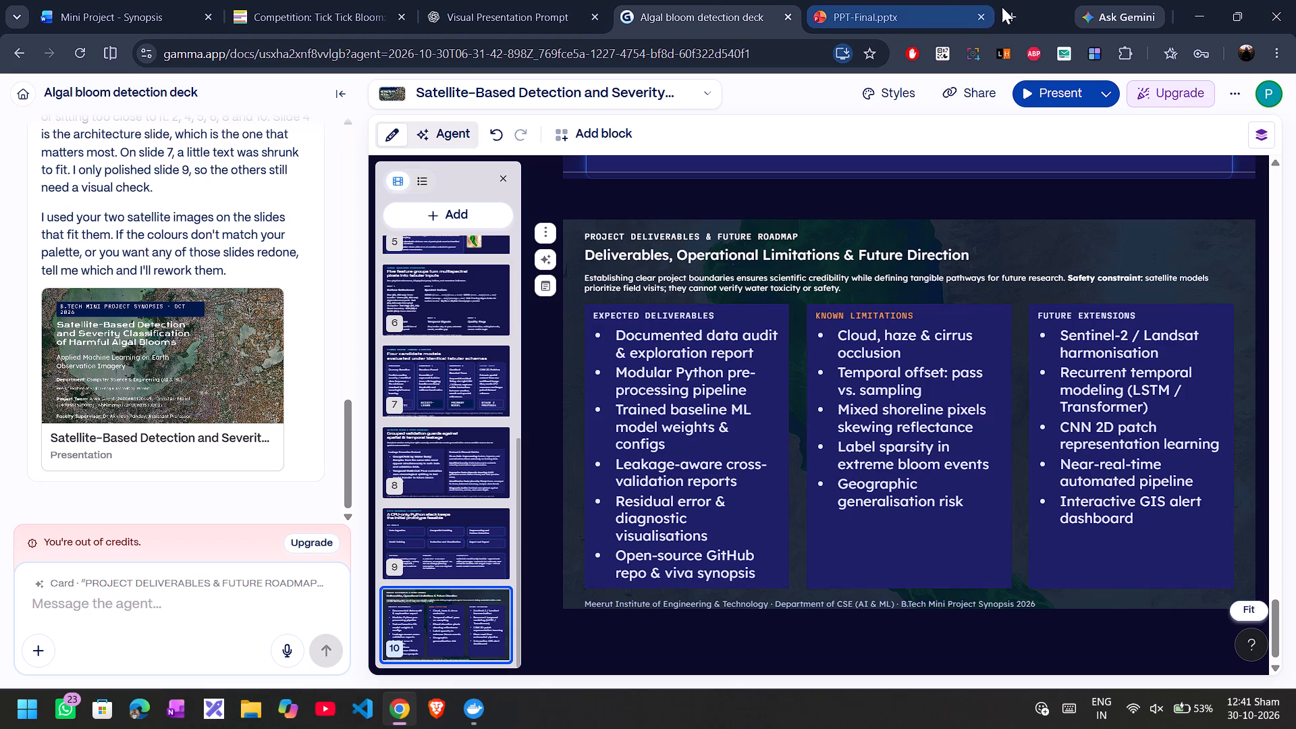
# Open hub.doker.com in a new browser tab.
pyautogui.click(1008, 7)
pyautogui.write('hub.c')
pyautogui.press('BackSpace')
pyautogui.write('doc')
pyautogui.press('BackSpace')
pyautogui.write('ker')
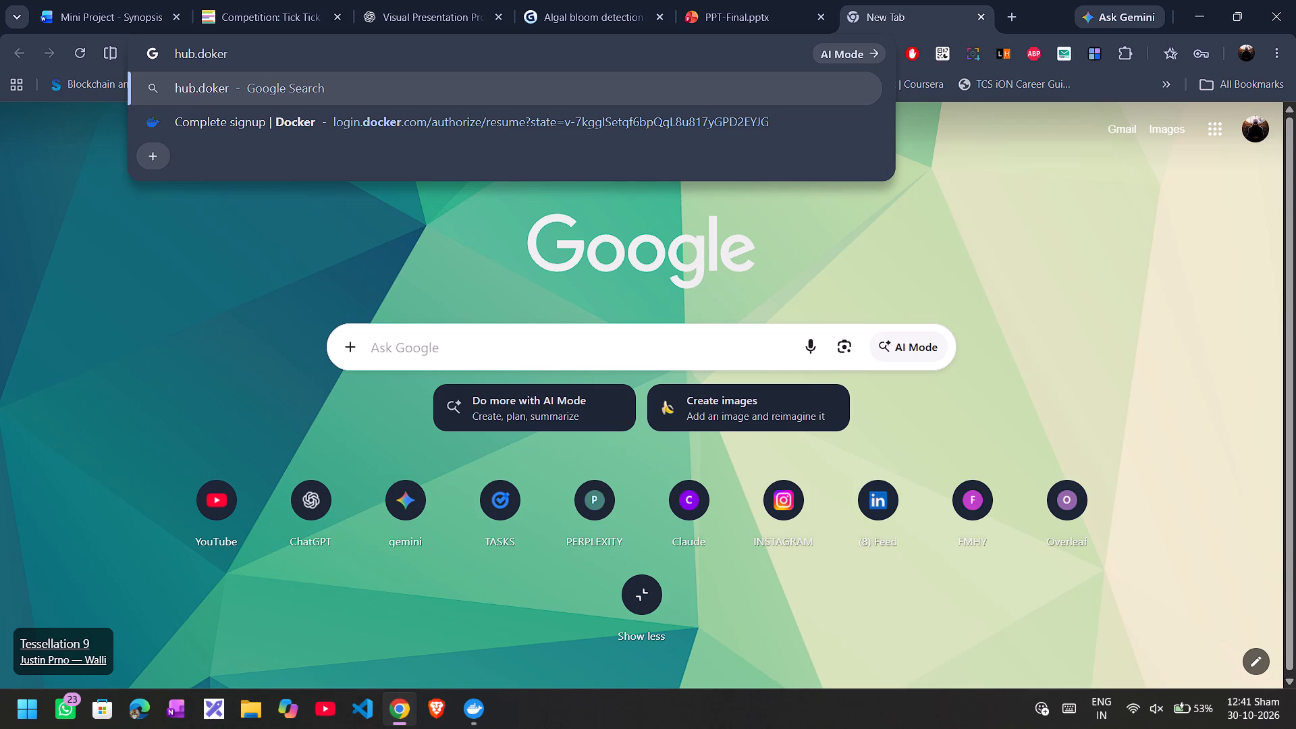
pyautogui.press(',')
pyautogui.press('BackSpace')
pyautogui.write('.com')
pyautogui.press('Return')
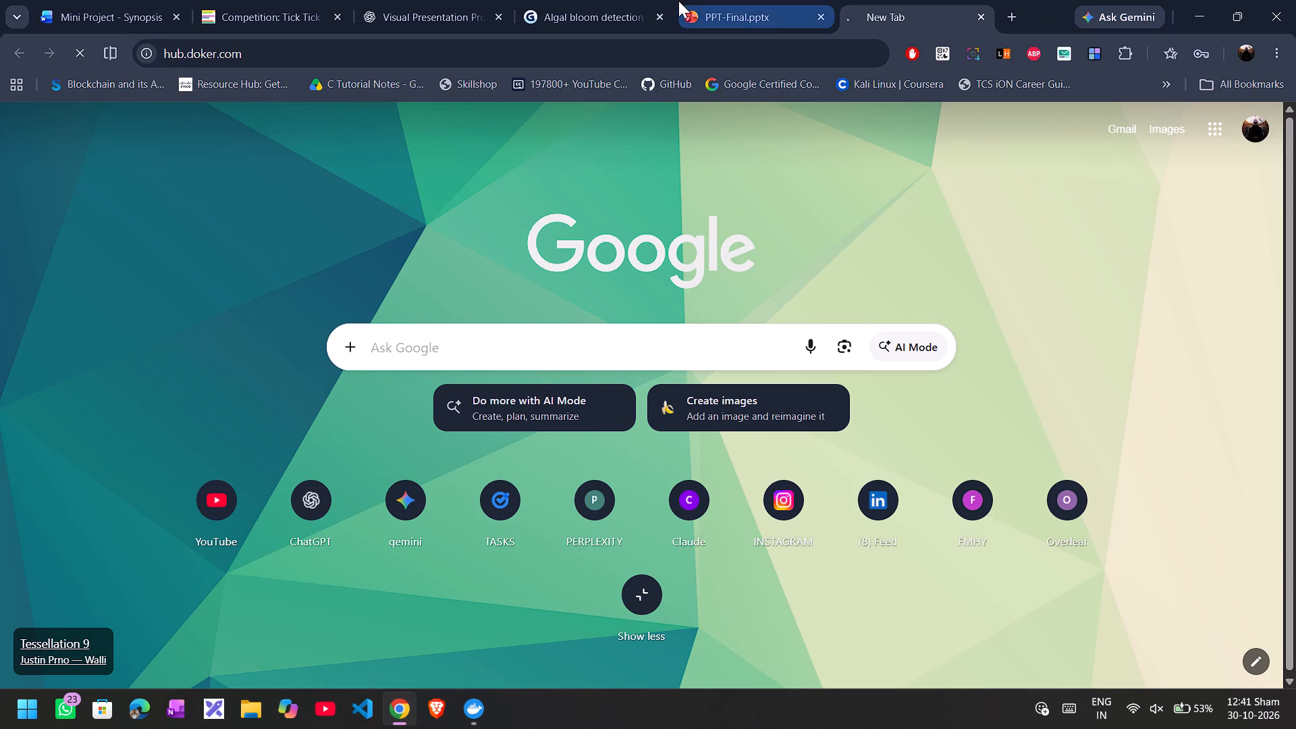
# Return to the PPT-Final deck, check whether slide 1 can be edited, and dismiss the network notice.
pyautogui.click(759, 0)
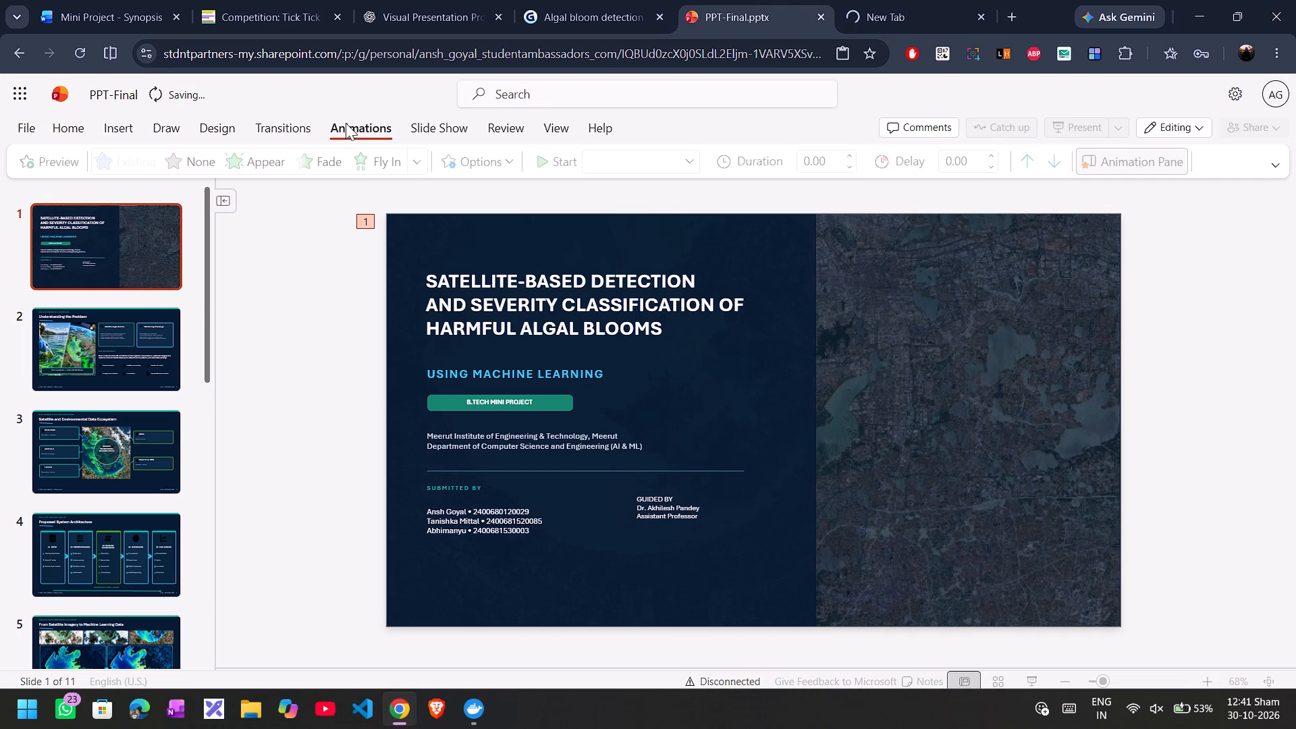
pyautogui.click(522, 303)
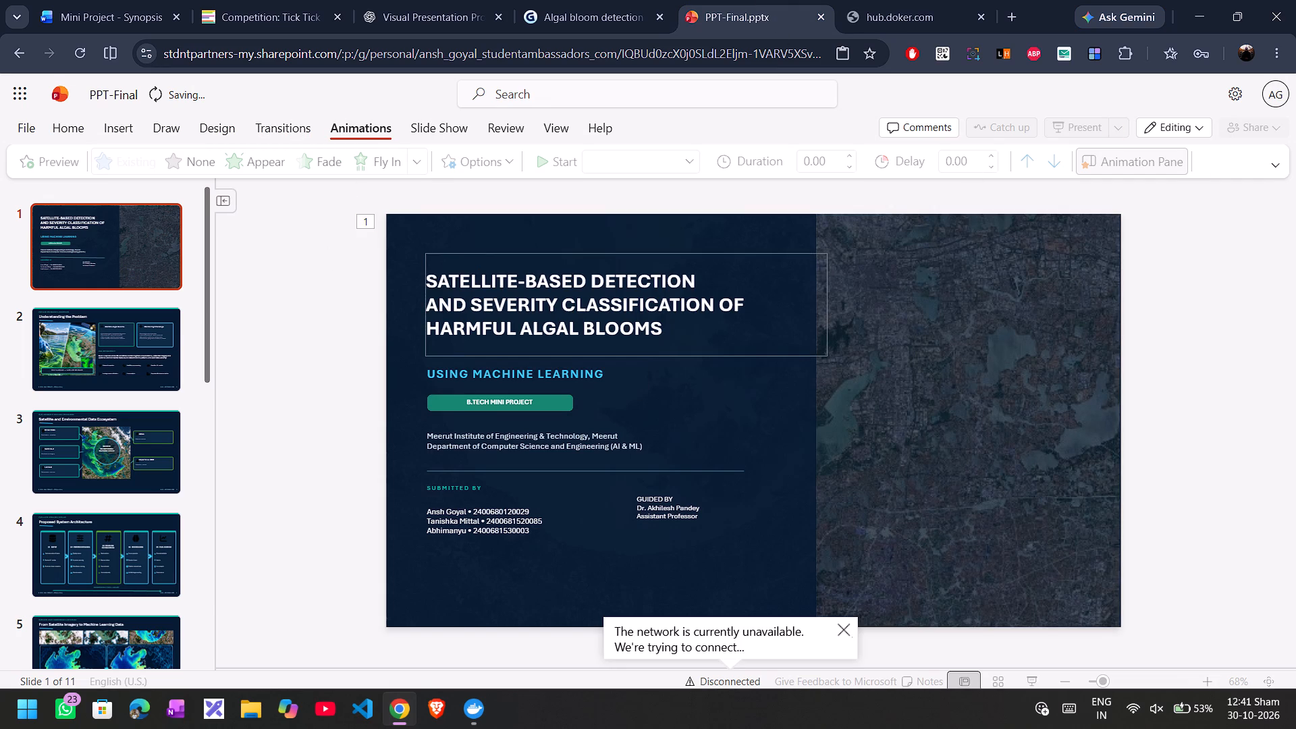
pyautogui.click(1031, 286)
pyautogui.click(877, 342)
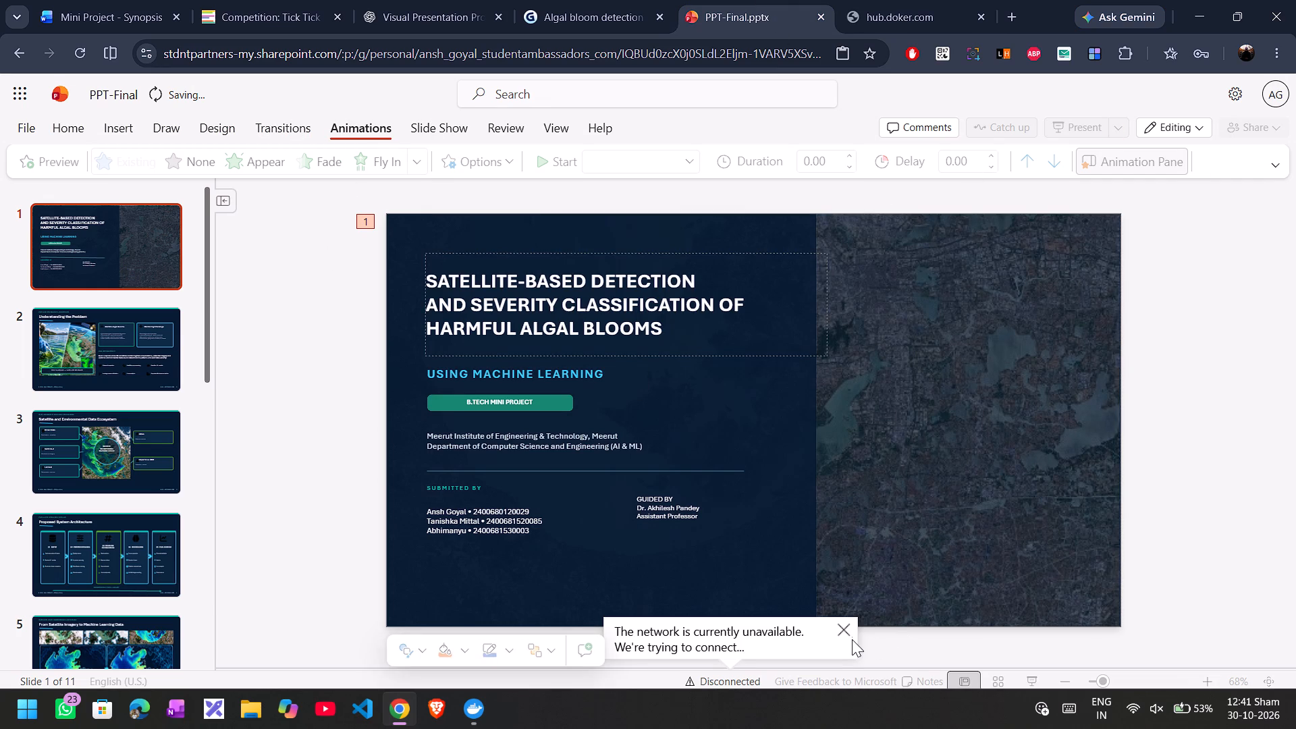
pyautogui.click(842, 629)
# Turn Wi-Fi off and on again, reconnect to the Project Expo network, and close the quick settings.
pyautogui.click(1142, 724)
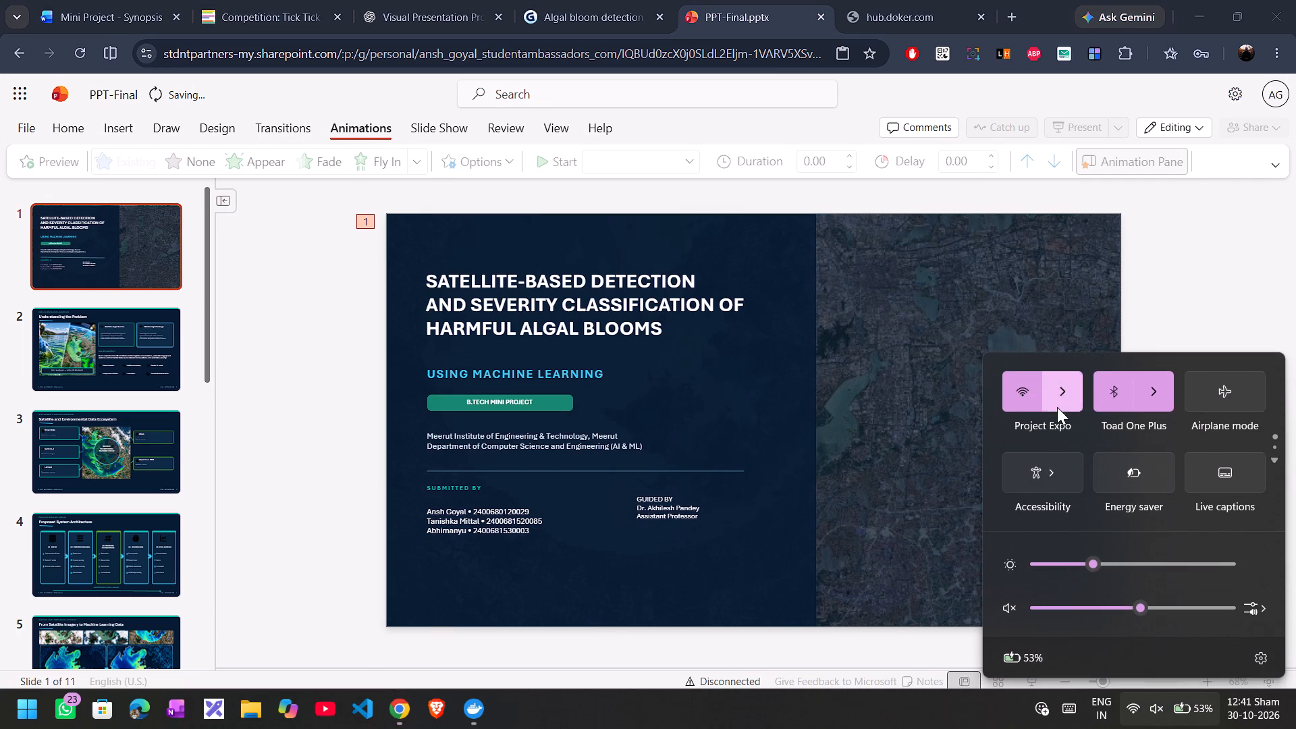
pyautogui.click(1042, 398)
pyautogui.click(1023, 389)
pyautogui.click(1061, 389)
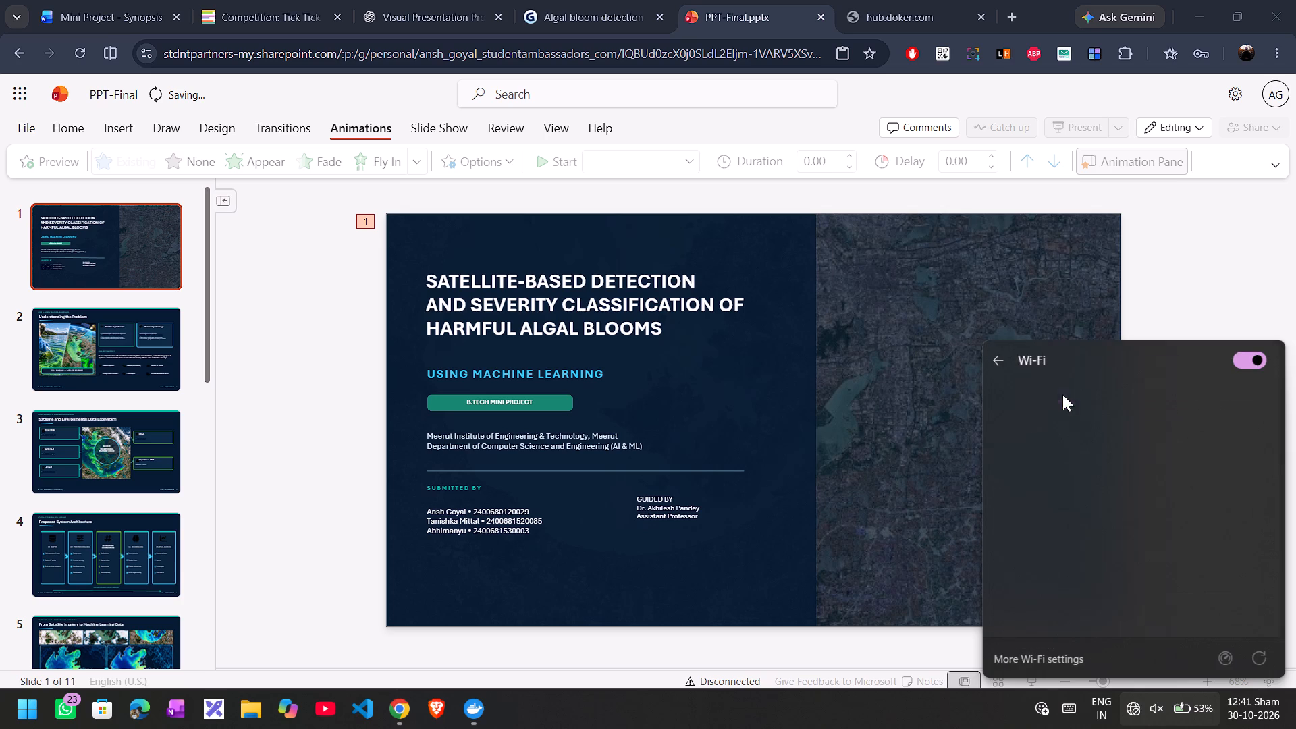
pyautogui.click(1114, 407)
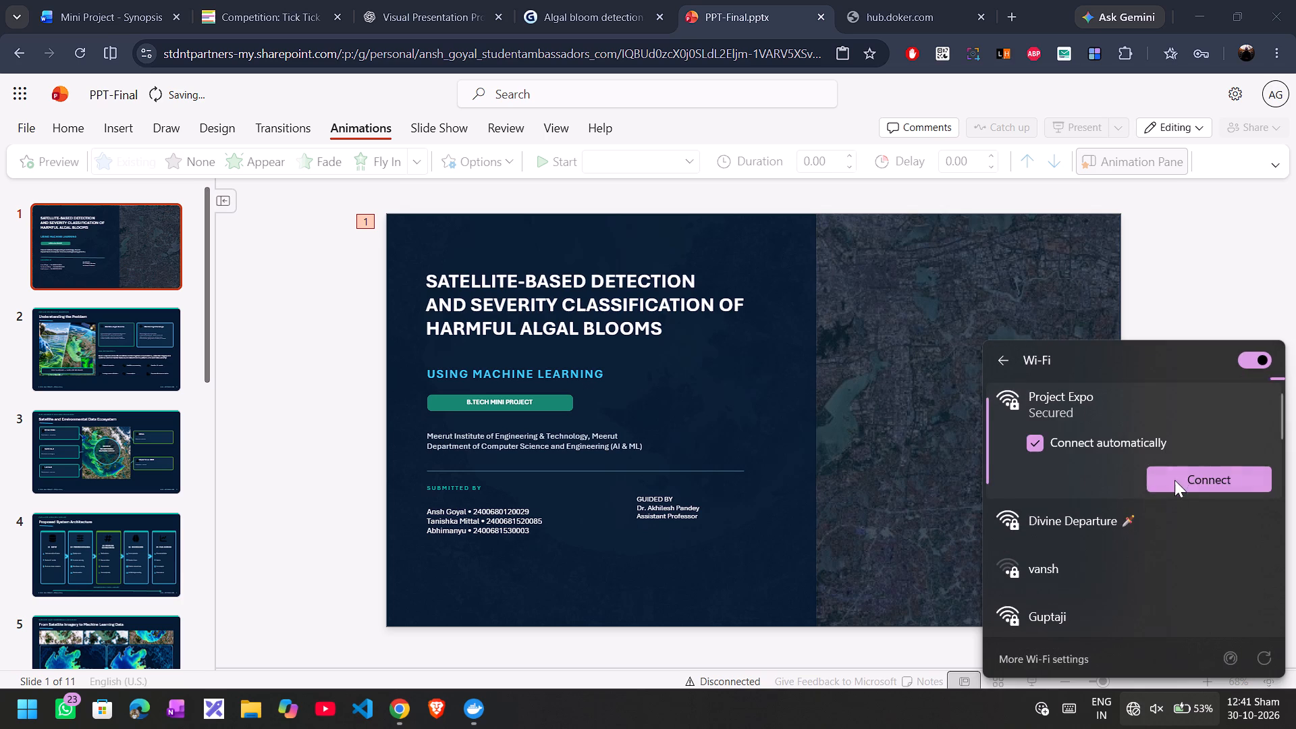
pyautogui.click(1177, 474)
pyautogui.click(994, 368)
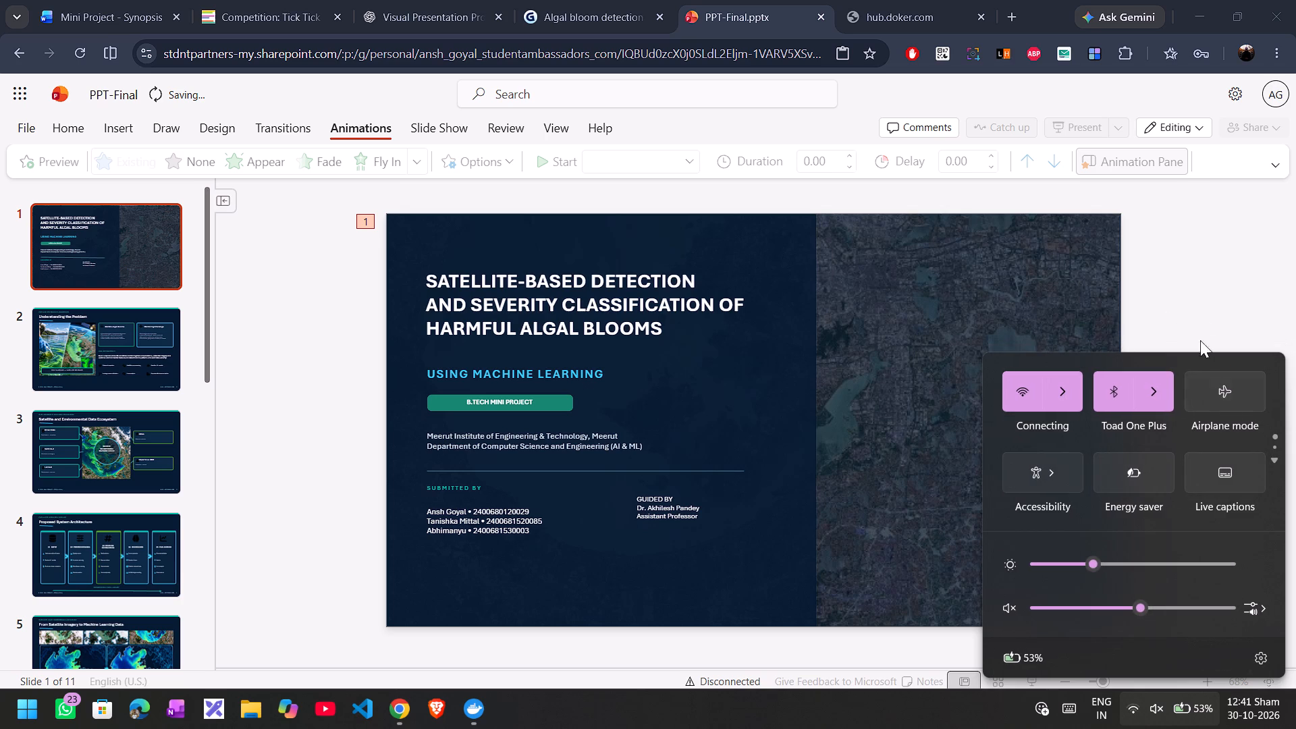
pyautogui.click(1169, 393)
pyautogui.click(1235, 271)
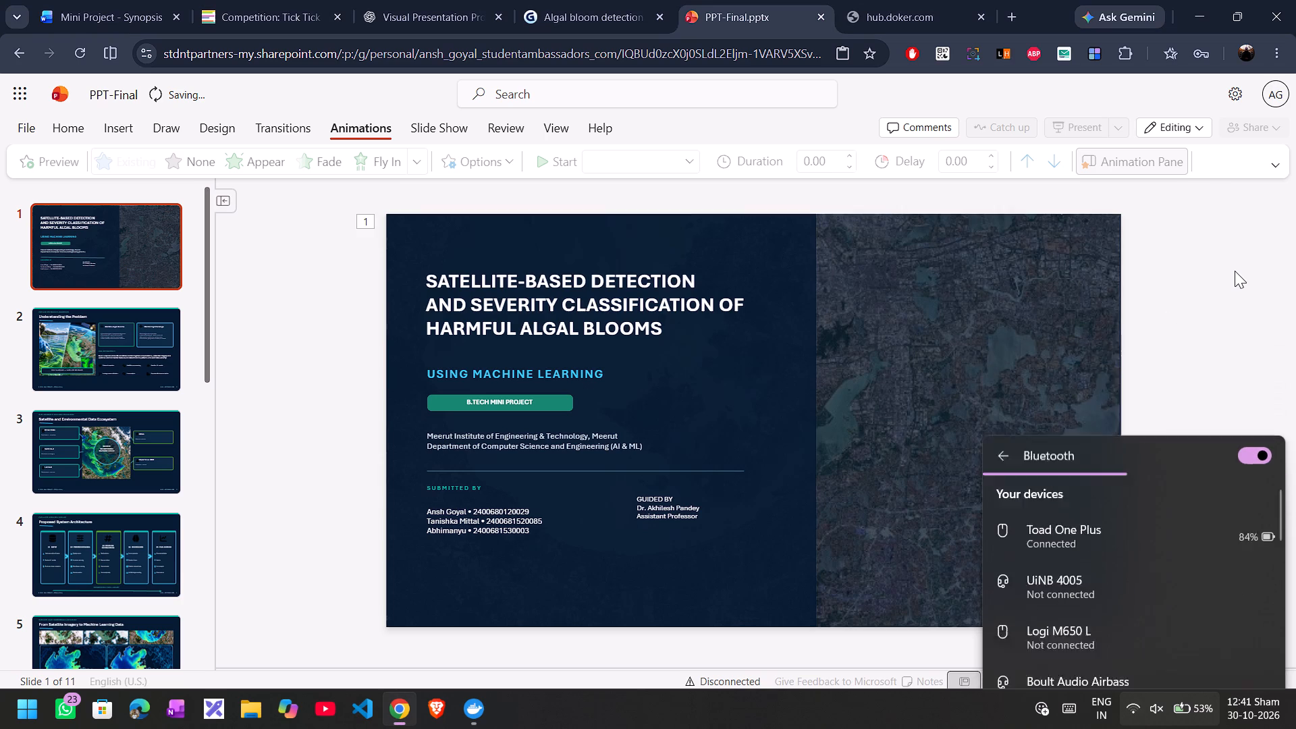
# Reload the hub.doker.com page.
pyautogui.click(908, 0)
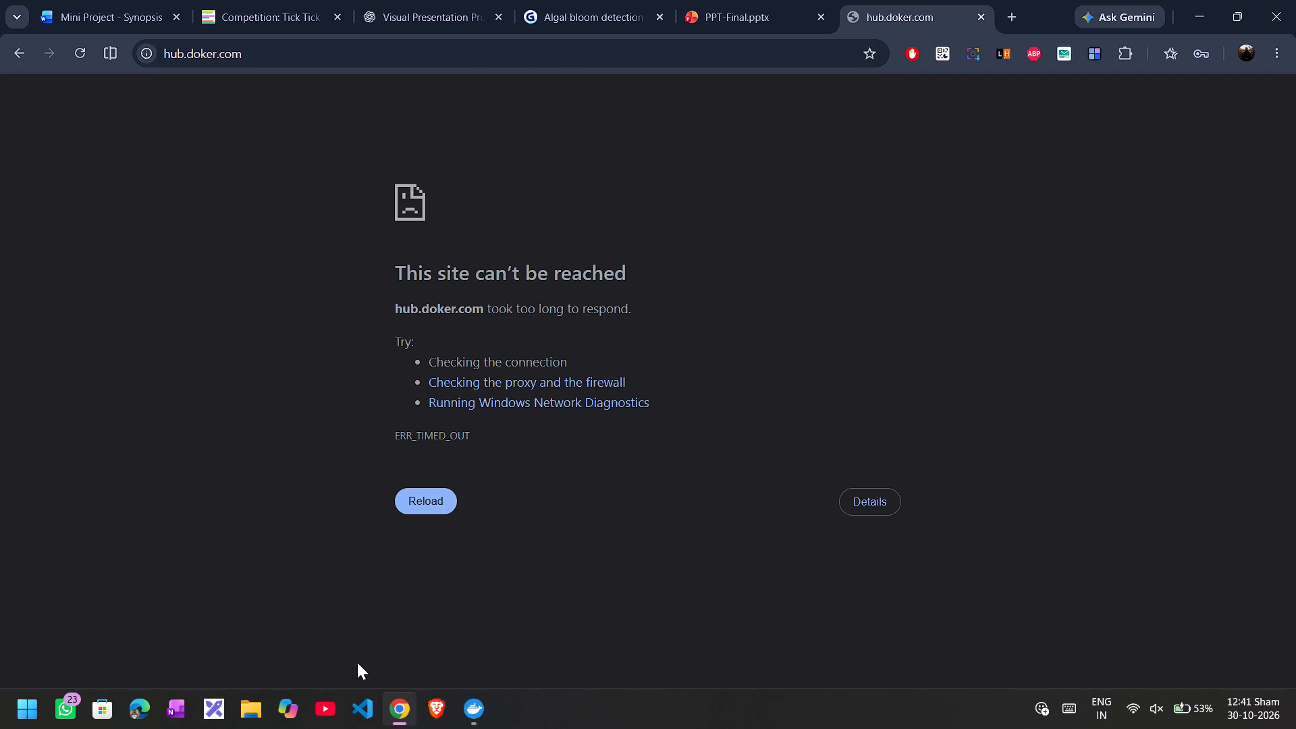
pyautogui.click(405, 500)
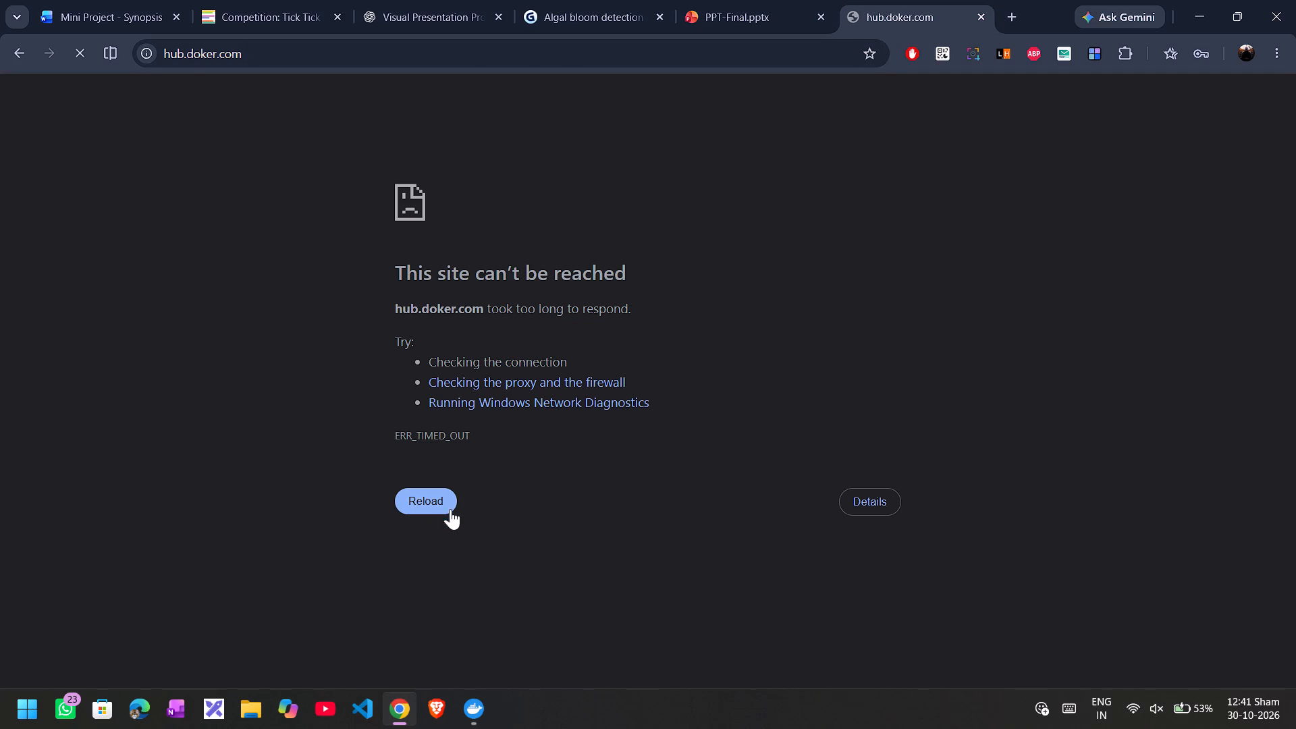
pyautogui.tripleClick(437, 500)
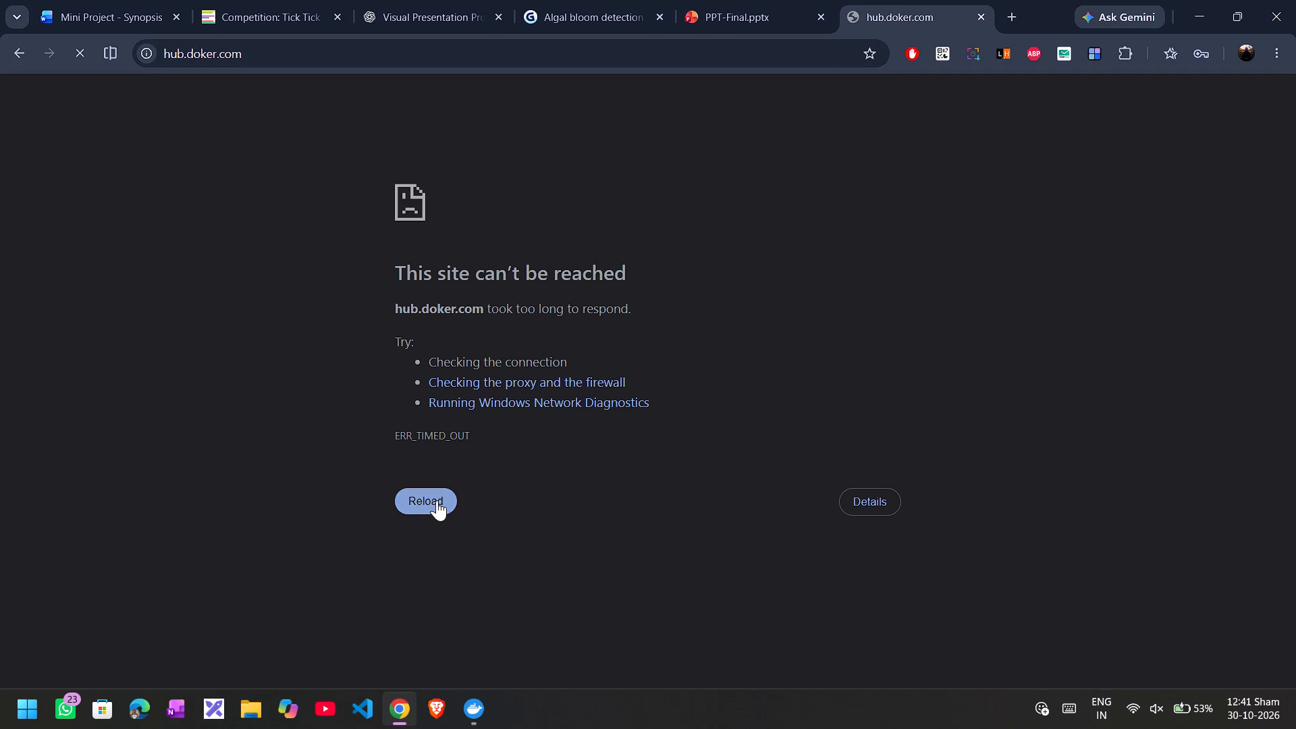
# Check the PPT-Final deck's connection by selecting an object on slide 1.
pyautogui.click(737, 0)
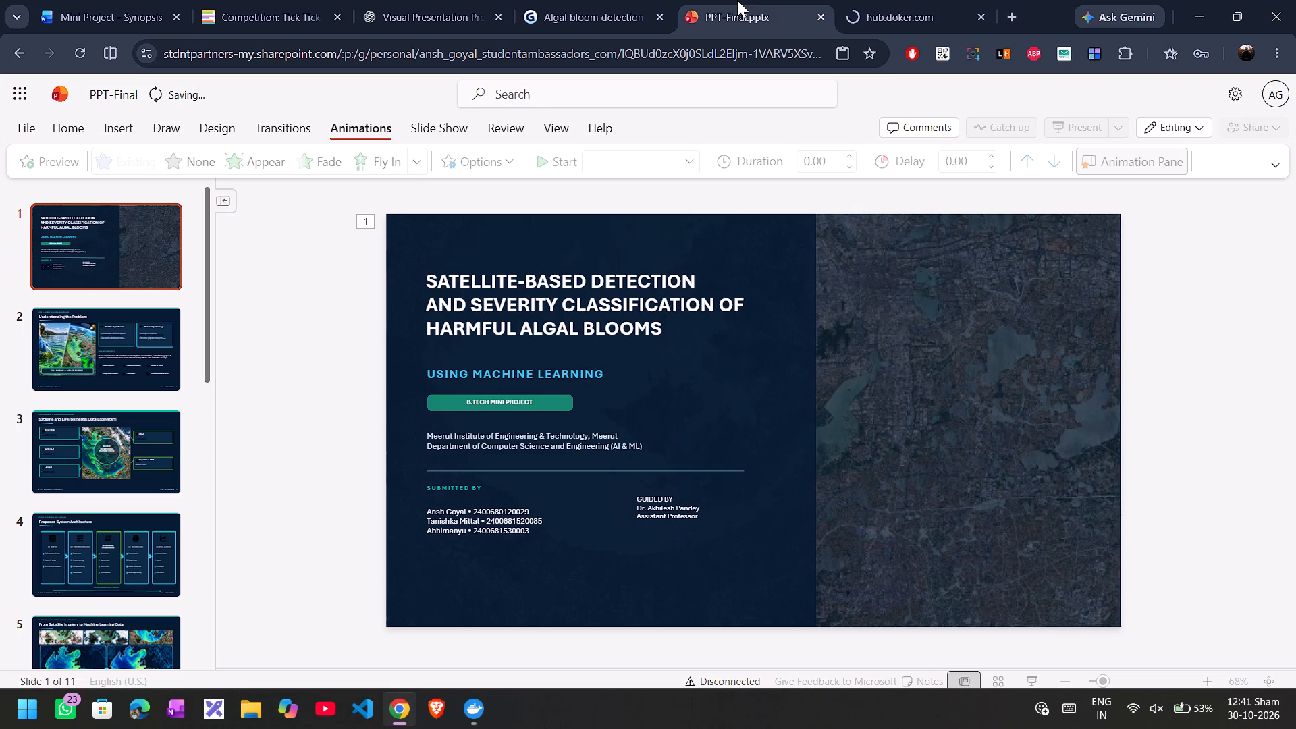
pyautogui.click(630, 358)
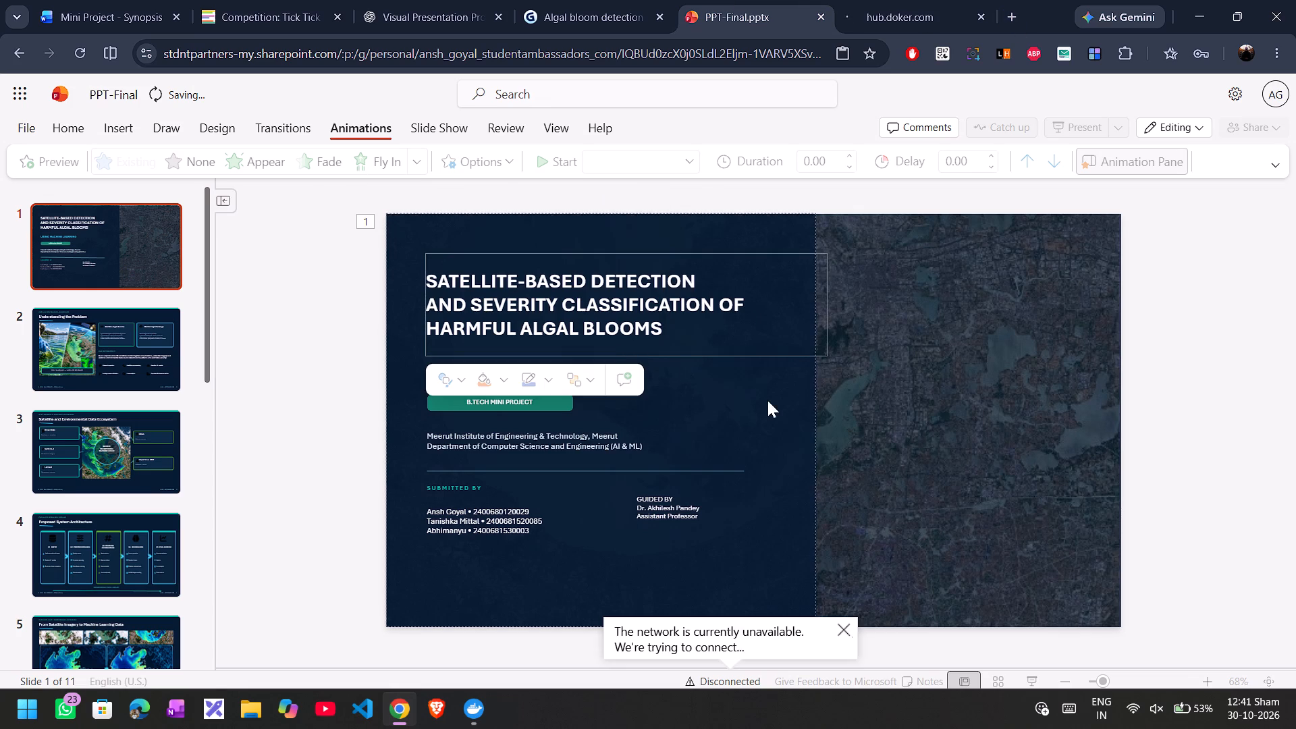
# Check the Project Expo Wi-Fi connection and start an internet speed test.
pyautogui.click(867, 0)
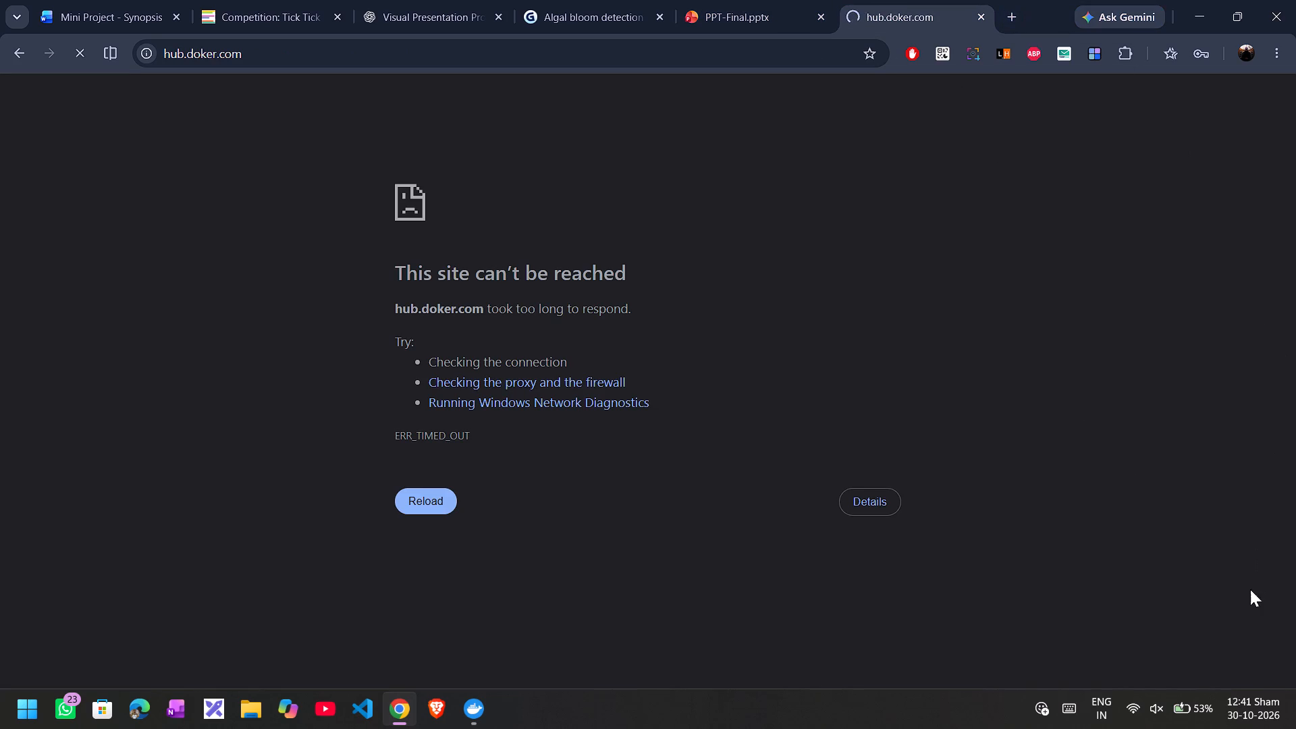
pyautogui.click(1200, 718)
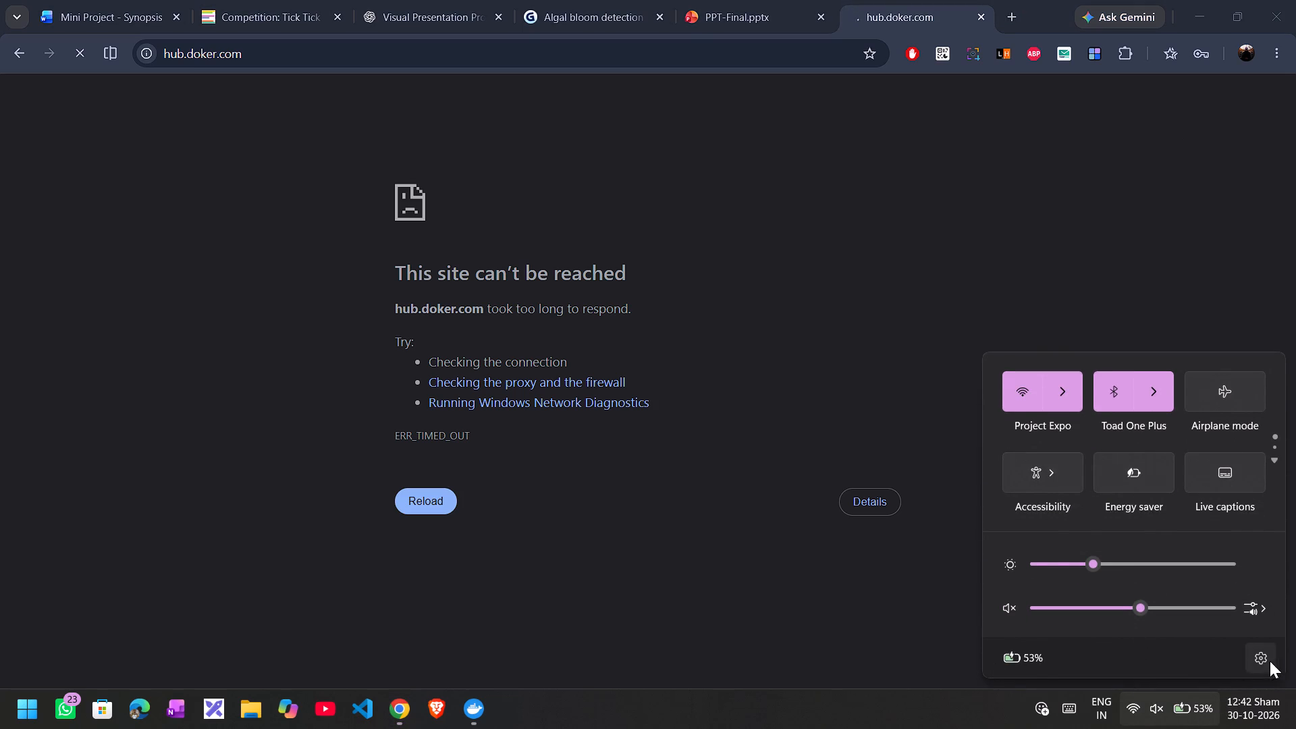
pyautogui.click(1056, 401)
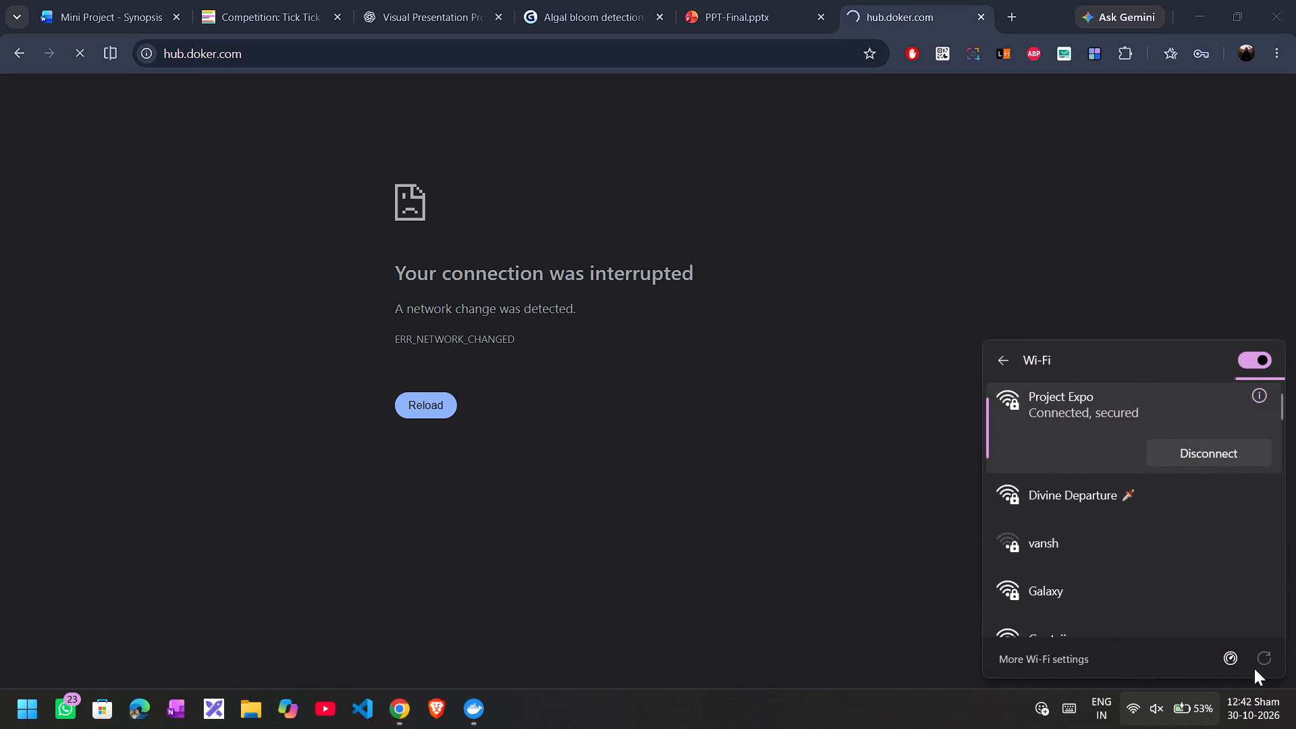
pyautogui.click(1237, 659)
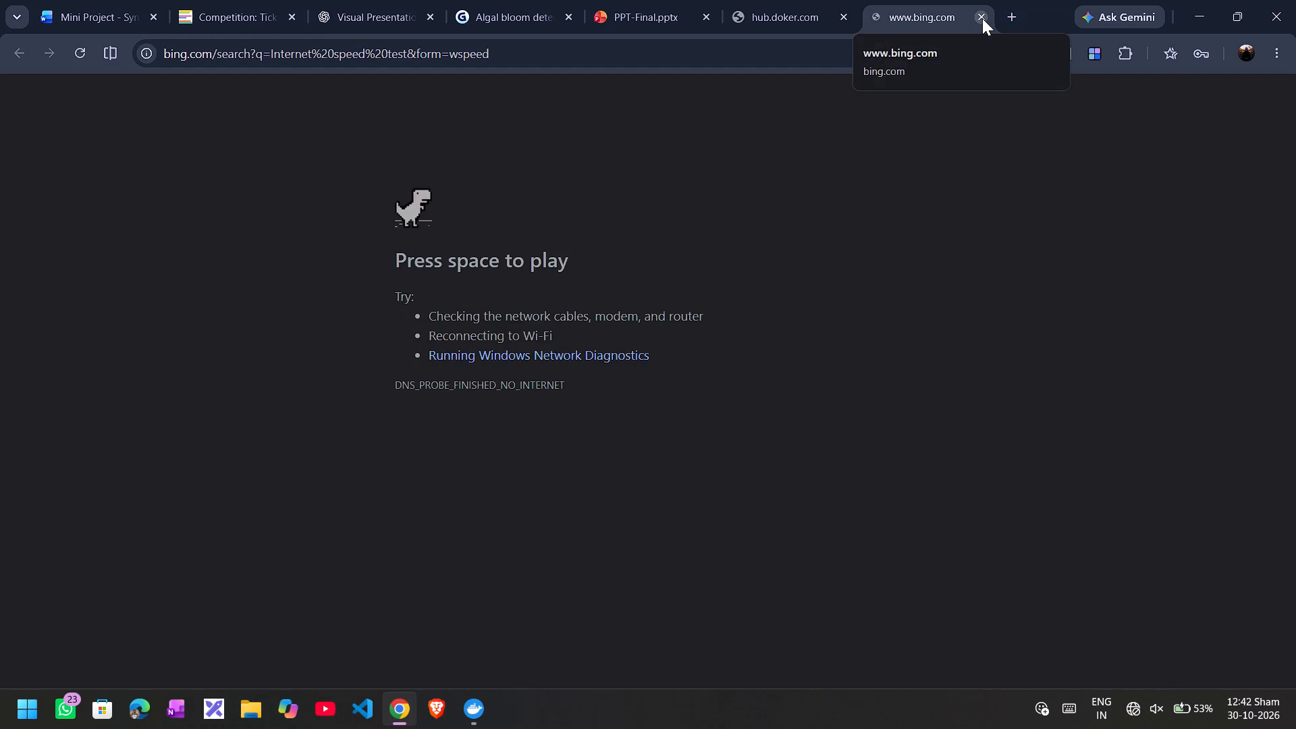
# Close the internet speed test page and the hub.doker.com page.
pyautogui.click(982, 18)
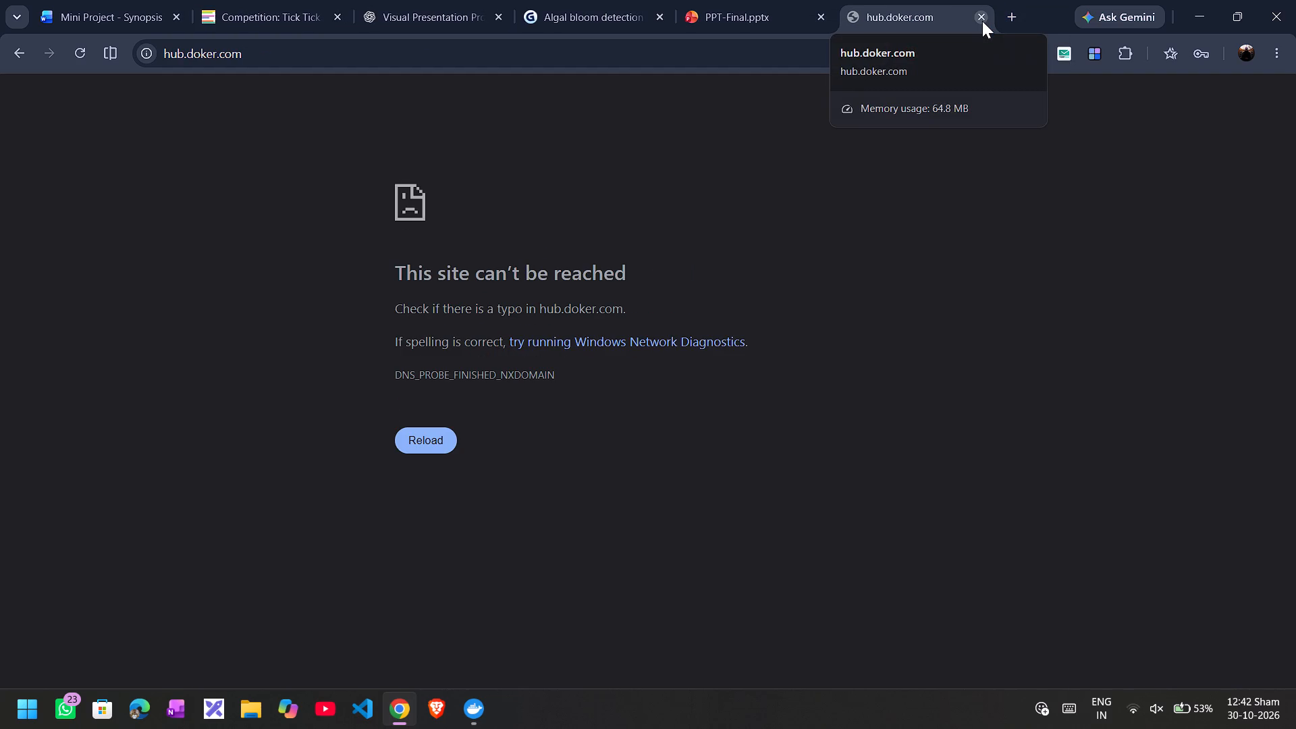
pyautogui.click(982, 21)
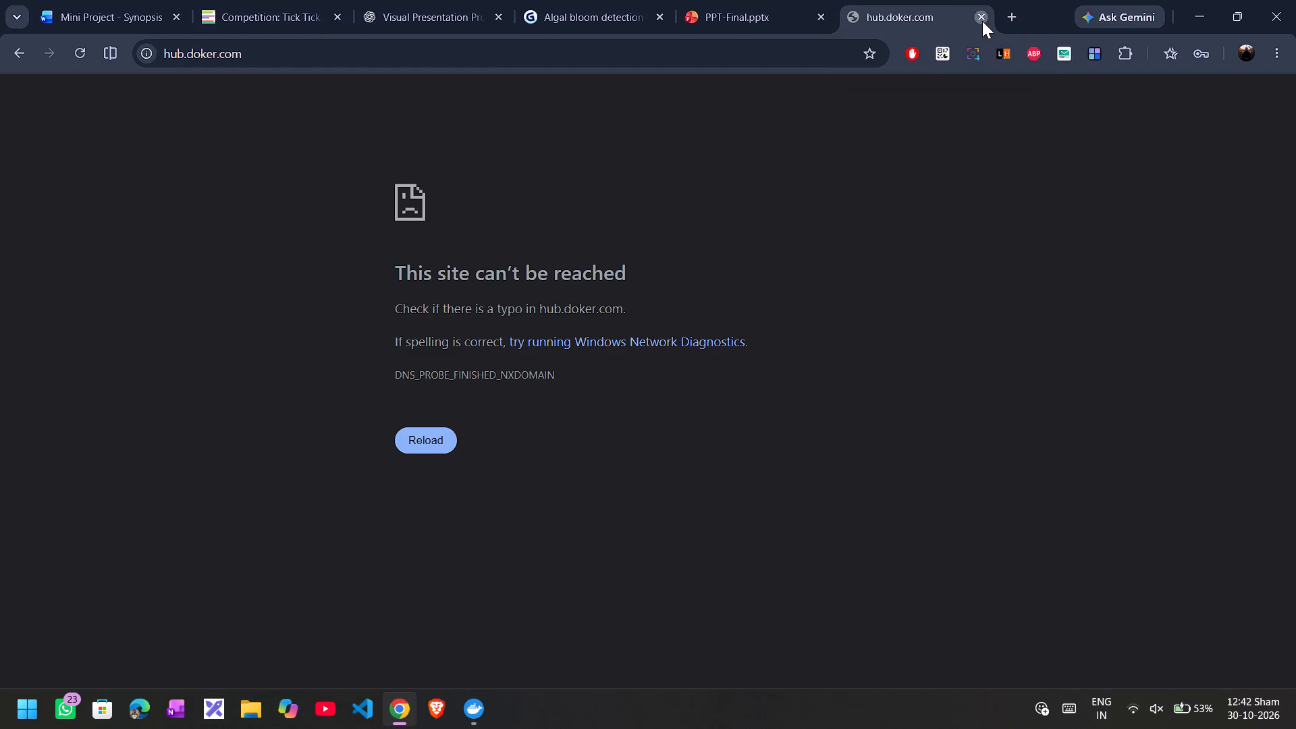
# Open a new browser tab.
pyautogui.click(1012, 17)
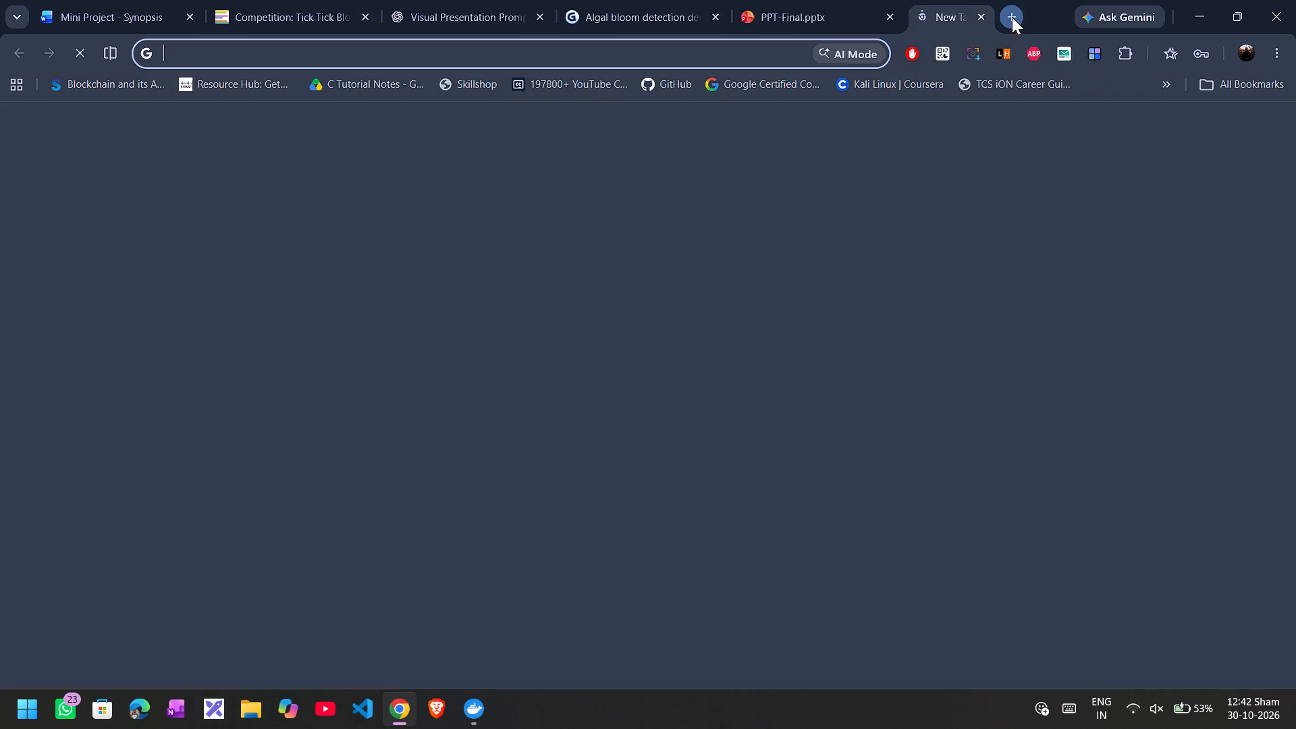
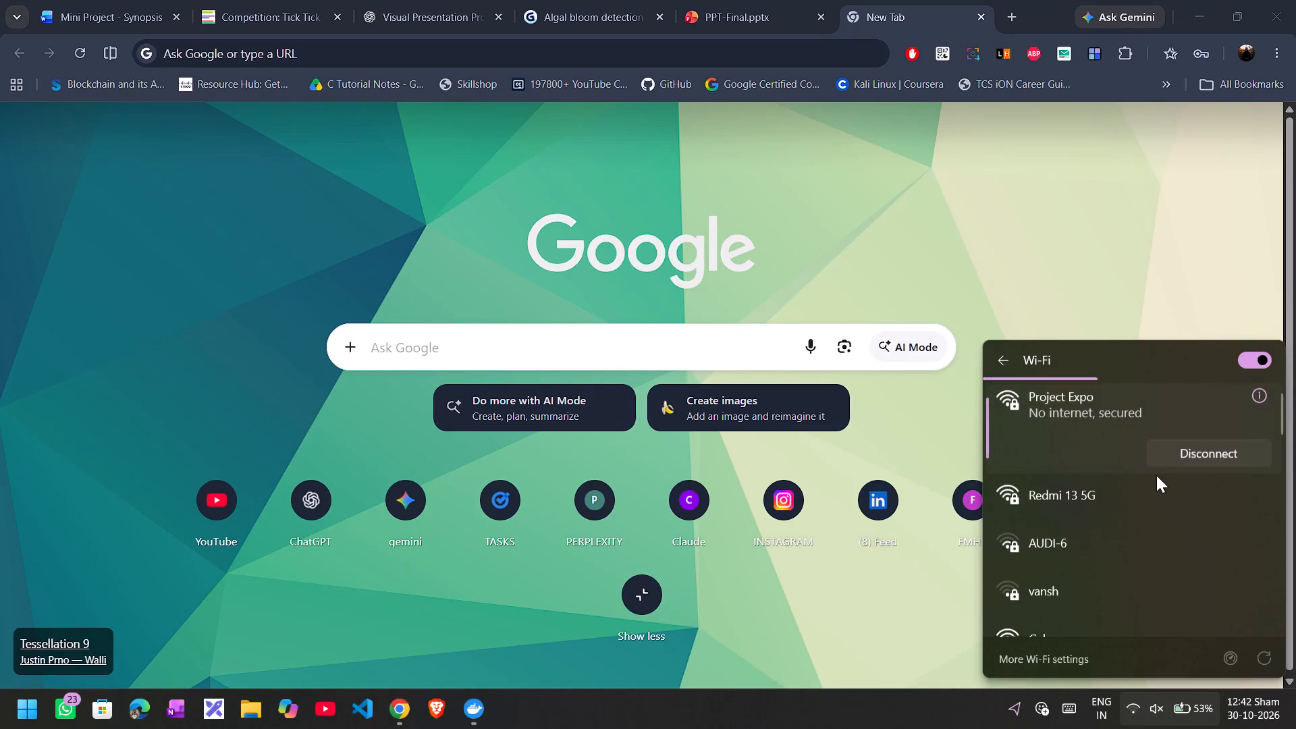
# Look through the list of available Wi-Fi networks for one that could provide internet access.
pyautogui.scroll(3, 1099, 431)
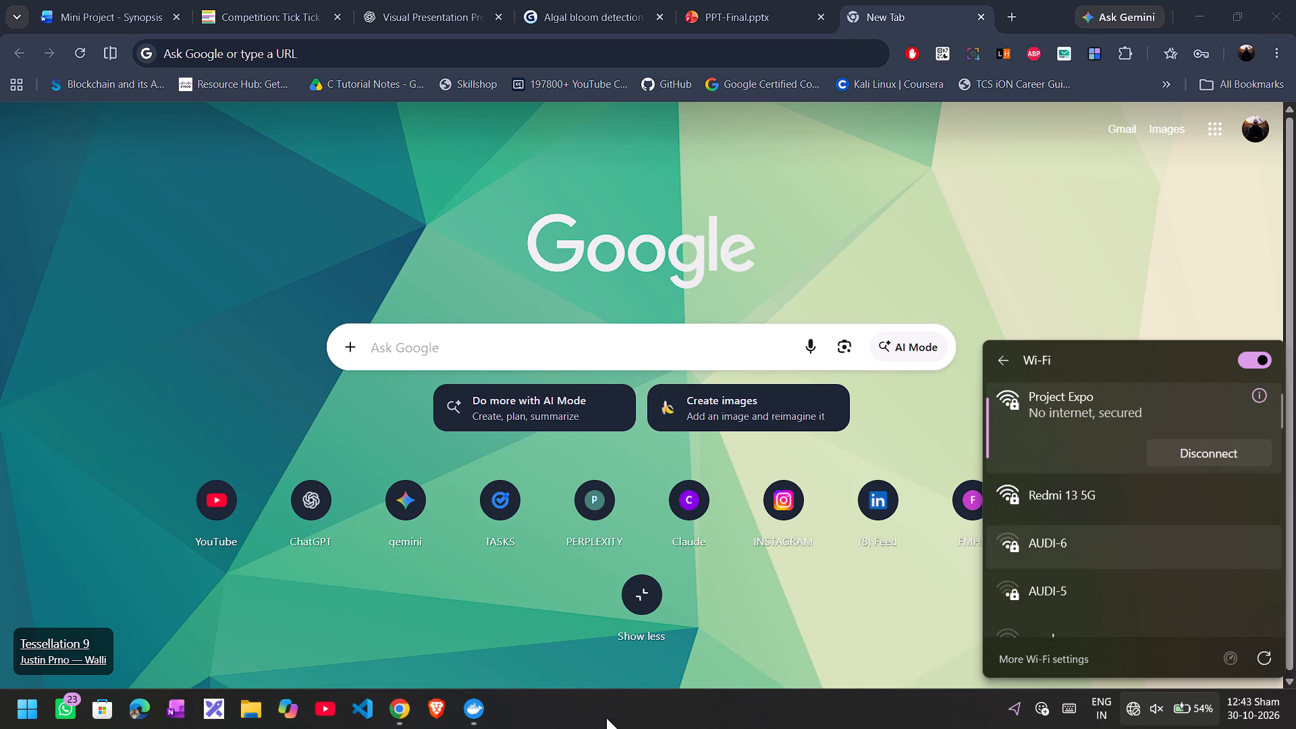
pyautogui.scroll(-2, 1011, 580)
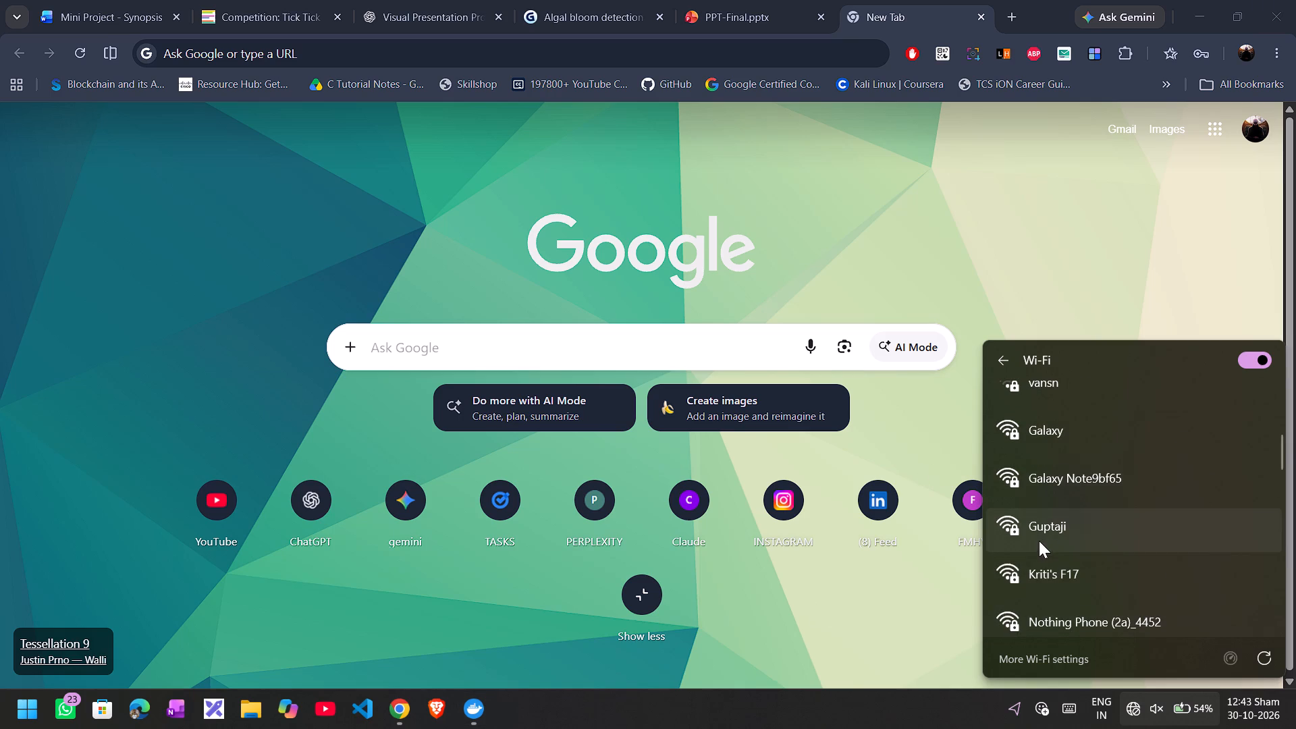
pyautogui.scroll(-4, 1038, 542)
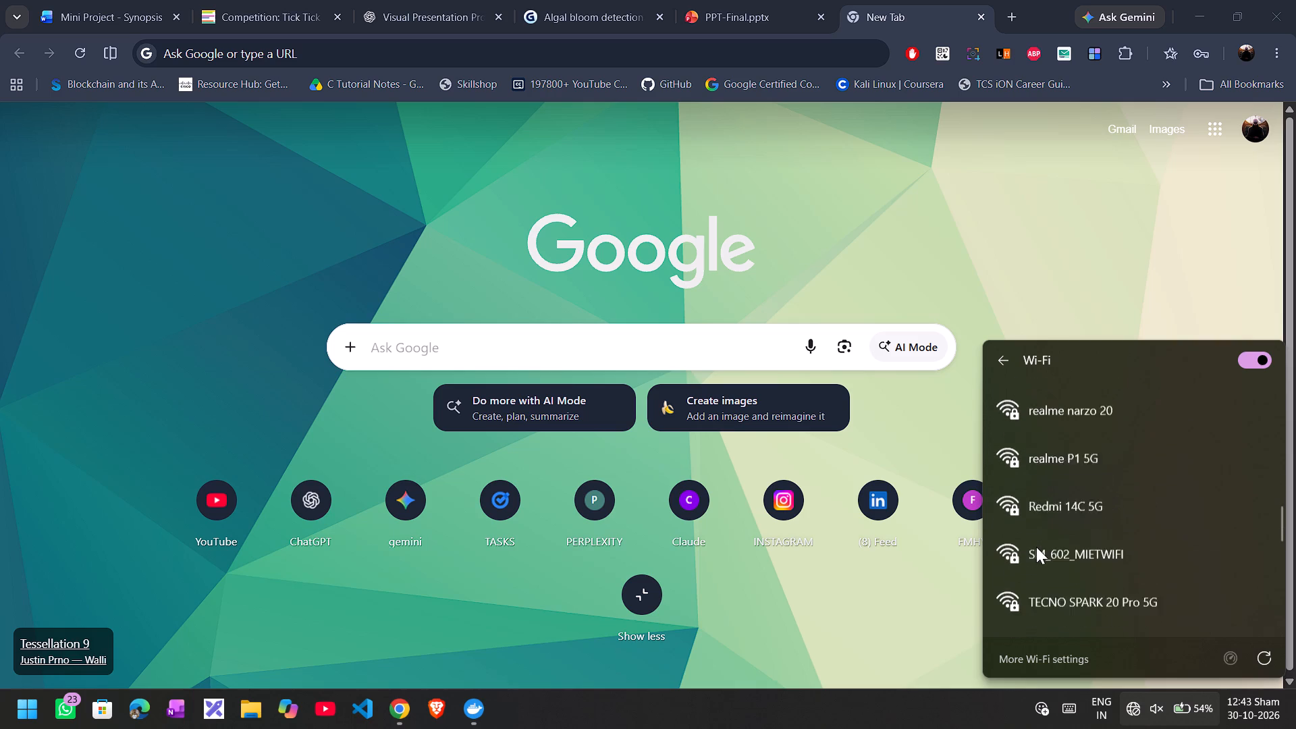
pyautogui.scroll(-2, 1036, 547)
pyautogui.scroll(9, 1036, 547)
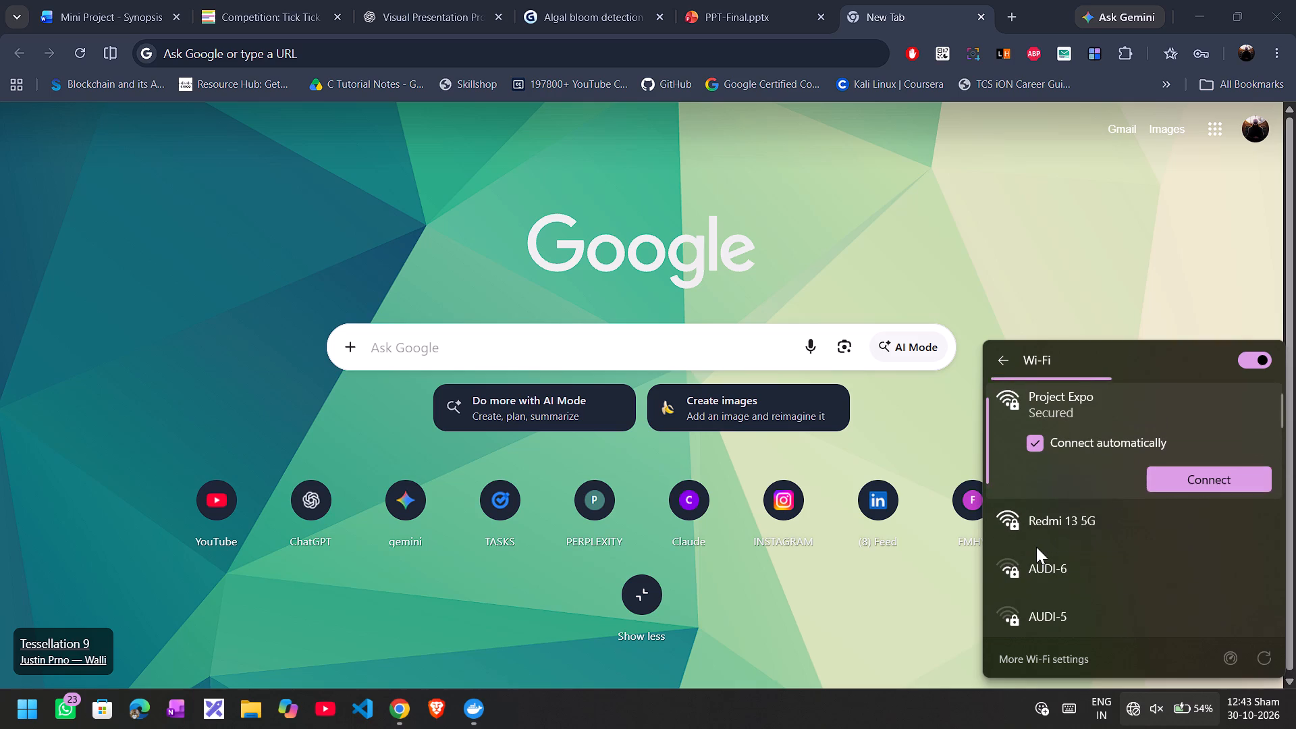
pyautogui.scroll(5, 1036, 547)
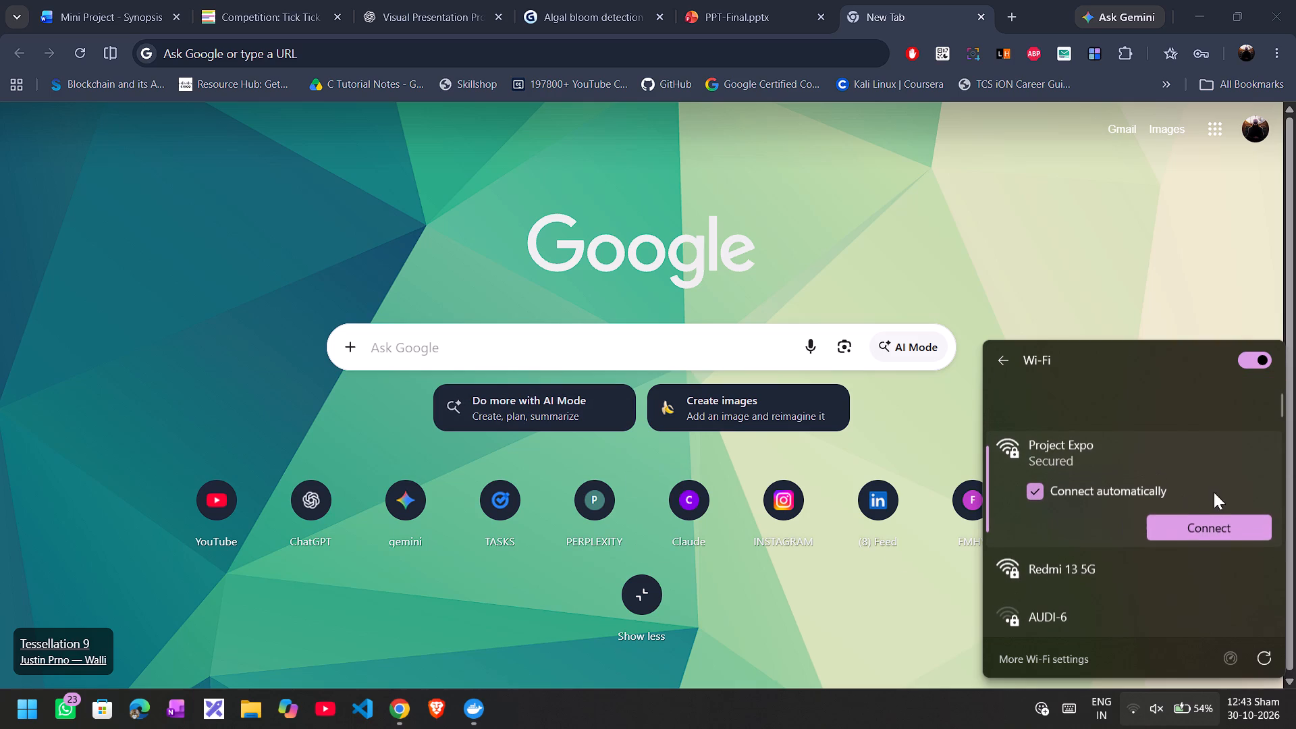
# Return to the PPT-Final presentation and try to select the title text on slide 1.
pyautogui.click(948, 213)
pyautogui.click(786, 0)
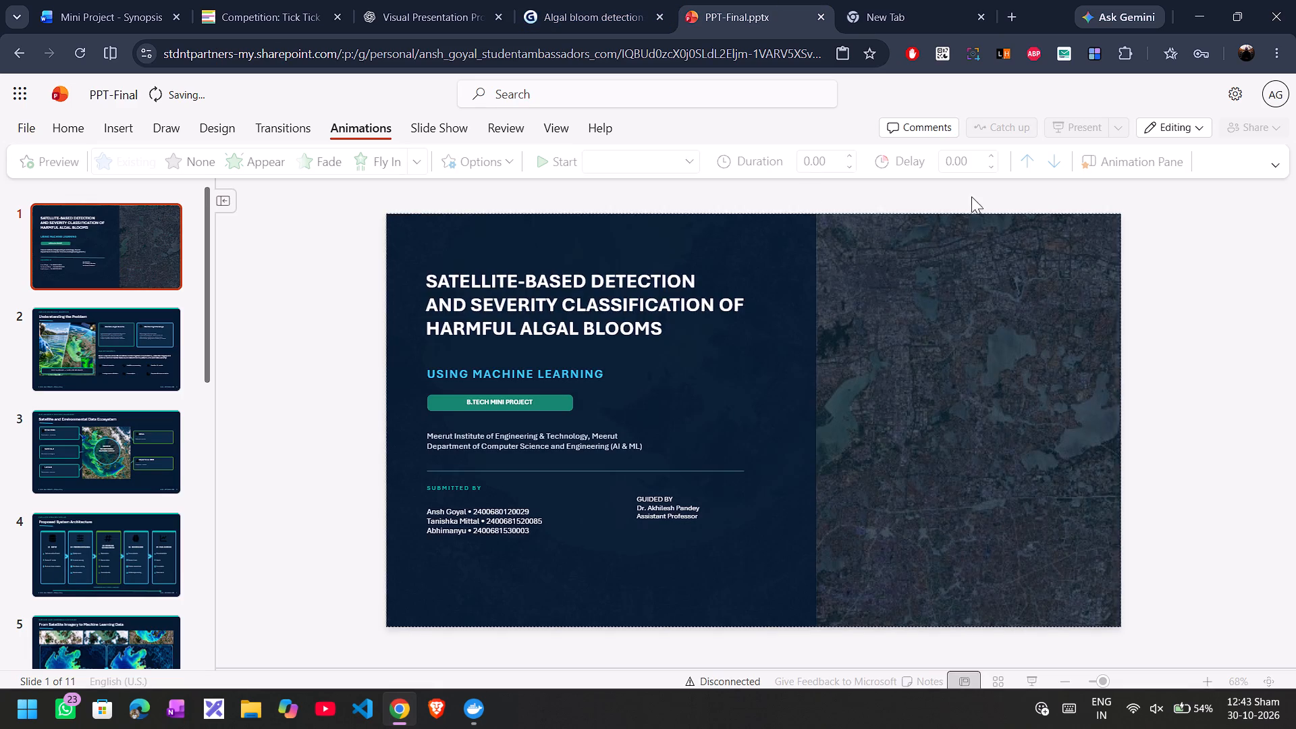
pyautogui.click(455, 298)
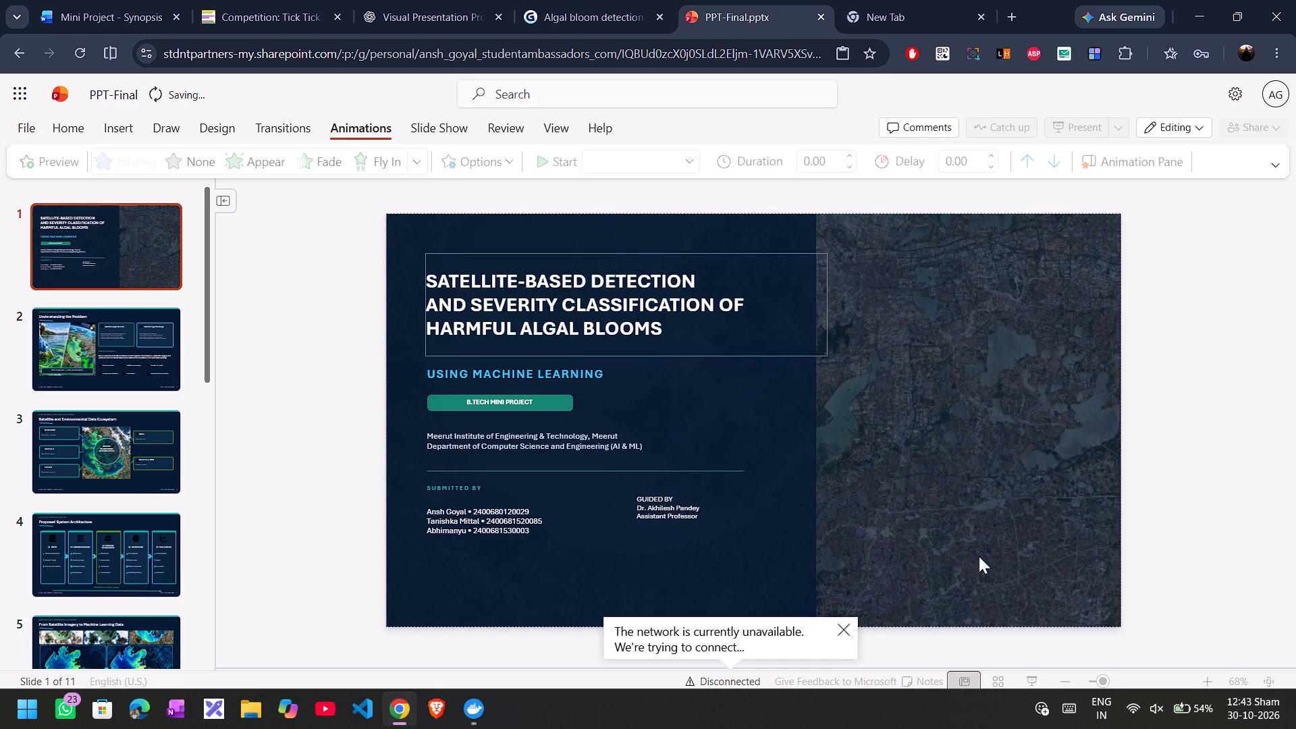
# Check the current Wi-Fi connection and dismiss the network notice in the presentation.
pyautogui.click(1160, 728)
pyautogui.click(1065, 398)
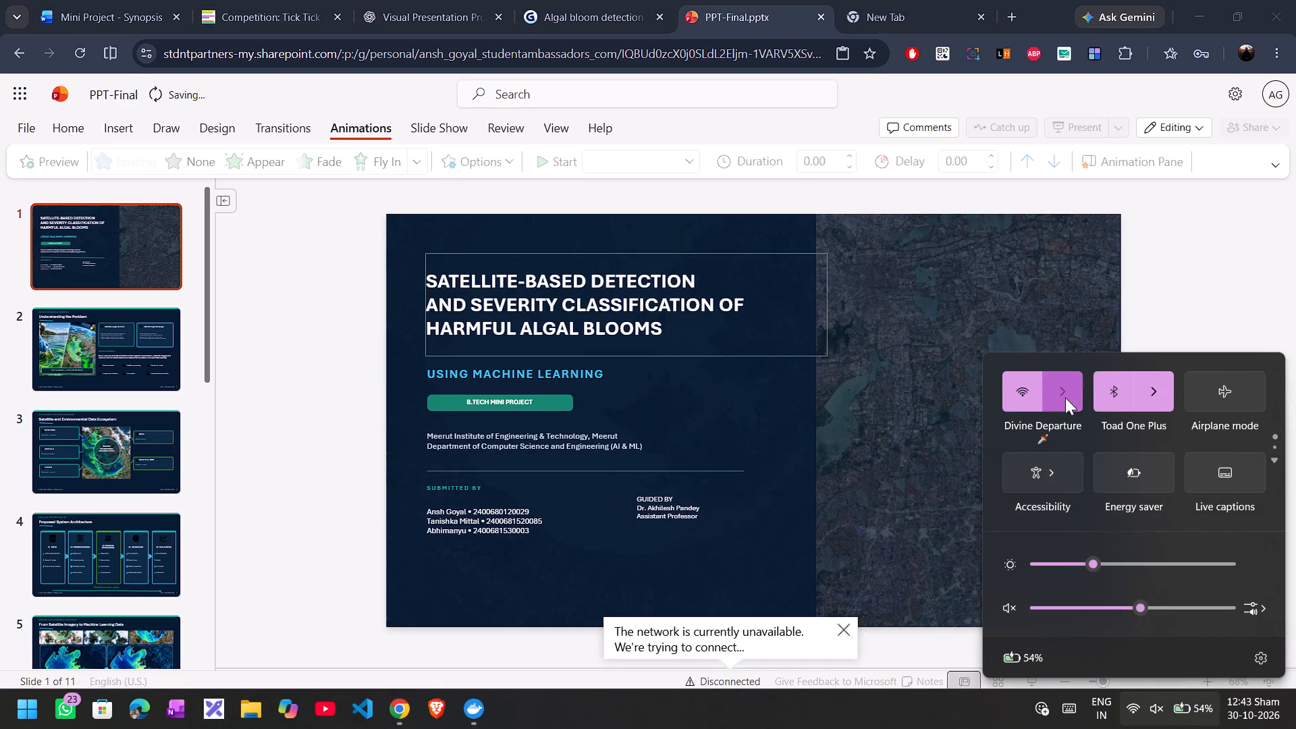
pyautogui.click(994, 361)
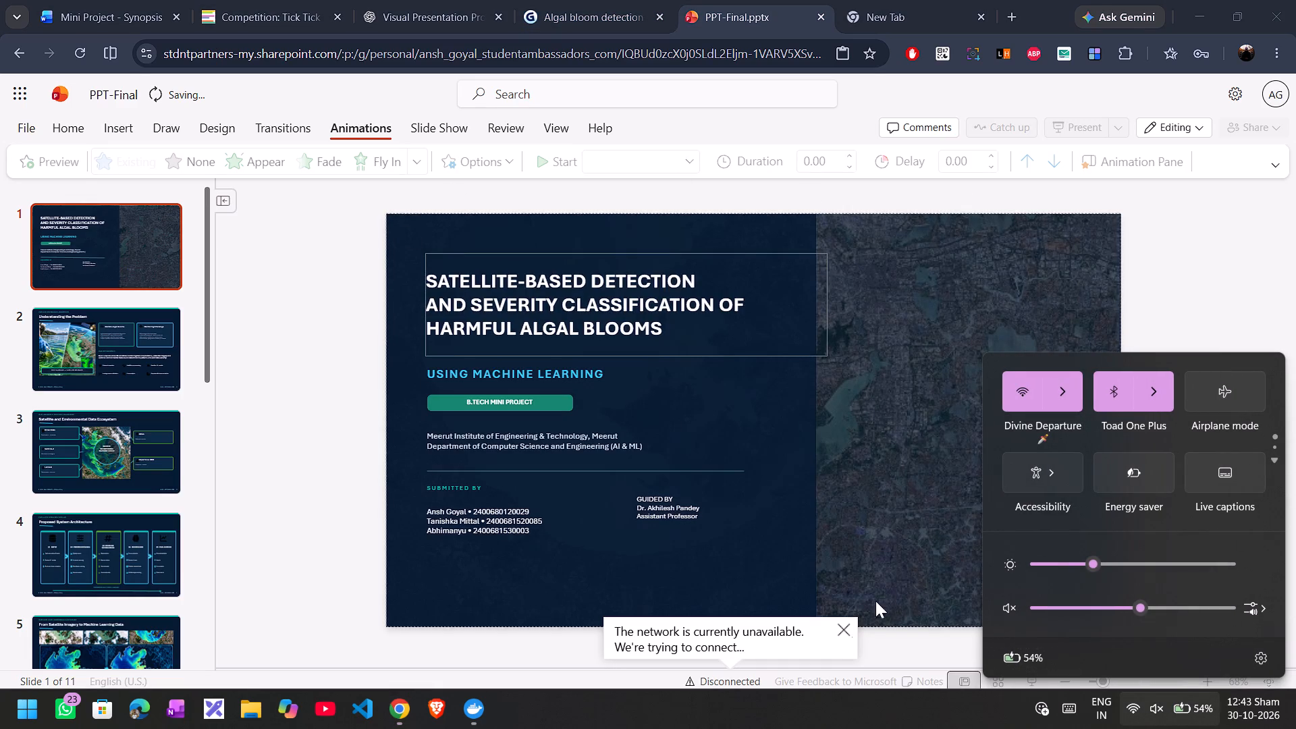
pyautogui.click(853, 624)
pyautogui.click(850, 627)
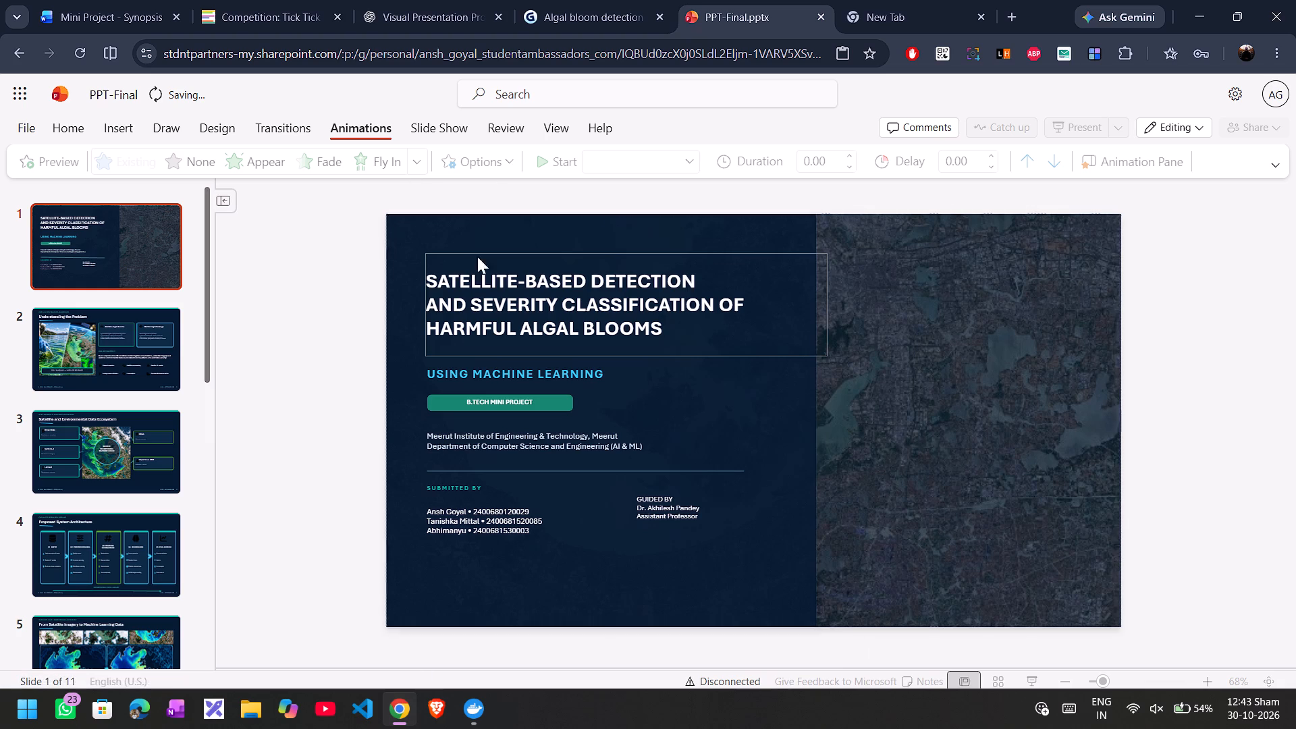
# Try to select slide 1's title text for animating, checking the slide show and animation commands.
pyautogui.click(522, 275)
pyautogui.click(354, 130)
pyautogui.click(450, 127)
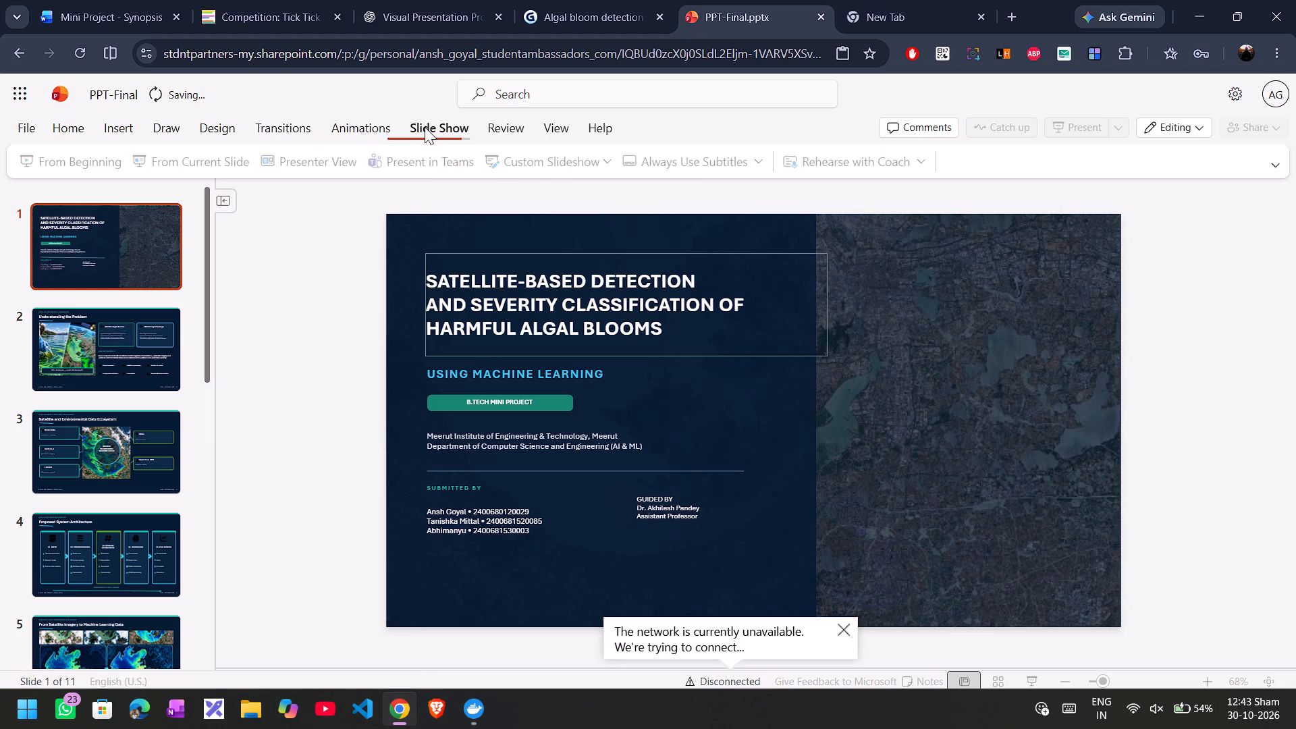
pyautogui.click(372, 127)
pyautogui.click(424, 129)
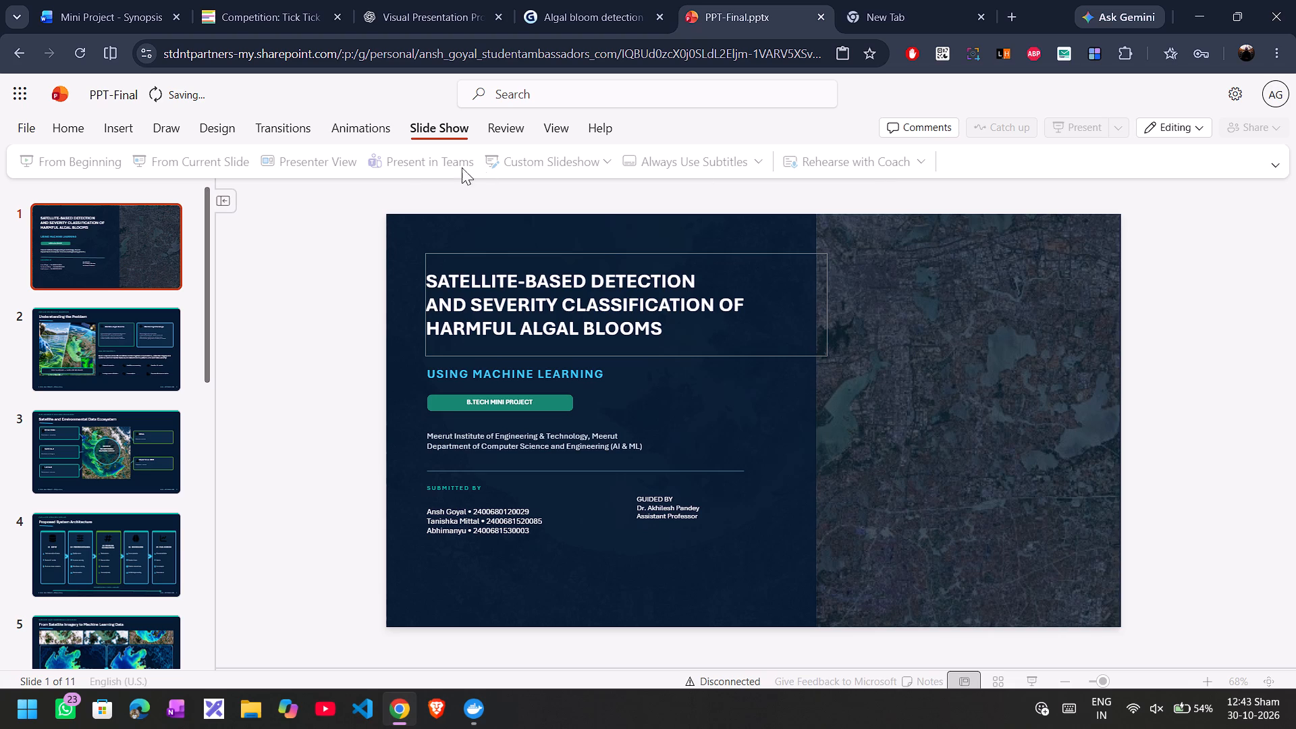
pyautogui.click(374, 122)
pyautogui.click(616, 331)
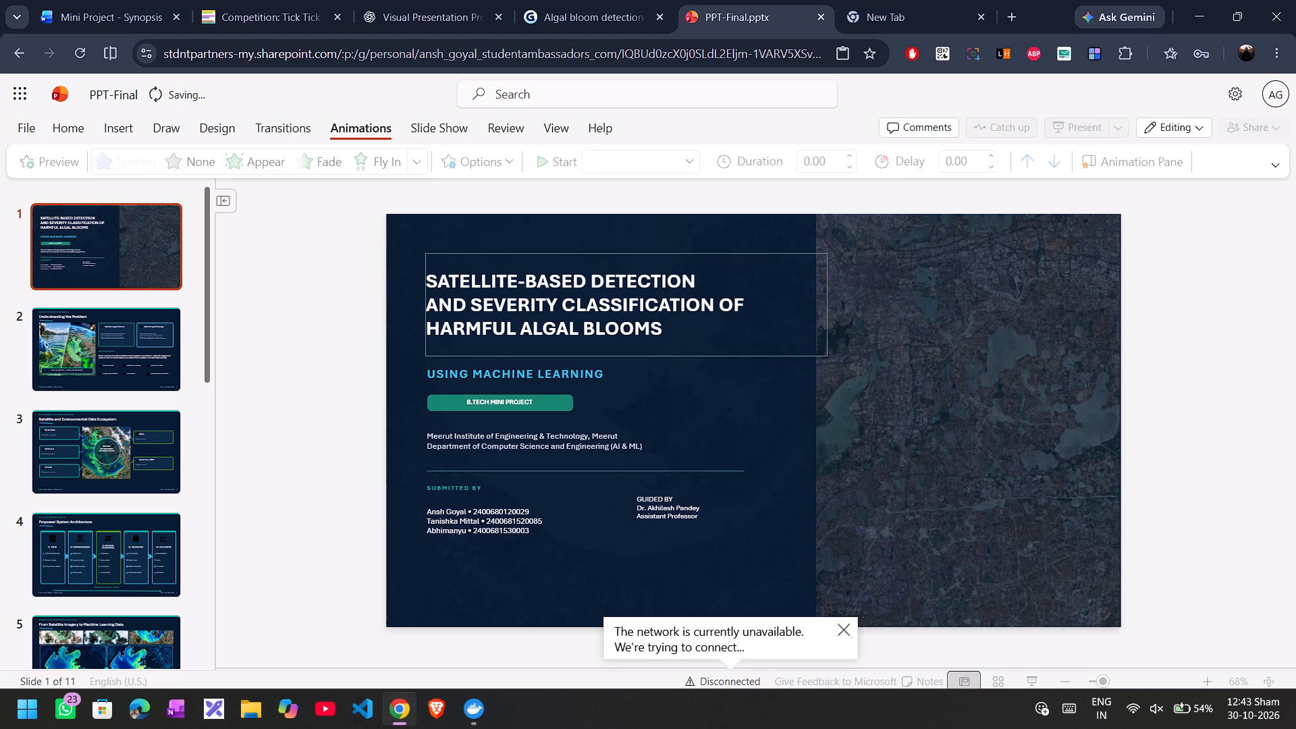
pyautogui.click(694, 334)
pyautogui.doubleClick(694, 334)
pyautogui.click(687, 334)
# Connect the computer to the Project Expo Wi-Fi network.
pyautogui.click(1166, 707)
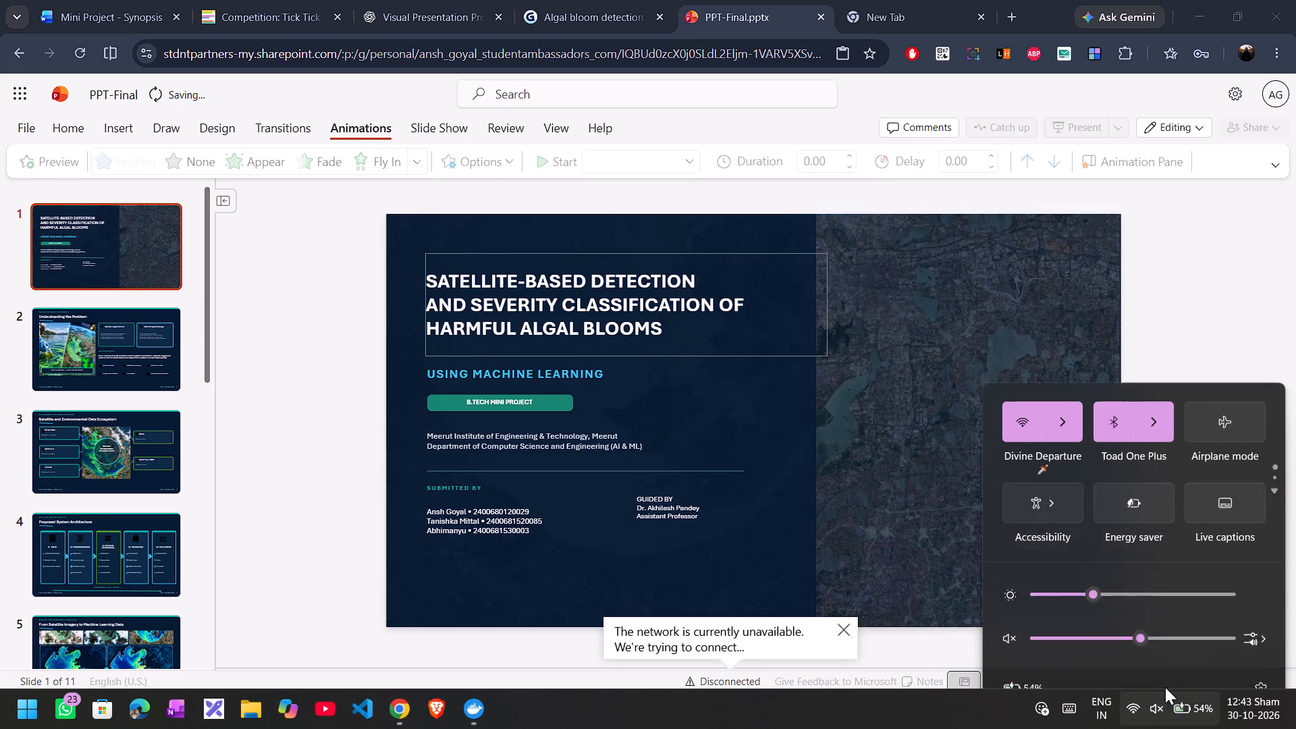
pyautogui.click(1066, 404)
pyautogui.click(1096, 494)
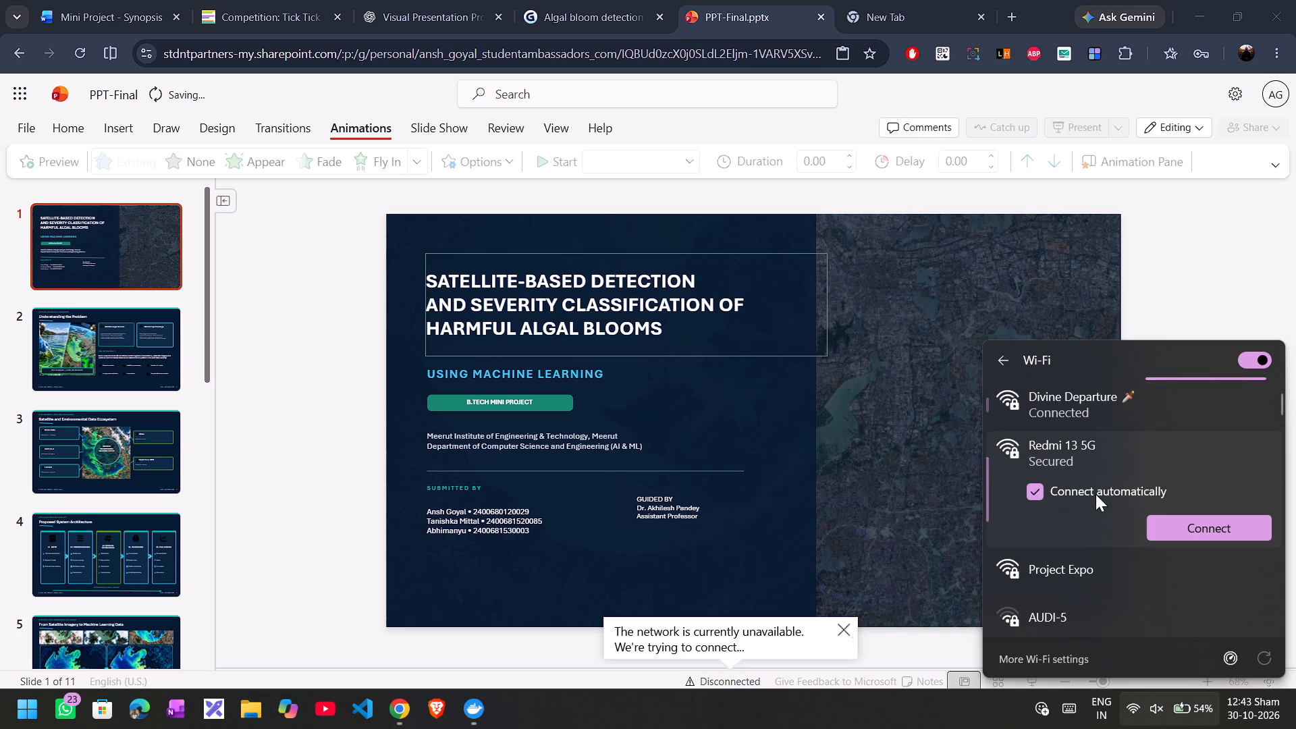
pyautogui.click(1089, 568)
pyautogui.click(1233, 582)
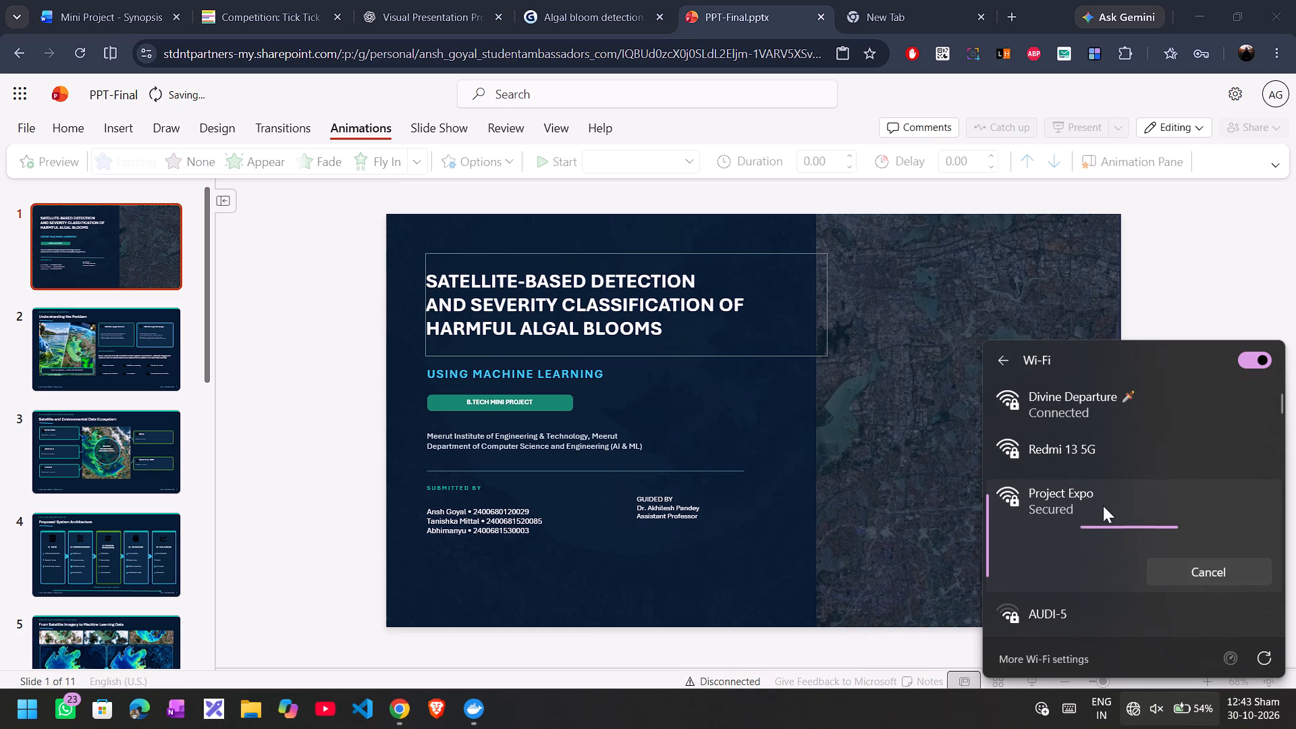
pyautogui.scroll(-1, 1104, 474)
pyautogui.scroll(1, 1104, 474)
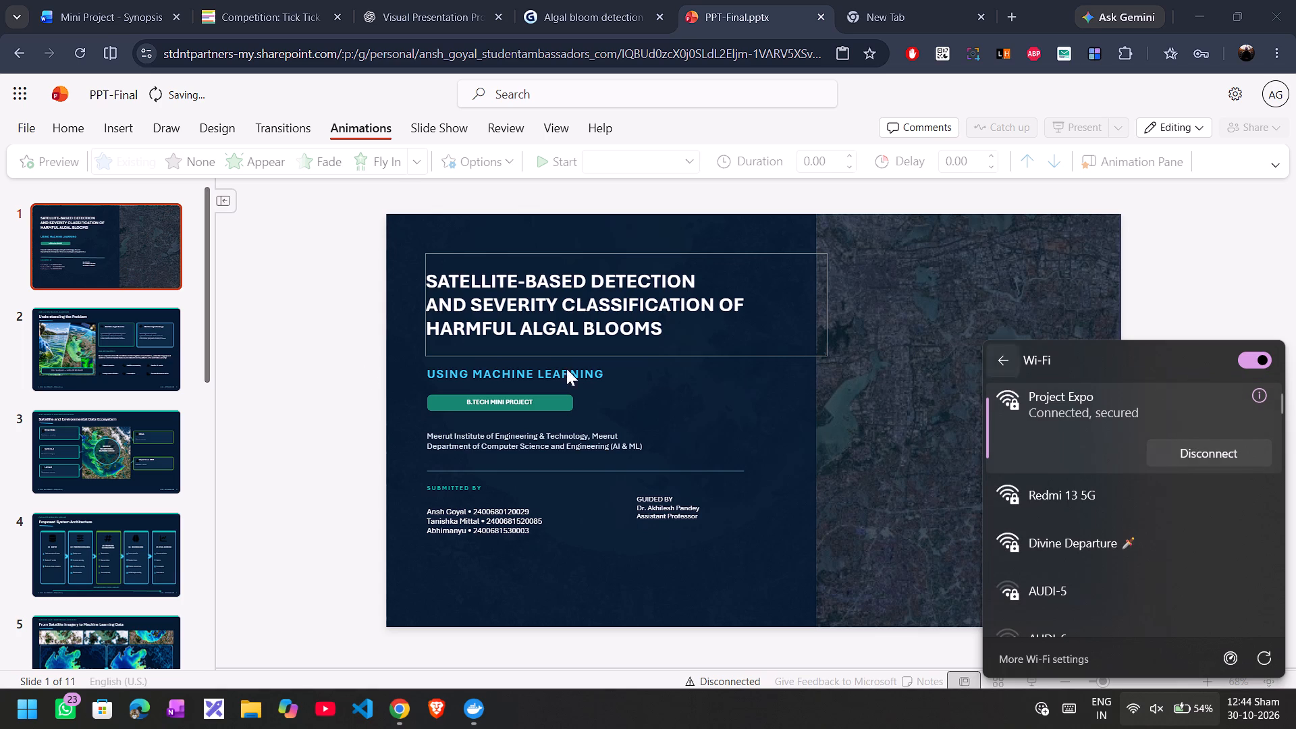
# Test the internet connection by loading LinkedIn from the new tab page, and close that page.
pyautogui.click(453, 302)
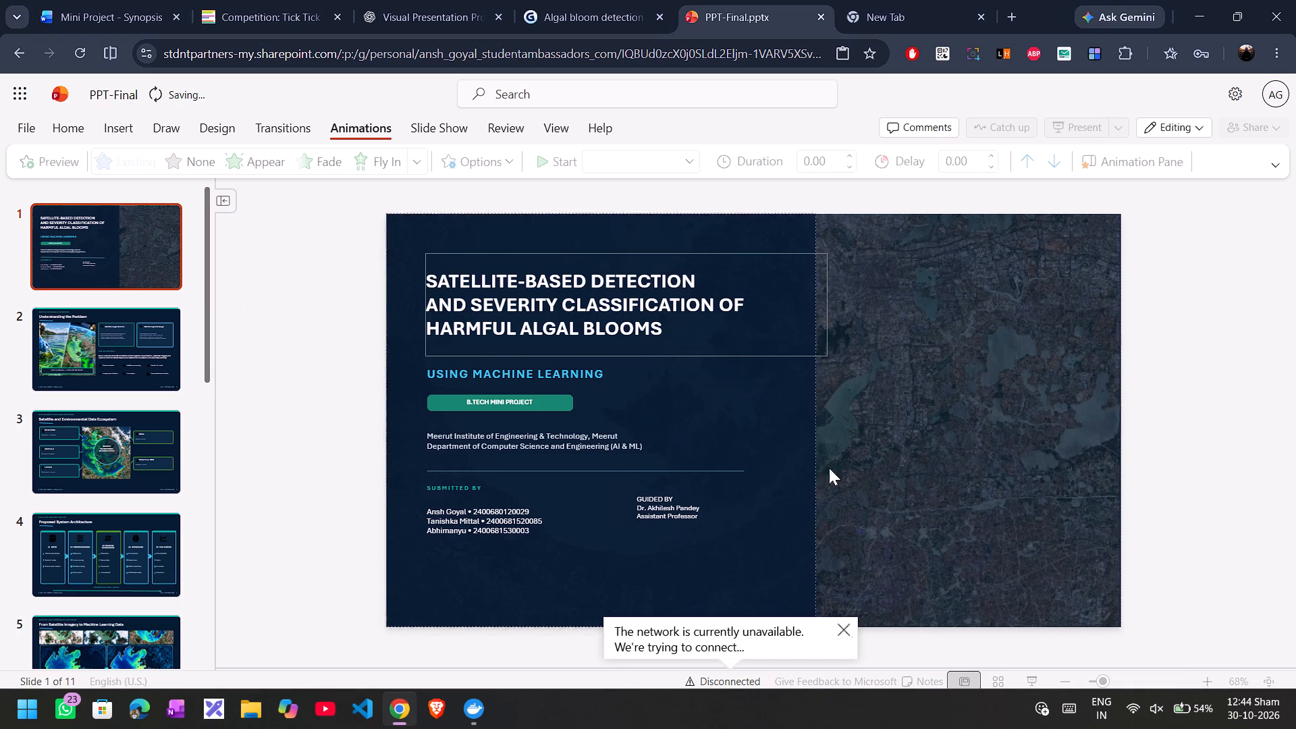
pyautogui.click(927, 0)
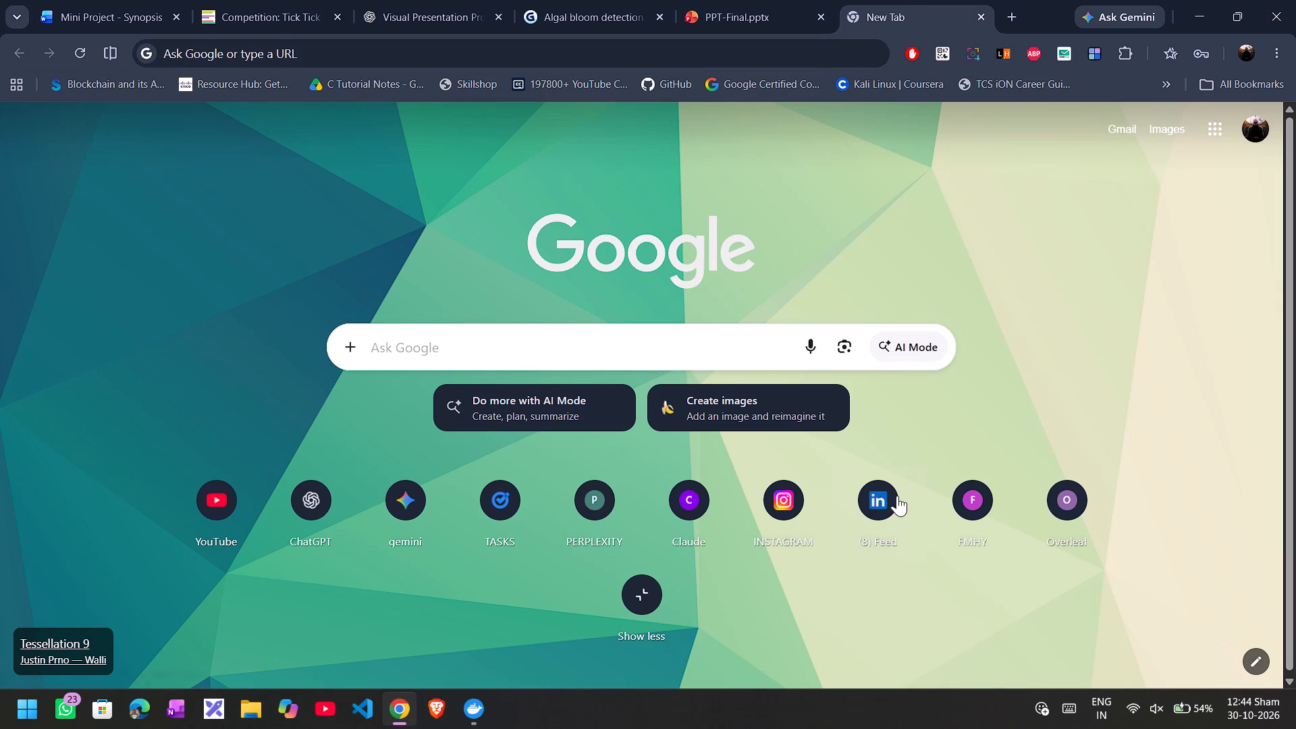
pyautogui.click(896, 497)
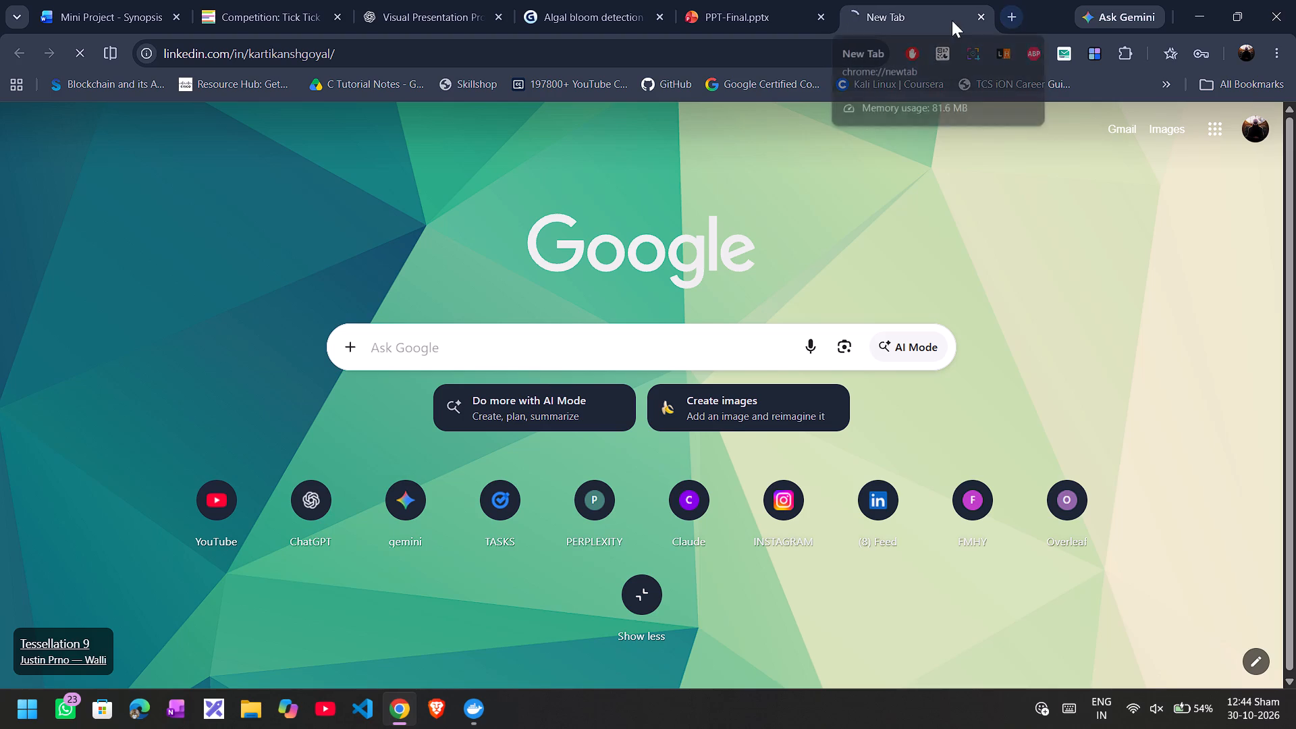
pyautogui.click(981, 17)
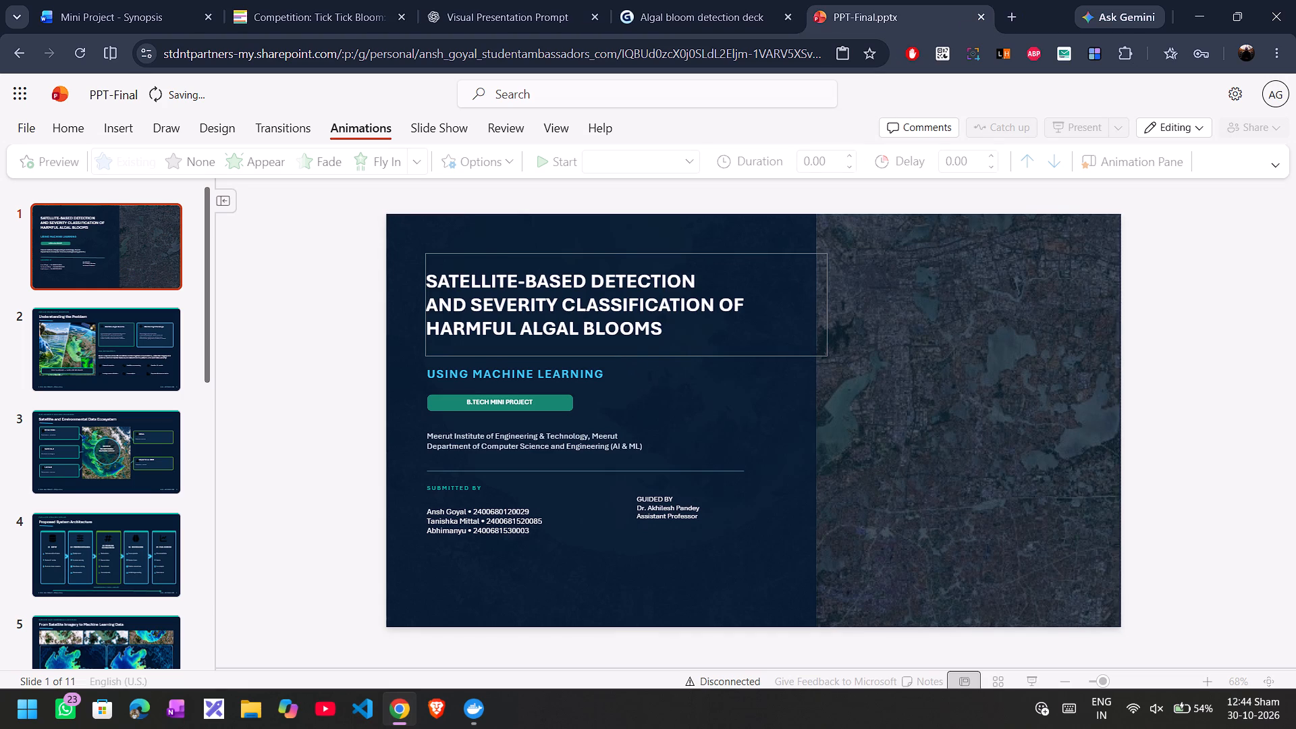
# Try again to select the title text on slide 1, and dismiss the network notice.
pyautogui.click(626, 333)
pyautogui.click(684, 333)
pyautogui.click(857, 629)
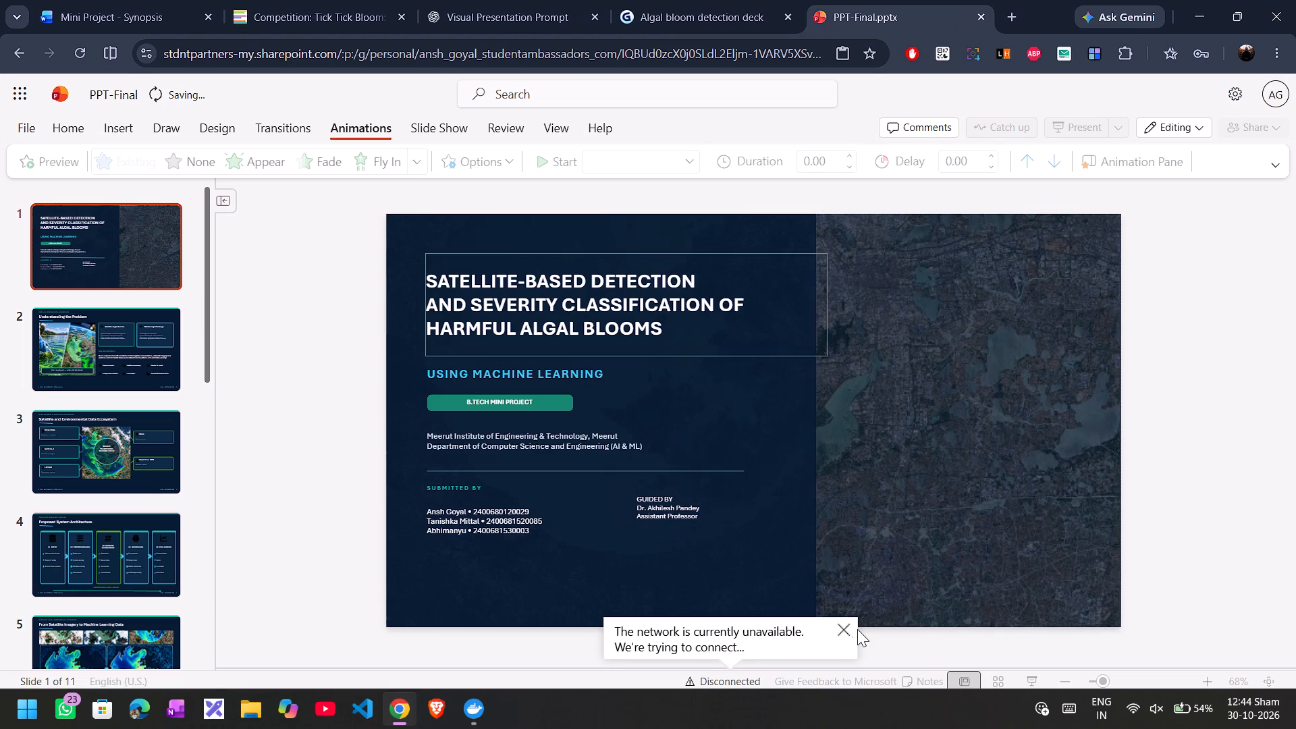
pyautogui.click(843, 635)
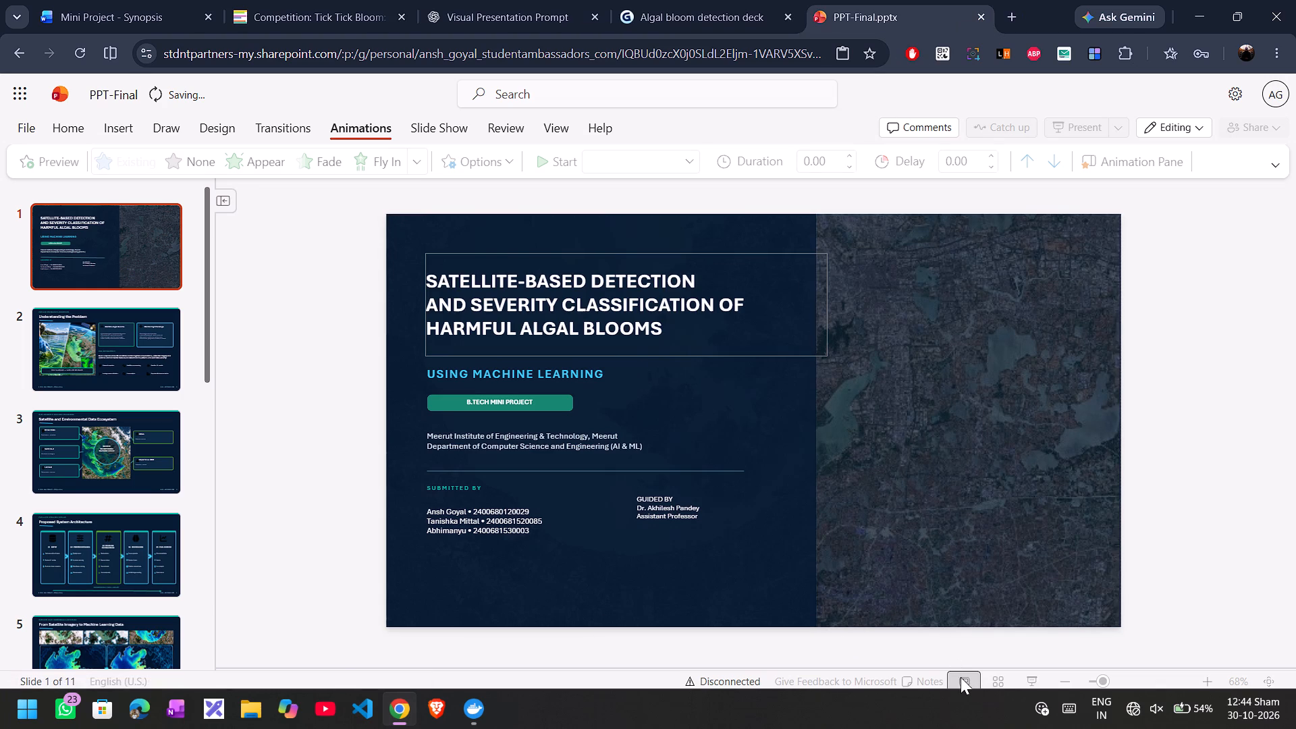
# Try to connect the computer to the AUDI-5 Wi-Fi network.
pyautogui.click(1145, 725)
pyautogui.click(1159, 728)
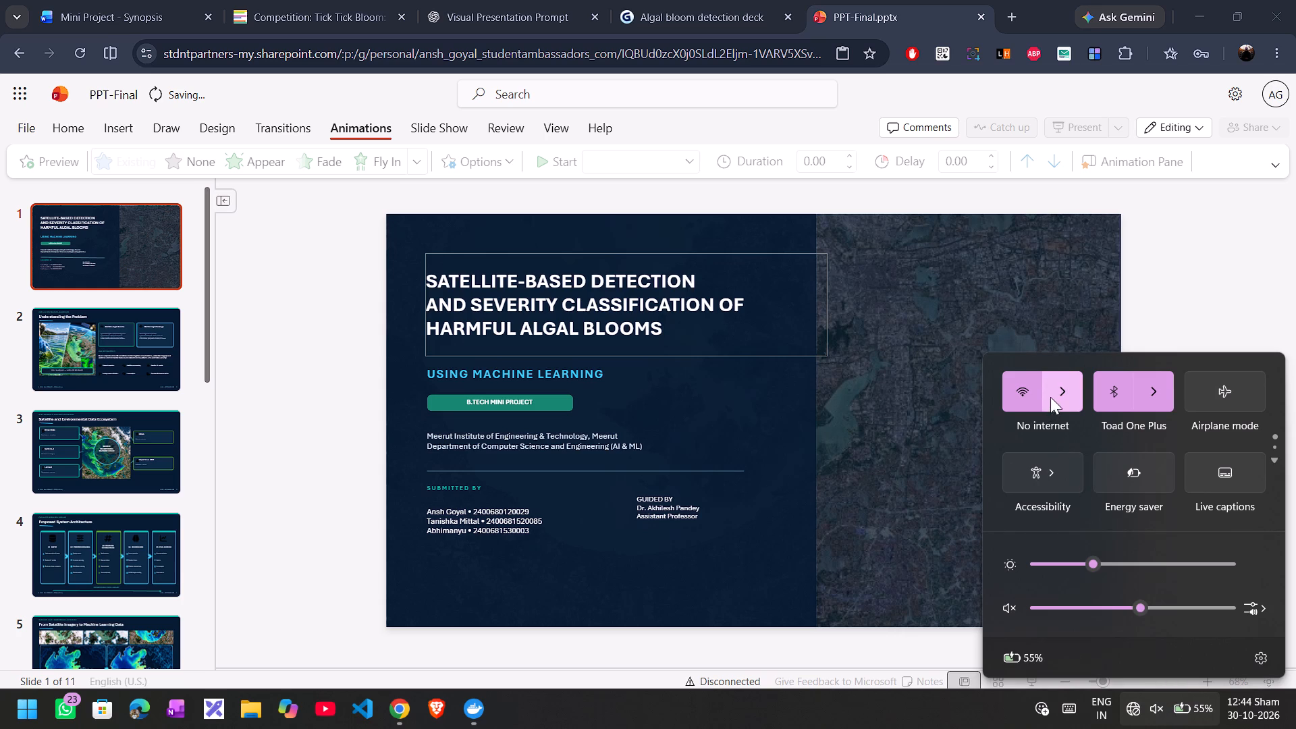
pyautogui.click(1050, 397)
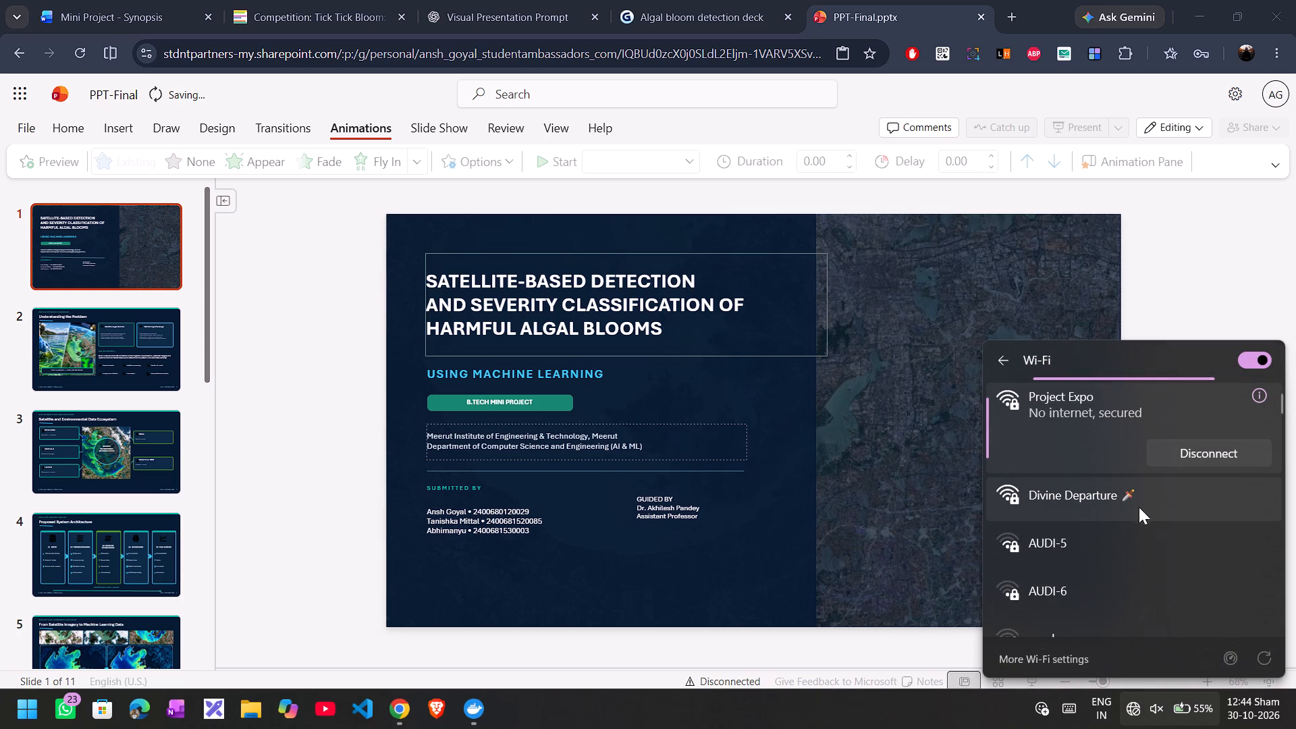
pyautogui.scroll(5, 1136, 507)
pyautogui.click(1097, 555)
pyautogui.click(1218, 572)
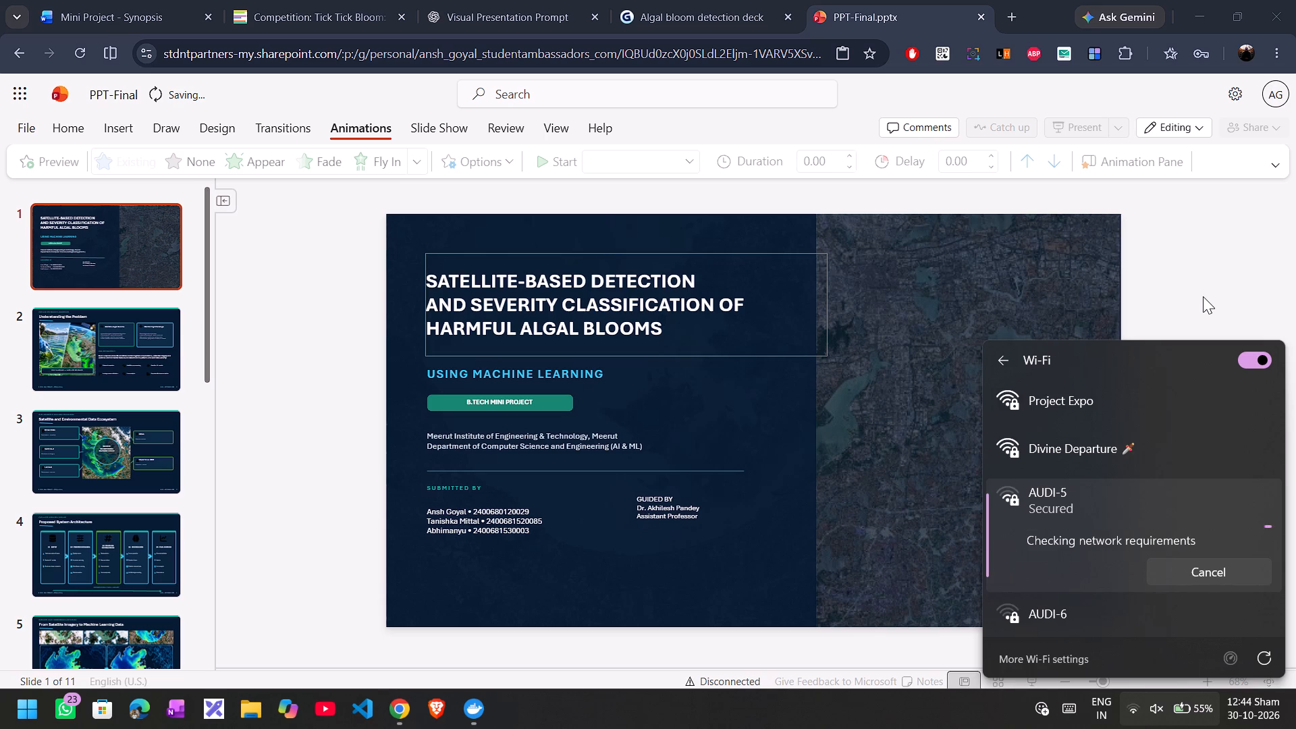
# Switch the Wi-Fi connection back to the Project Expo network.
pyautogui.click(1160, 397)
pyautogui.click(1212, 484)
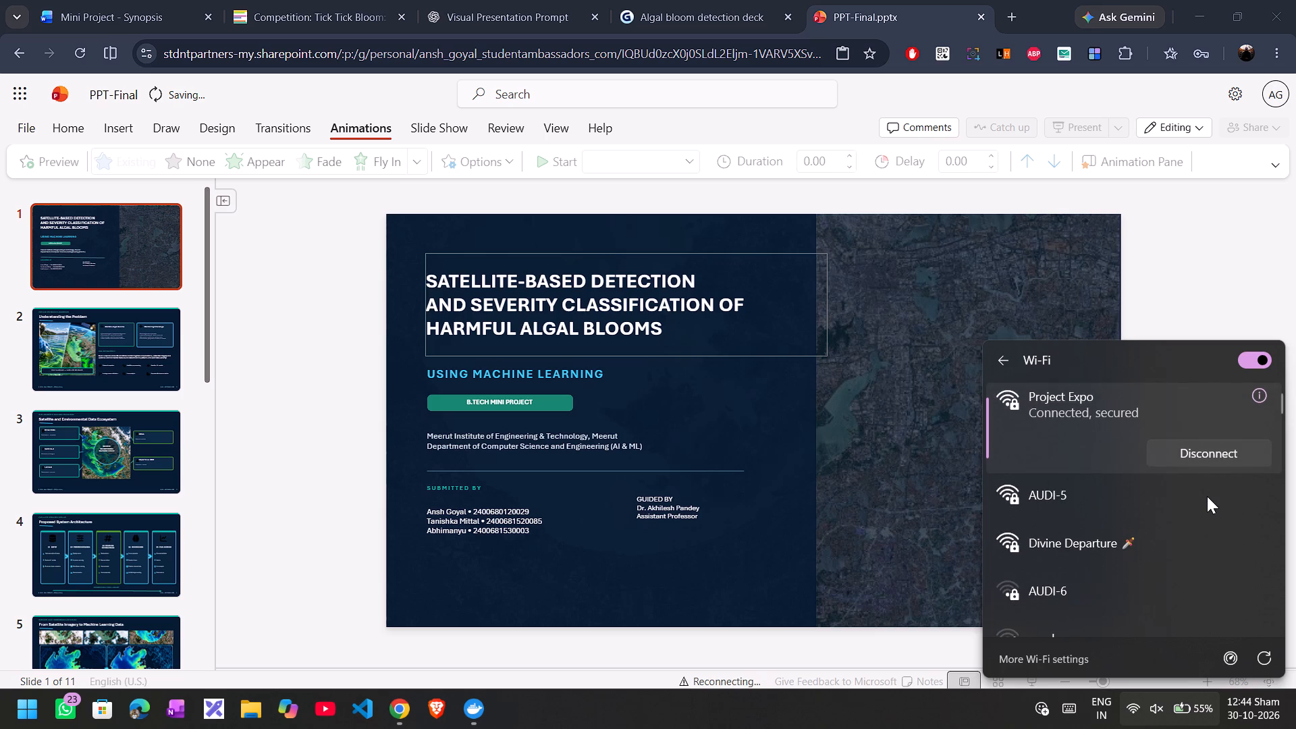
# Apply the Appear animation to the "Satellite-Based Detection and Severity Classification of Harmful Algal Blooms" title on slide 1.
pyautogui.click(740, 246)
pyautogui.click(702, 288)
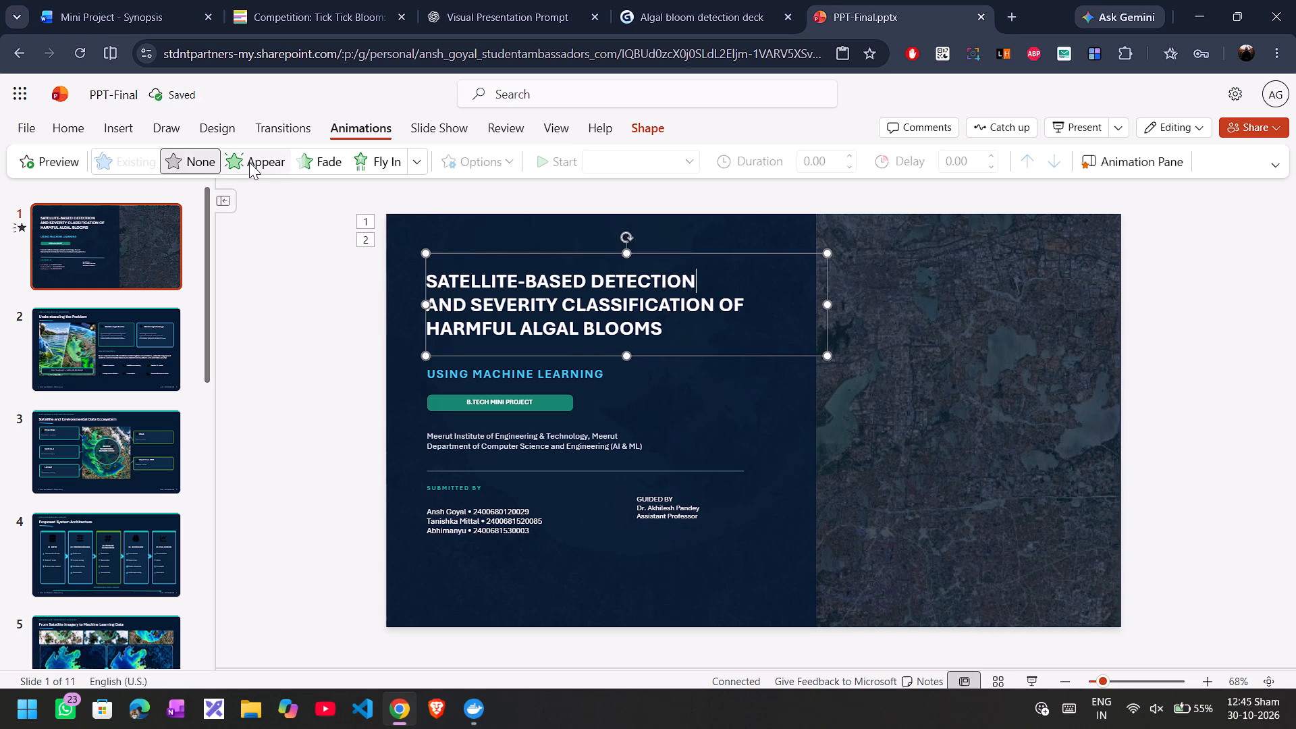
pyautogui.click(249, 162)
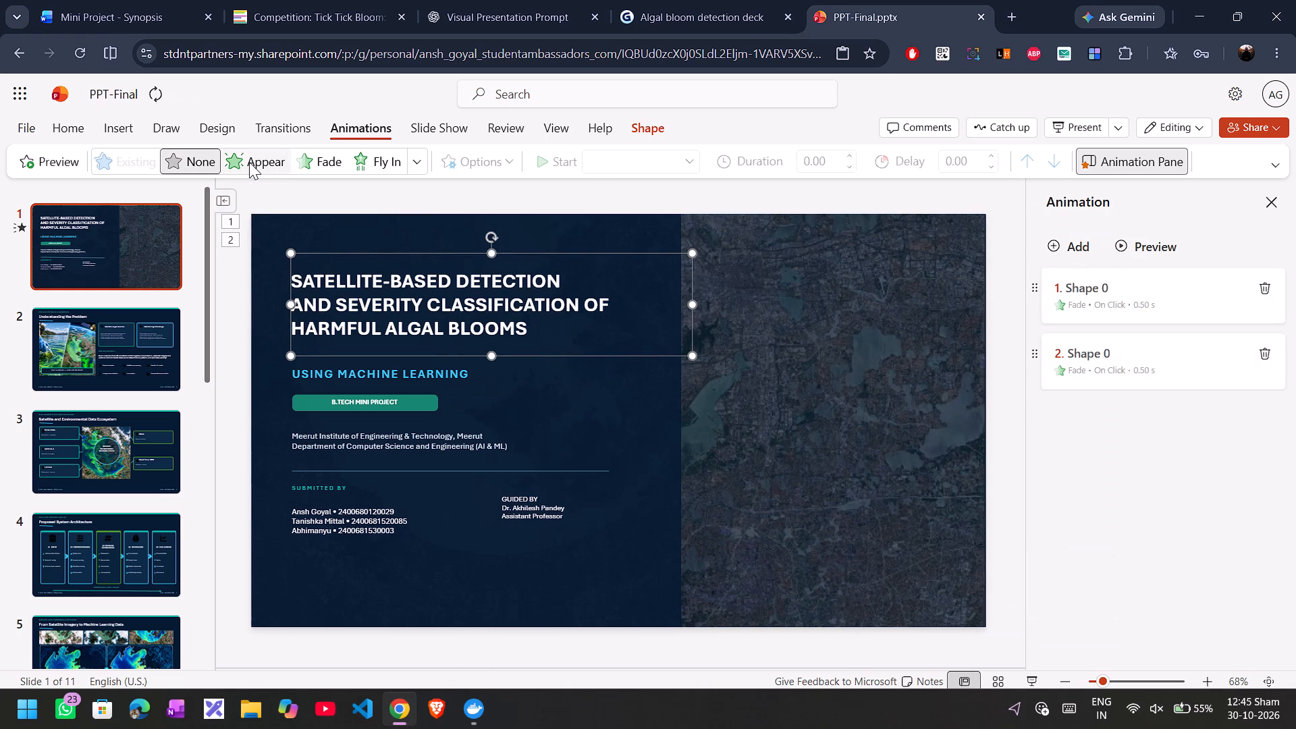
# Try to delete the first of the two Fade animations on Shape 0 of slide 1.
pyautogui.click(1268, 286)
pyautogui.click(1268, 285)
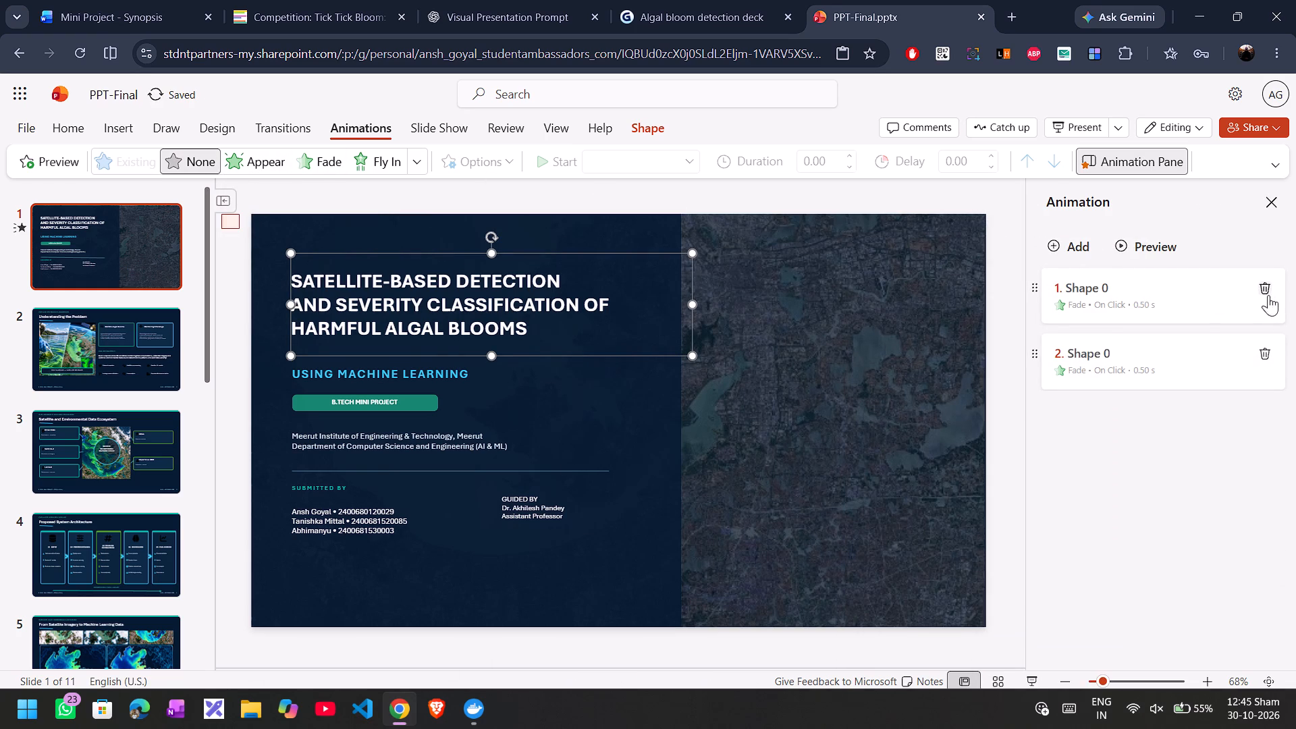
# Open the settings of Shape 0's second Fade animation and preview the animations of slide 1.
pyautogui.click(1276, 344)
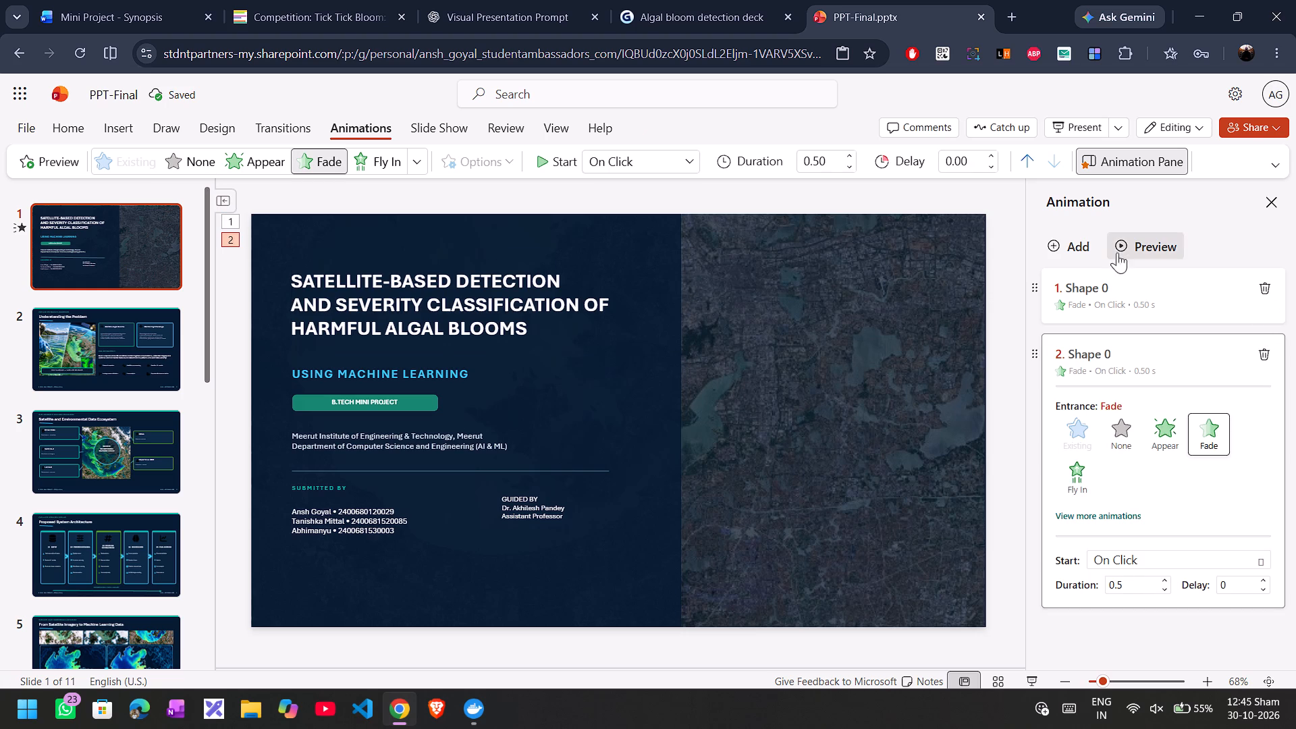
pyautogui.click(1137, 250)
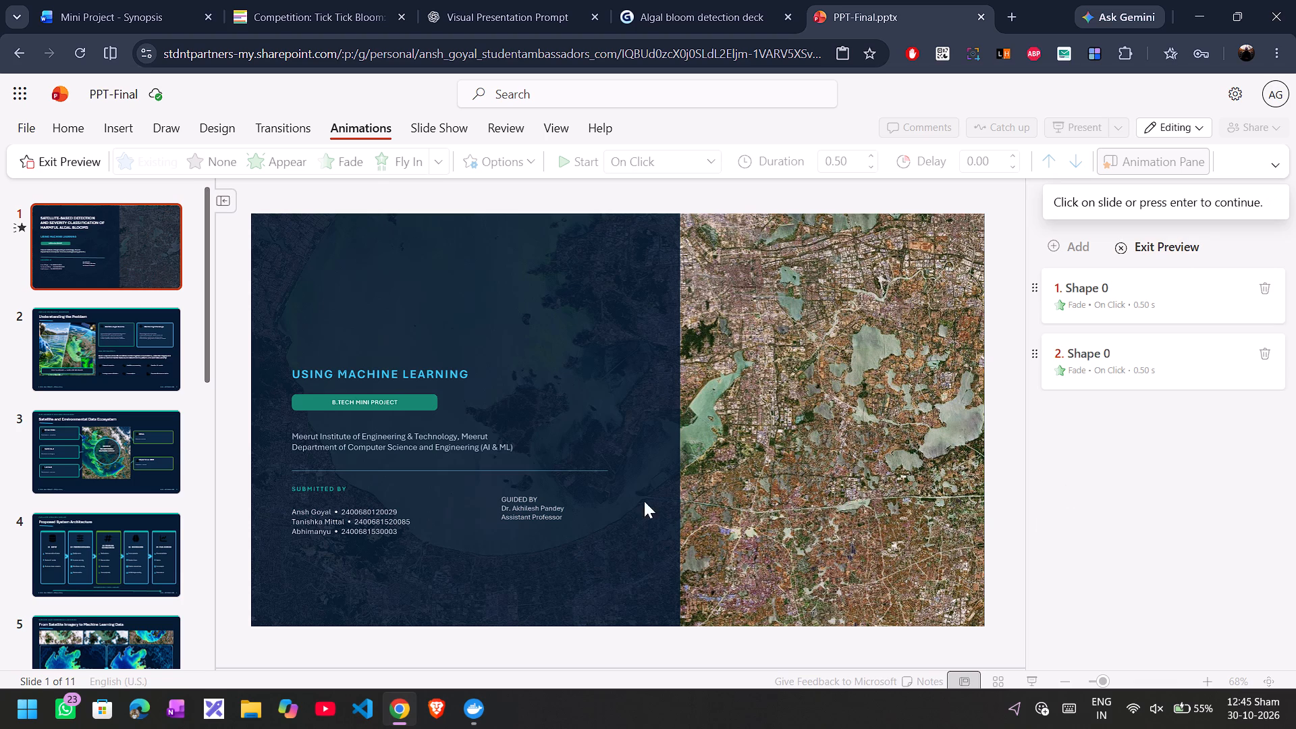
# Play through the animation preview on slide 1 to its end.
pyautogui.click(505, 462)
pyautogui.click(790, 443)
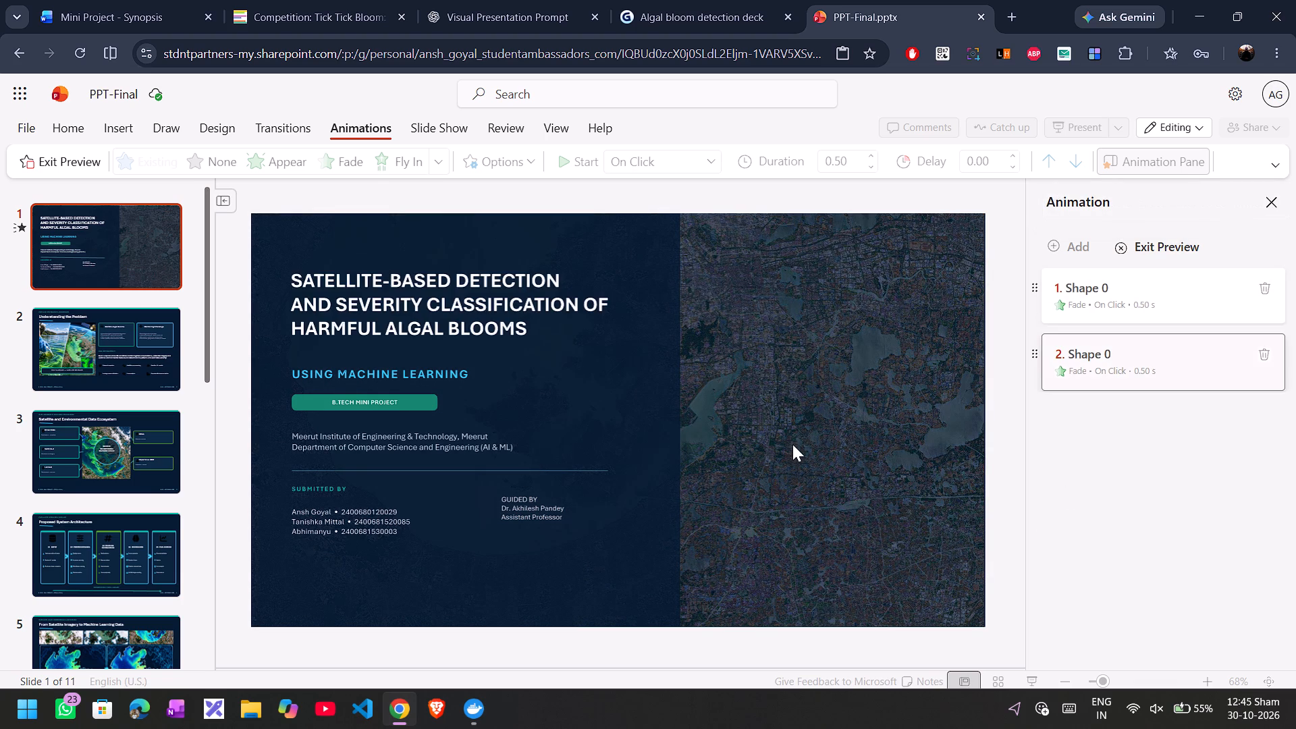
pyautogui.click(793, 444)
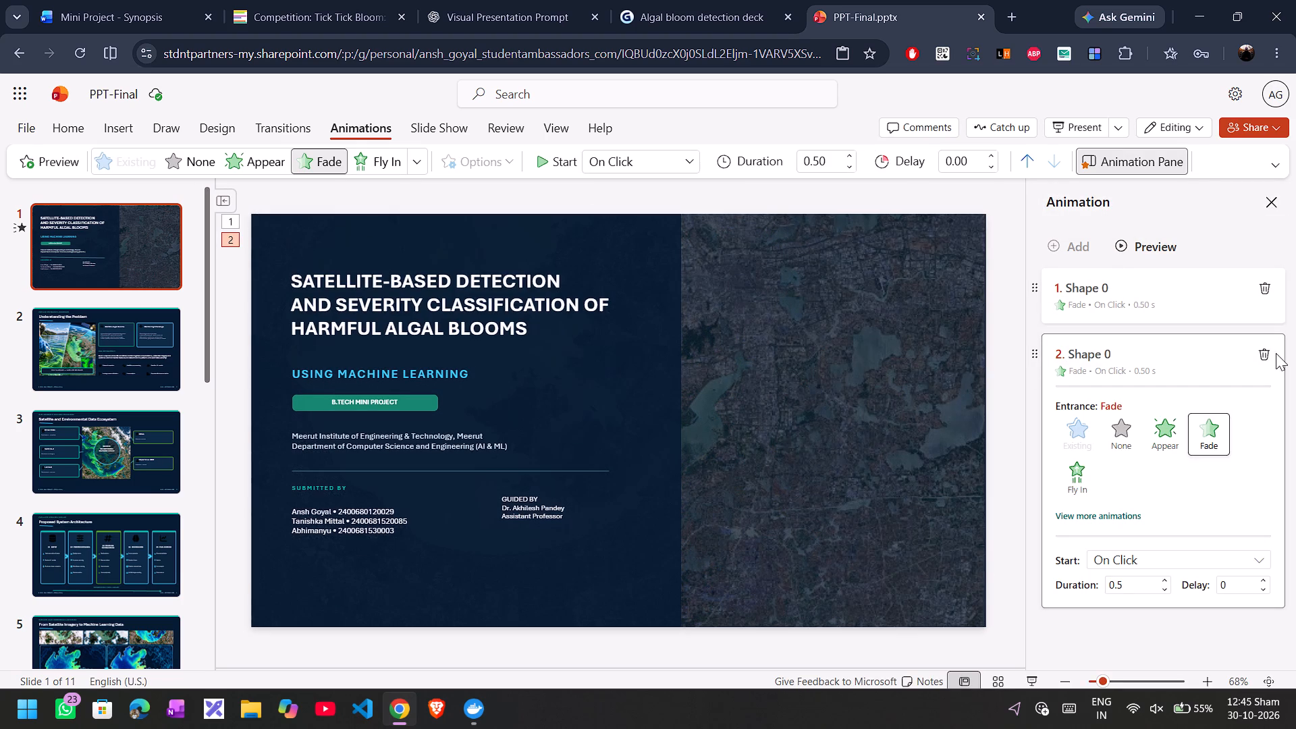
# Delete both Fade animations of slide 1's background shape, and close the animation list.
pyautogui.click(1273, 355)
pyautogui.click(1267, 355)
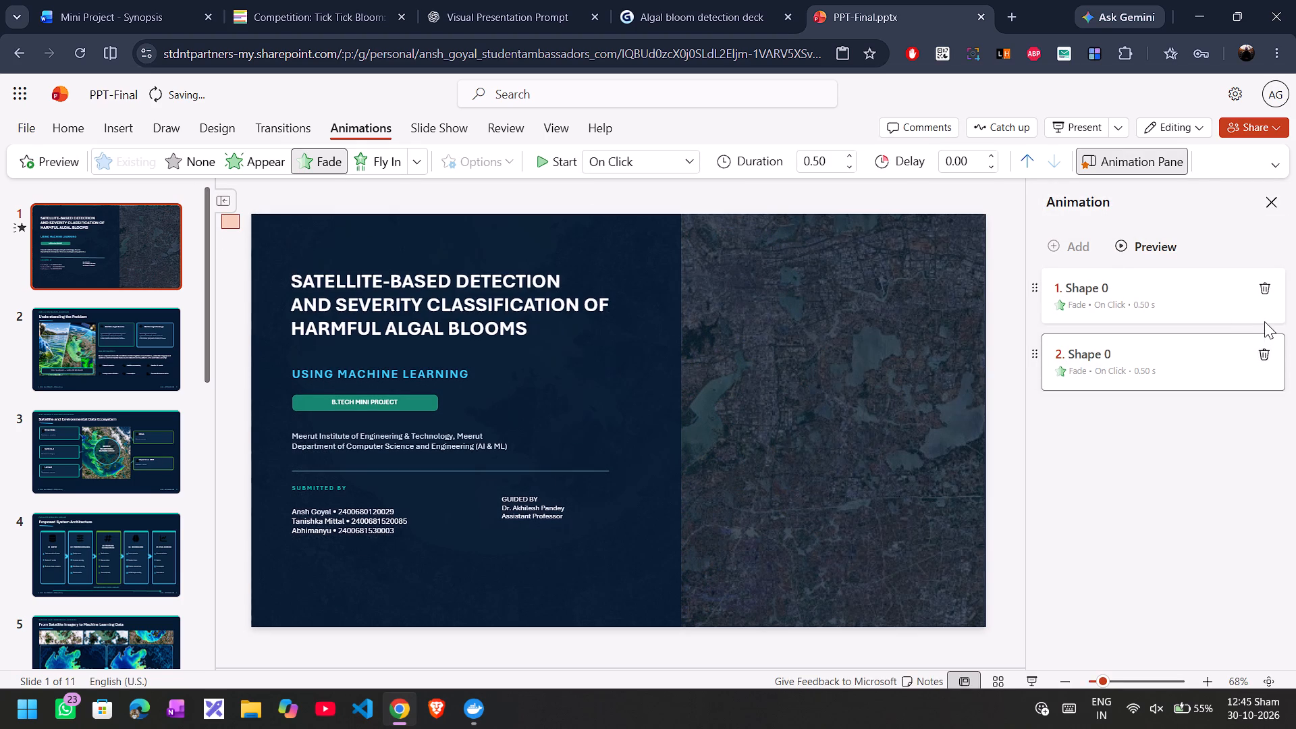
pyautogui.click(1253, 281)
pyautogui.click(1272, 287)
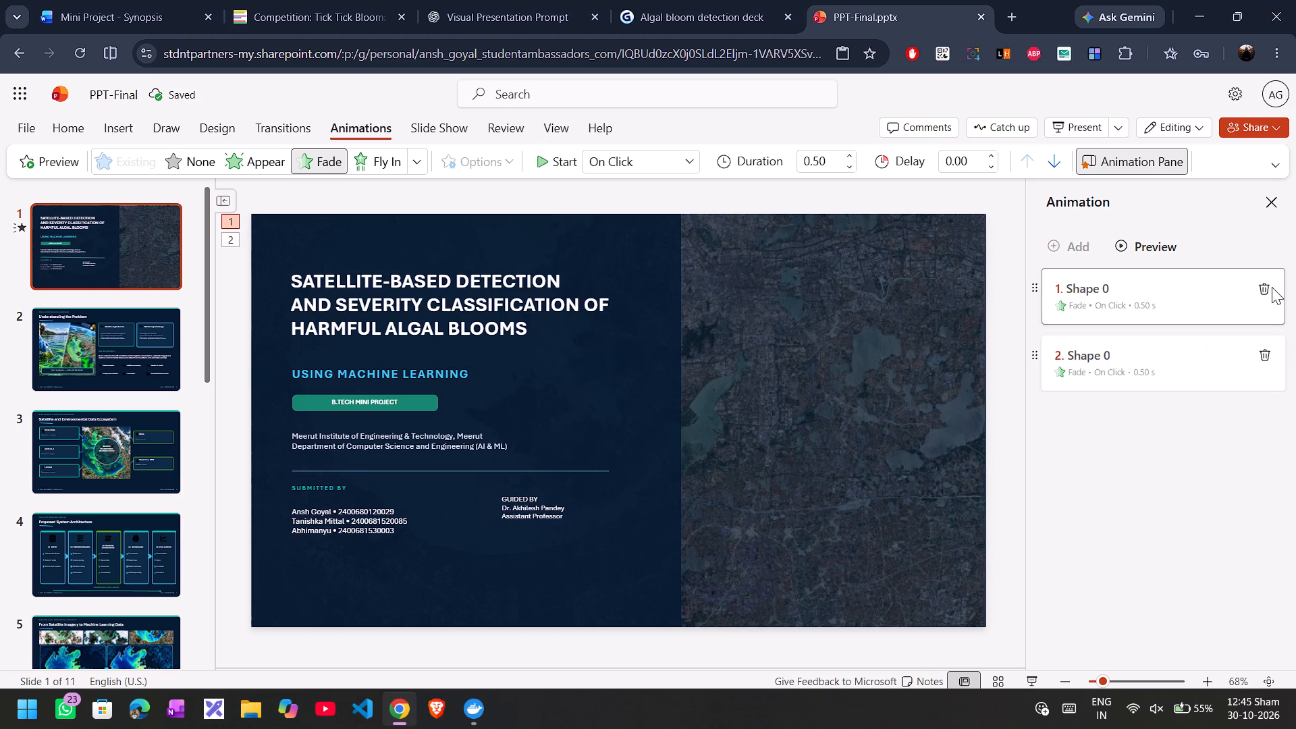
pyautogui.click(1262, 289)
pyautogui.click(318, 153)
pyautogui.click(319, 163)
pyautogui.click(1262, 288)
pyautogui.click(1272, 208)
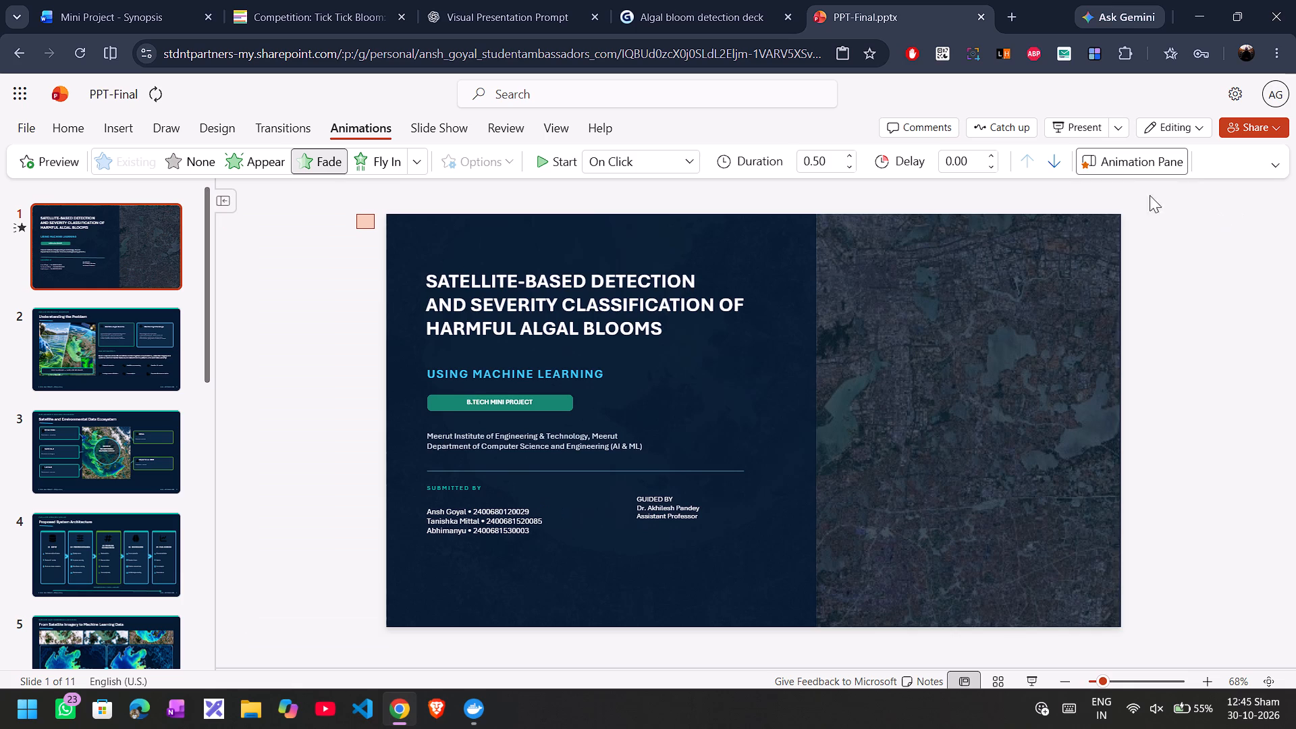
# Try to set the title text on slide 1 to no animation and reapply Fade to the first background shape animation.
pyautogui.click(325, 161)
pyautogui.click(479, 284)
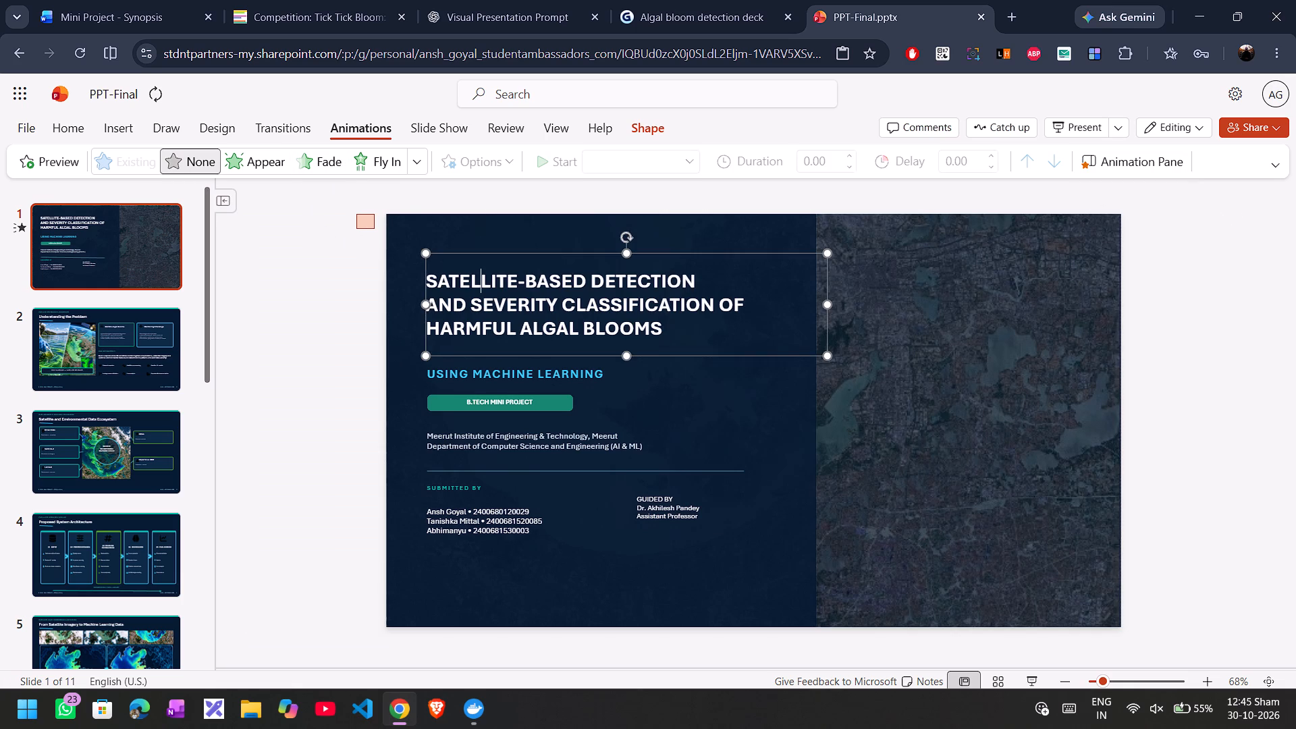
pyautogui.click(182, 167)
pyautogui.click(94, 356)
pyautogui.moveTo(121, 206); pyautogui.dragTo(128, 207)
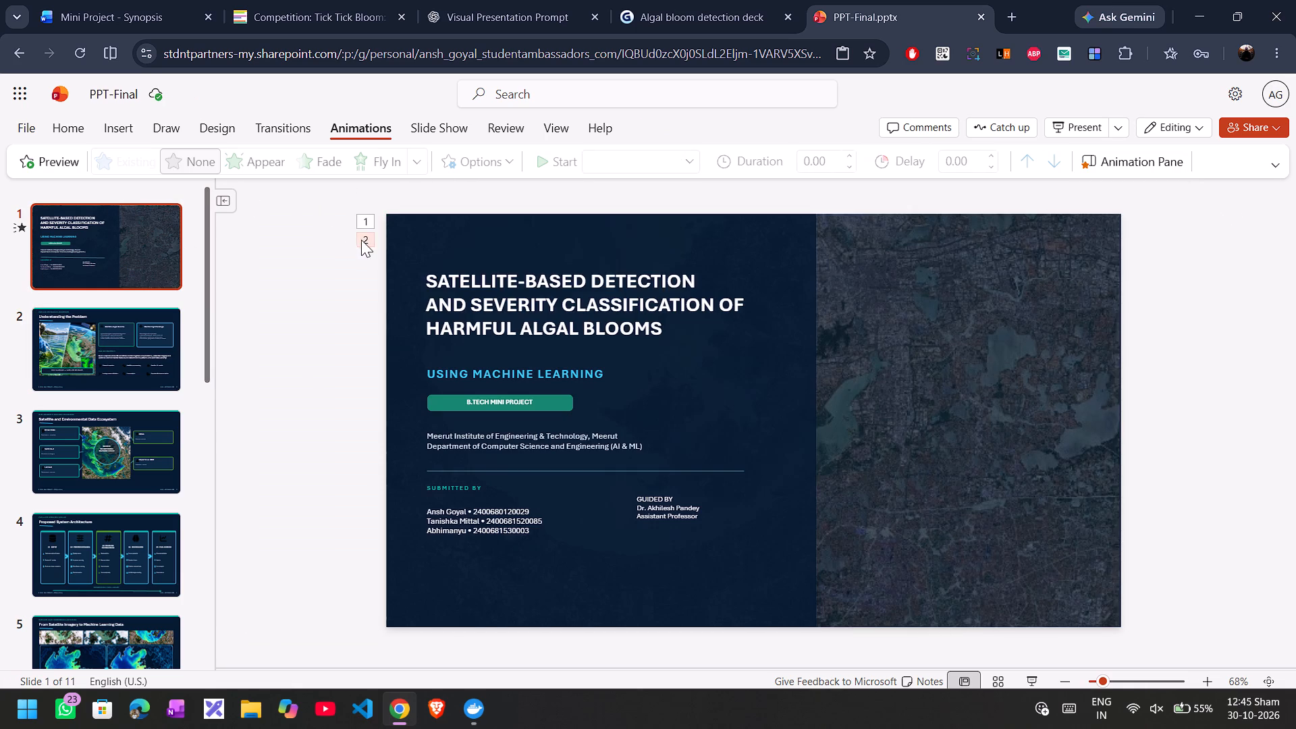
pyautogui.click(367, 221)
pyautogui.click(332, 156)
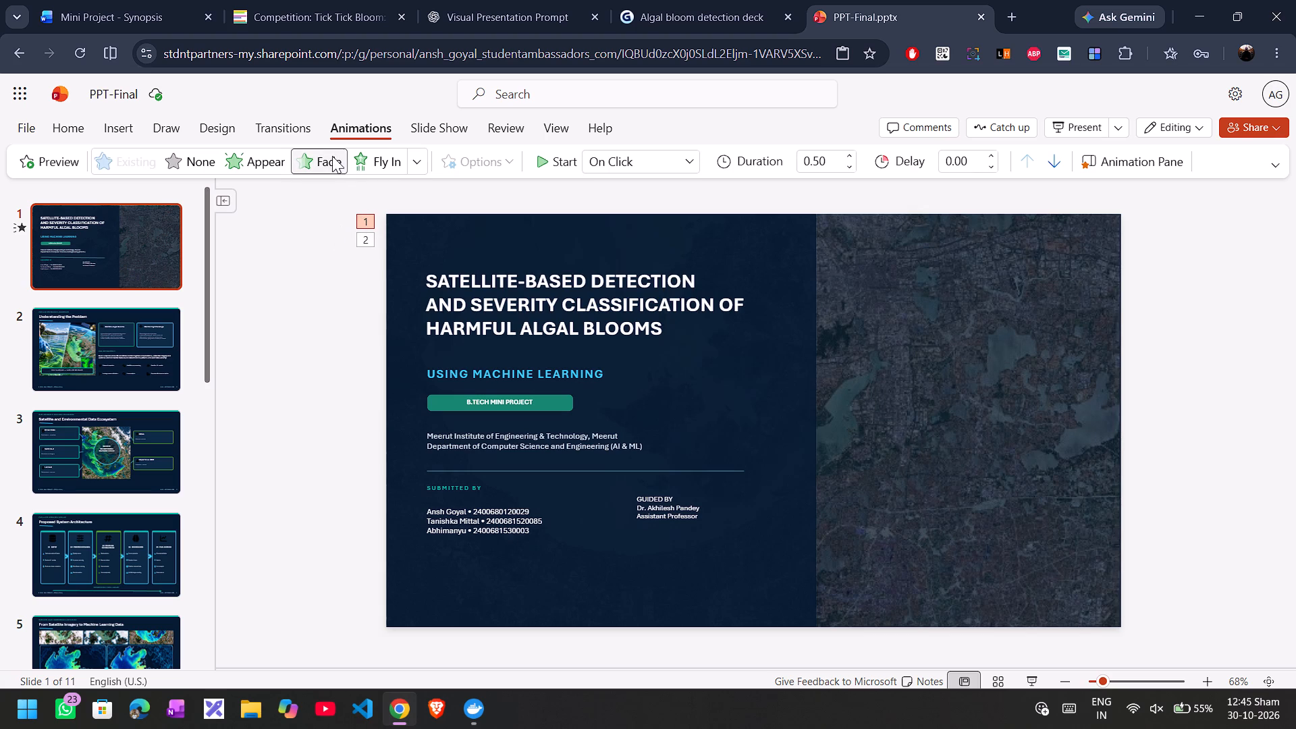
# Remove the Appear animation from the title text on slide 1 by setting it to None.
pyautogui.click(541, 328)
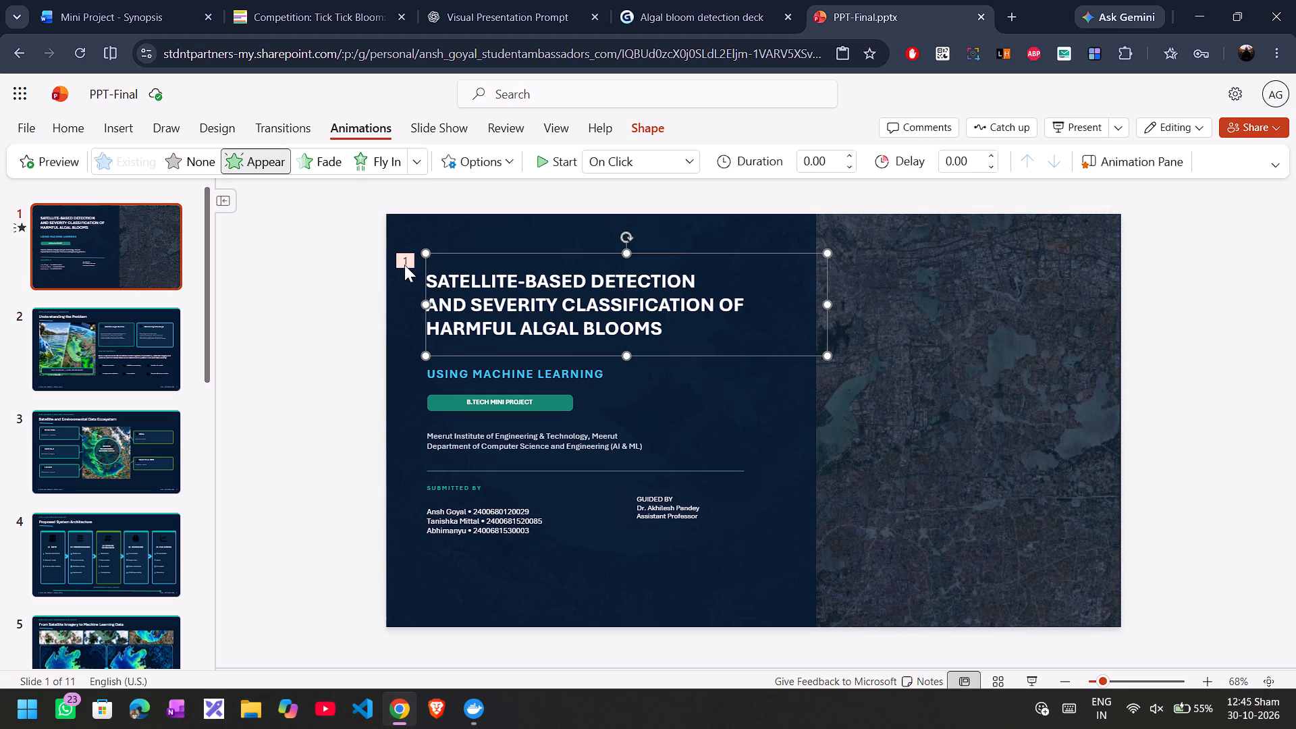
pyautogui.click(408, 258)
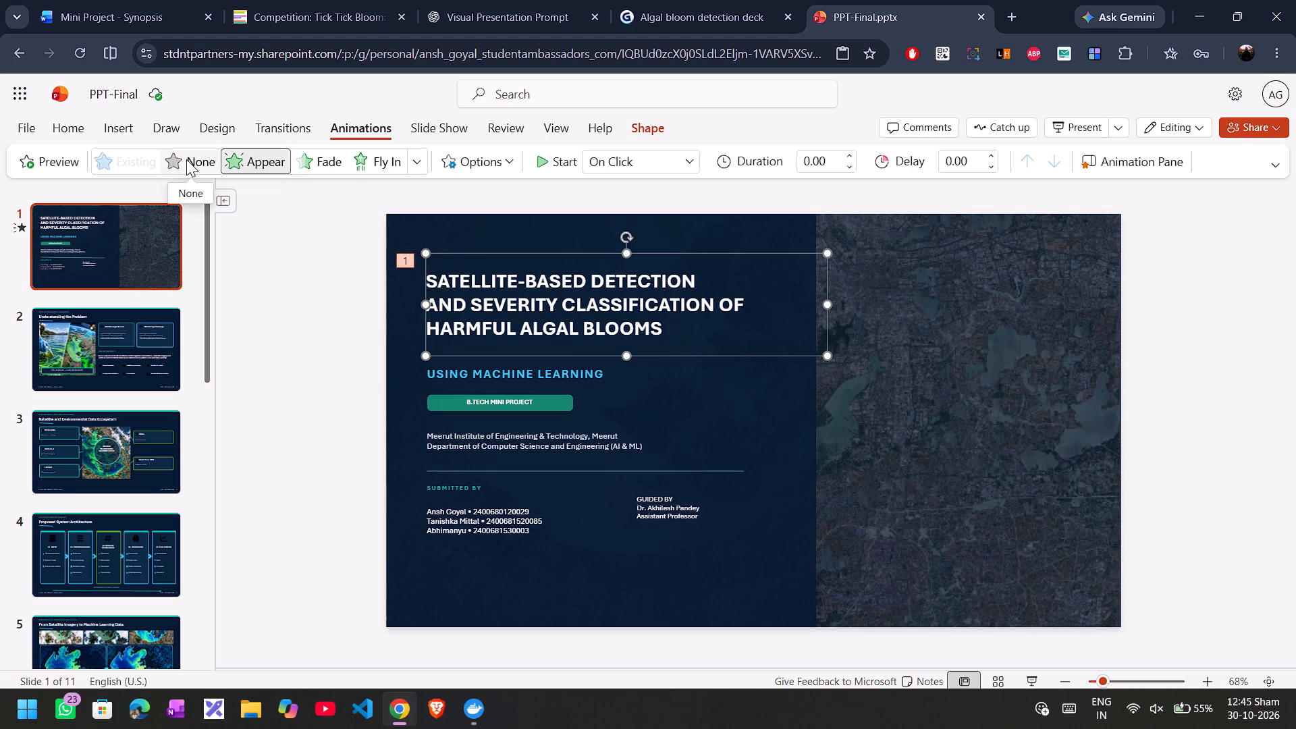
pyautogui.click(186, 159)
pyautogui.click(299, 270)
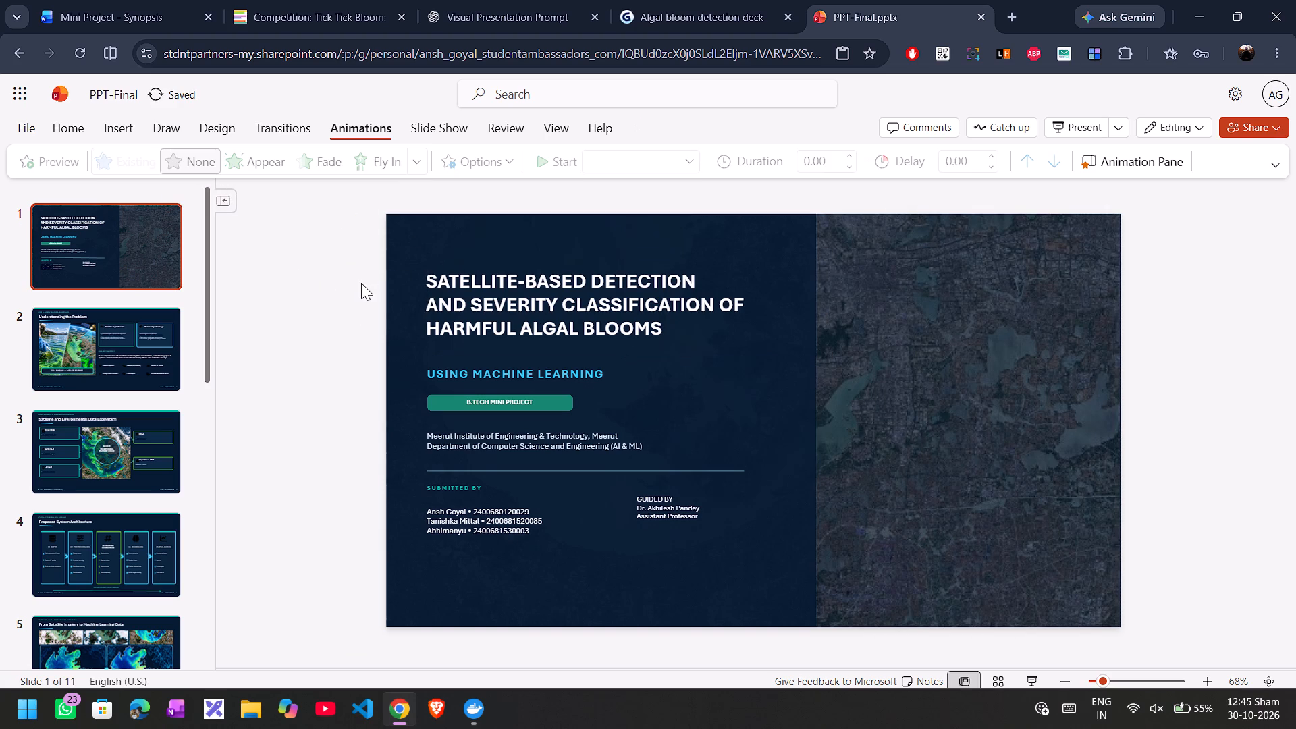
pyautogui.click(328, 277)
# Look at slide 2 and return to slide 1 to check its title text for remaining animations.
pyautogui.click(100, 357)
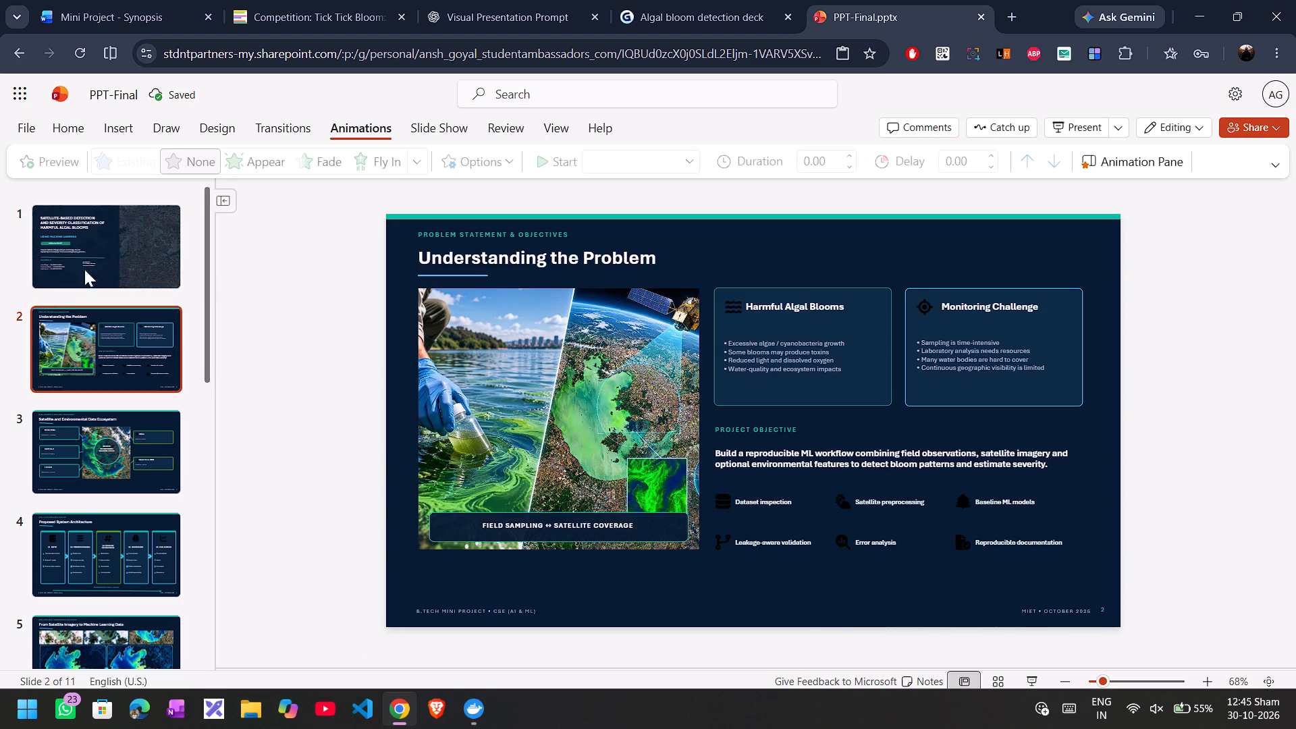
pyautogui.click(88, 258)
pyautogui.click(481, 290)
pyautogui.click(271, 311)
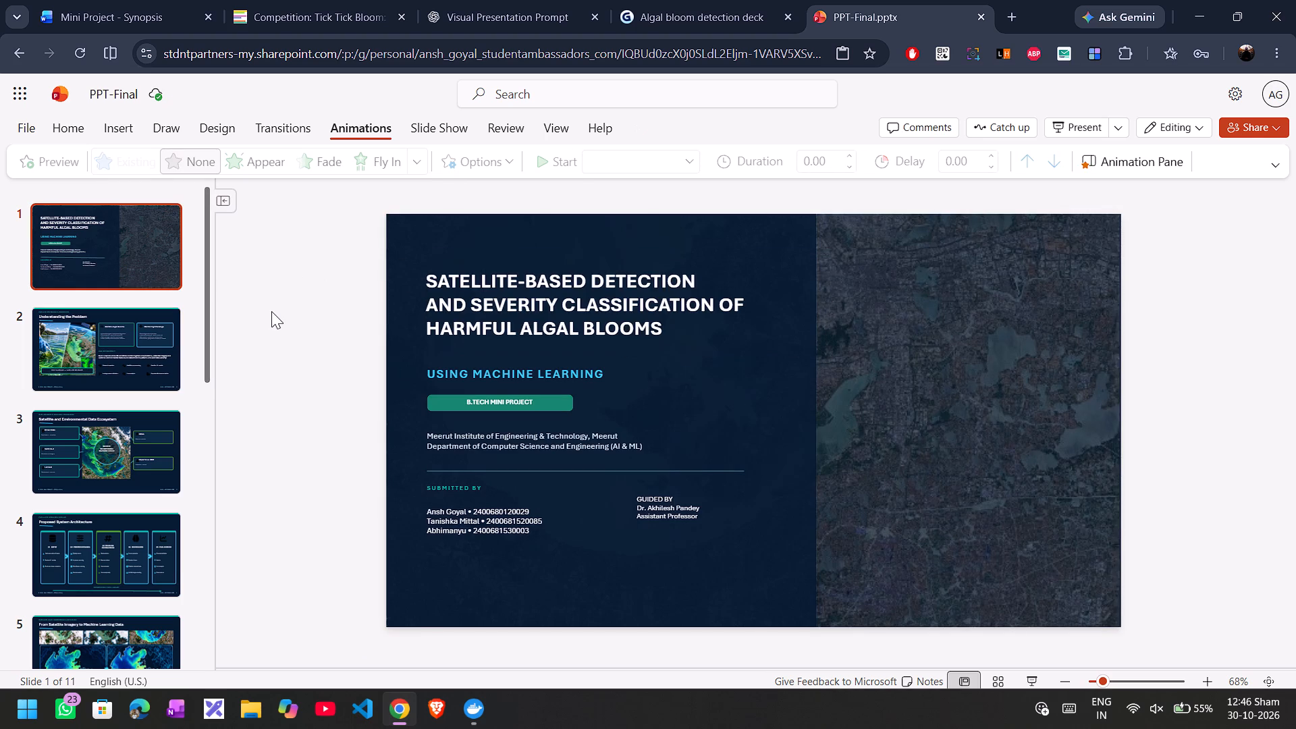
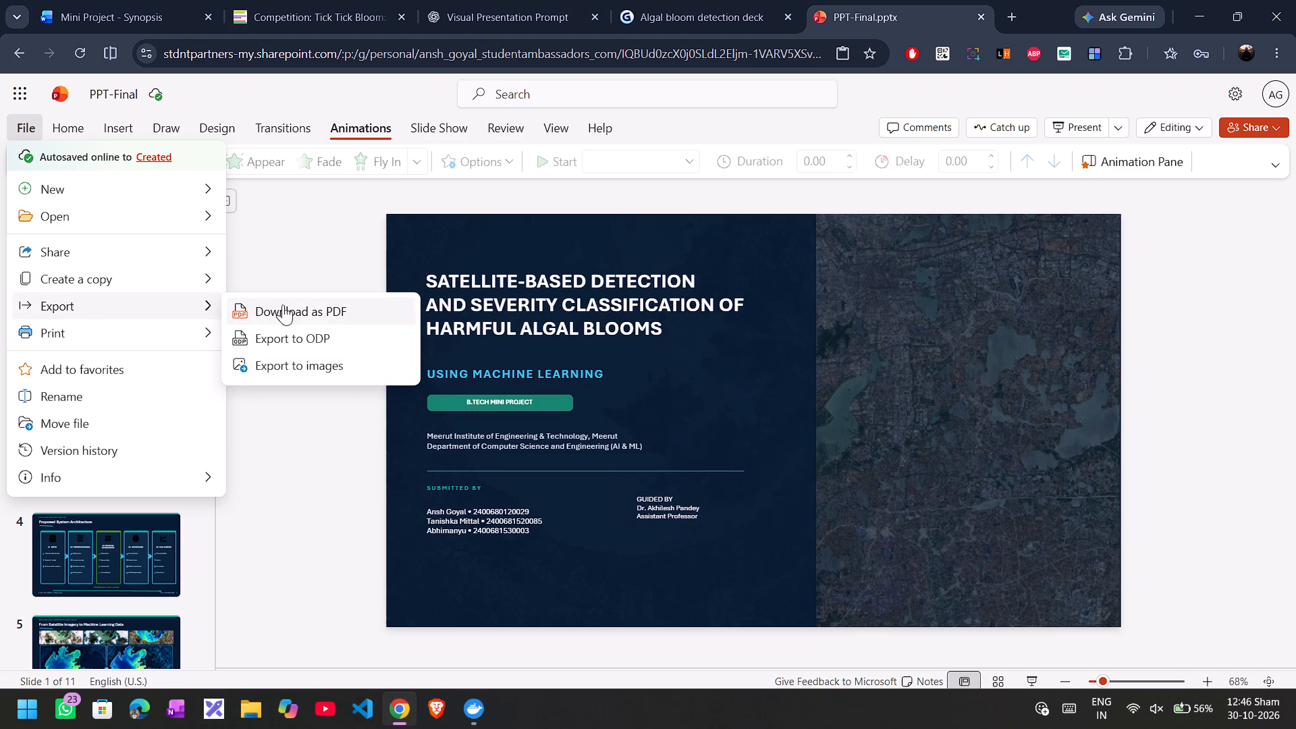
# Export the presentation as a PDF and save it in Downloads under the name PPT-Final Mini Project.
pyautogui.click(295, 306)
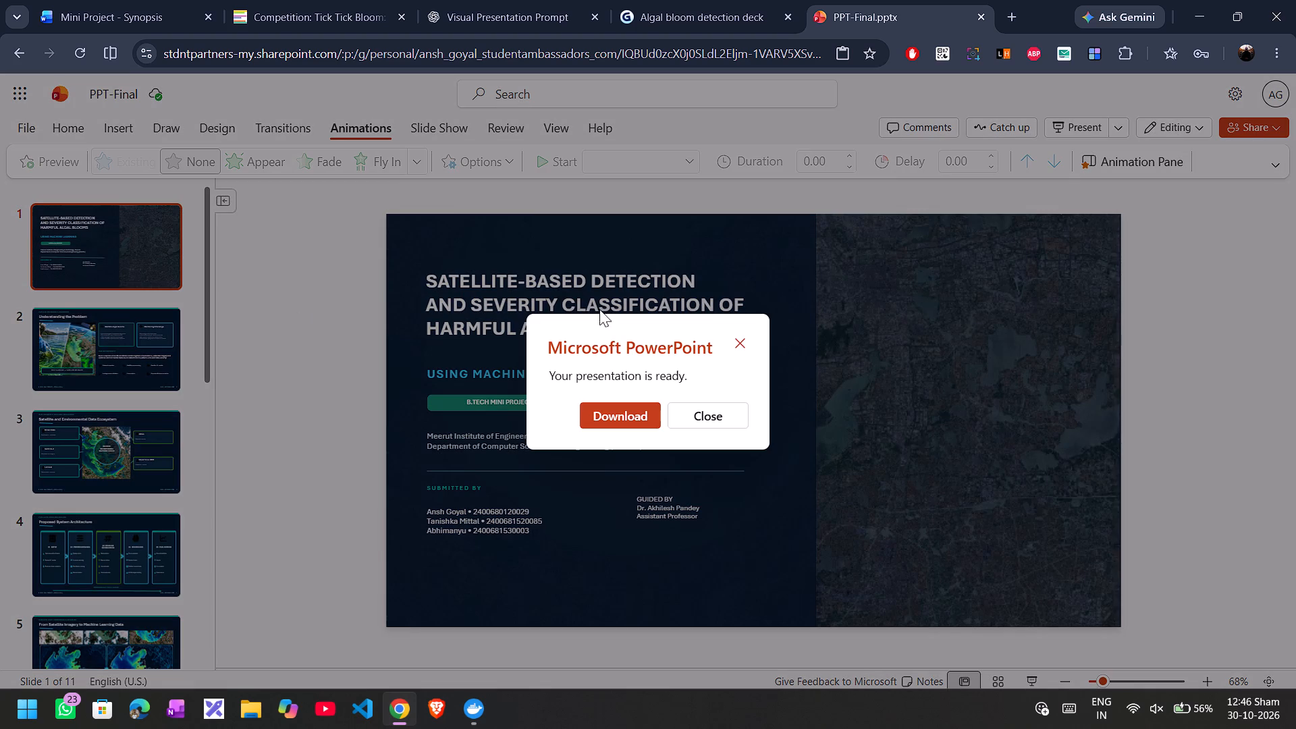
pyautogui.click(624, 410)
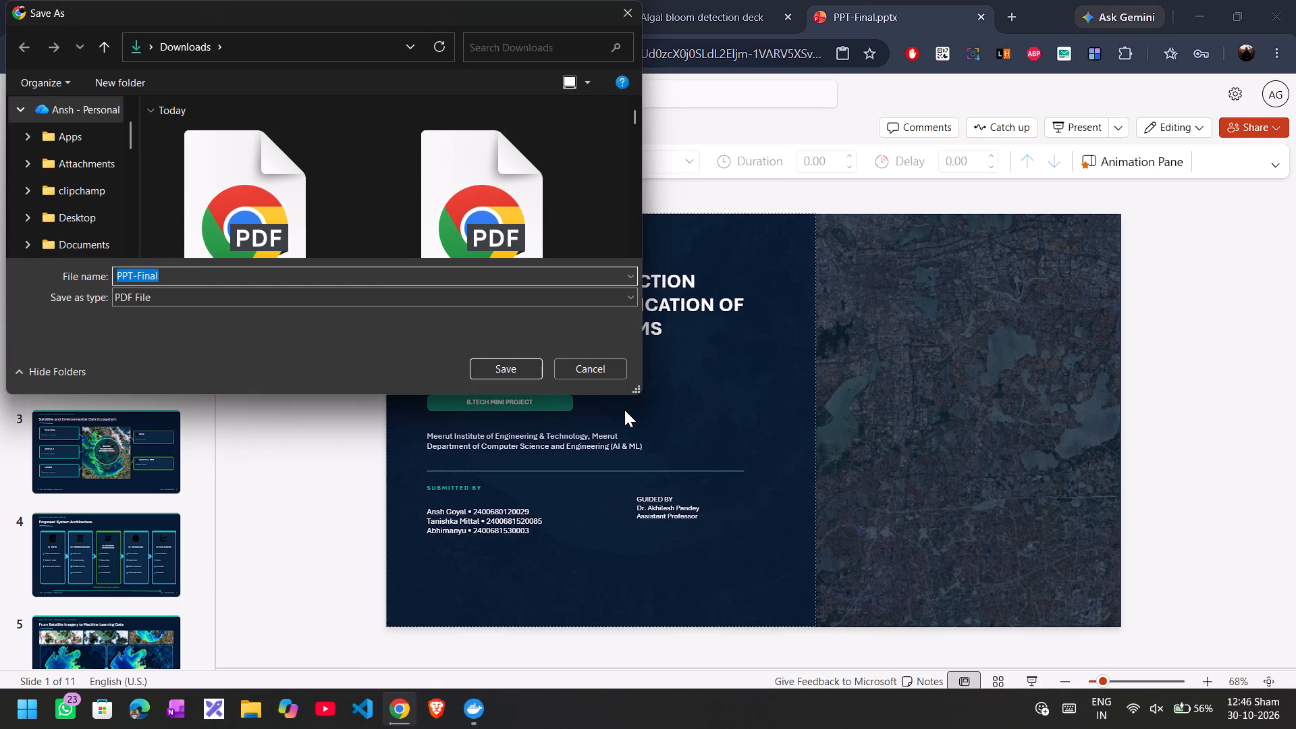
pyautogui.press('Right')
pyautogui.press('space')
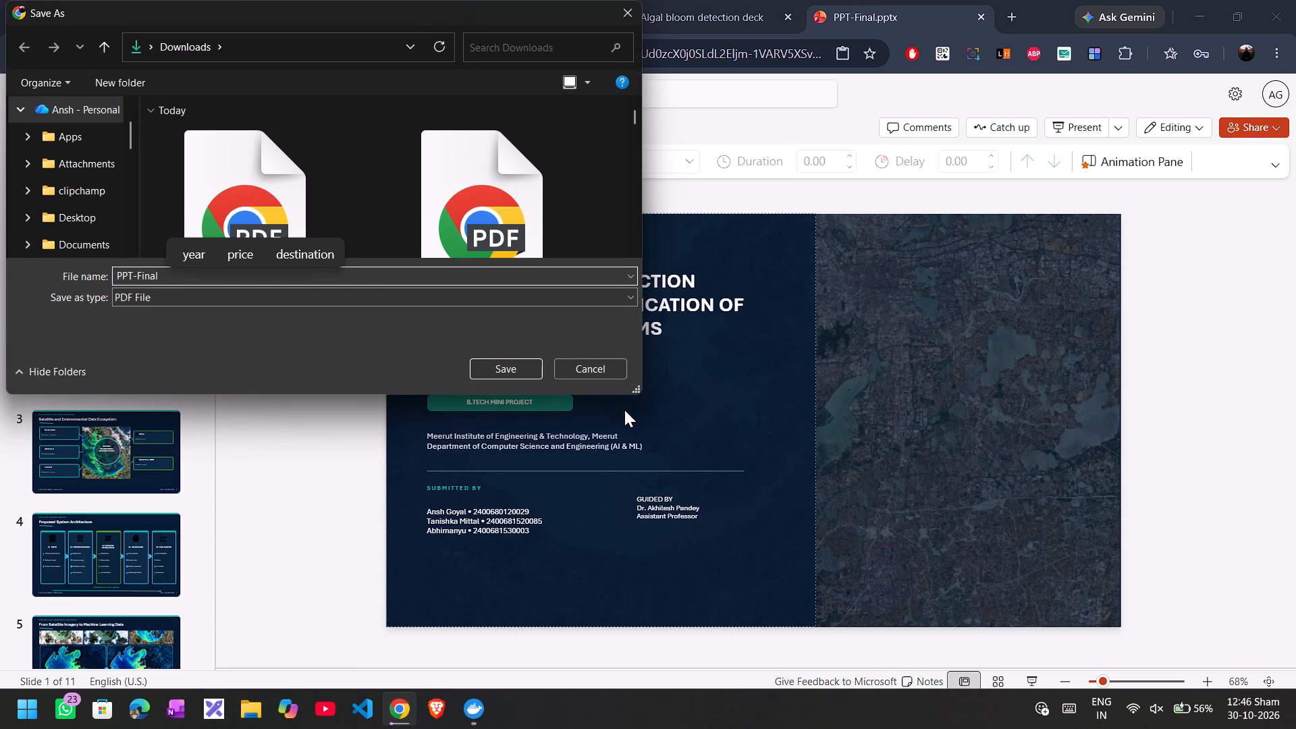
pyautogui.write('Mini Proe')
pyautogui.press('BackSpace')
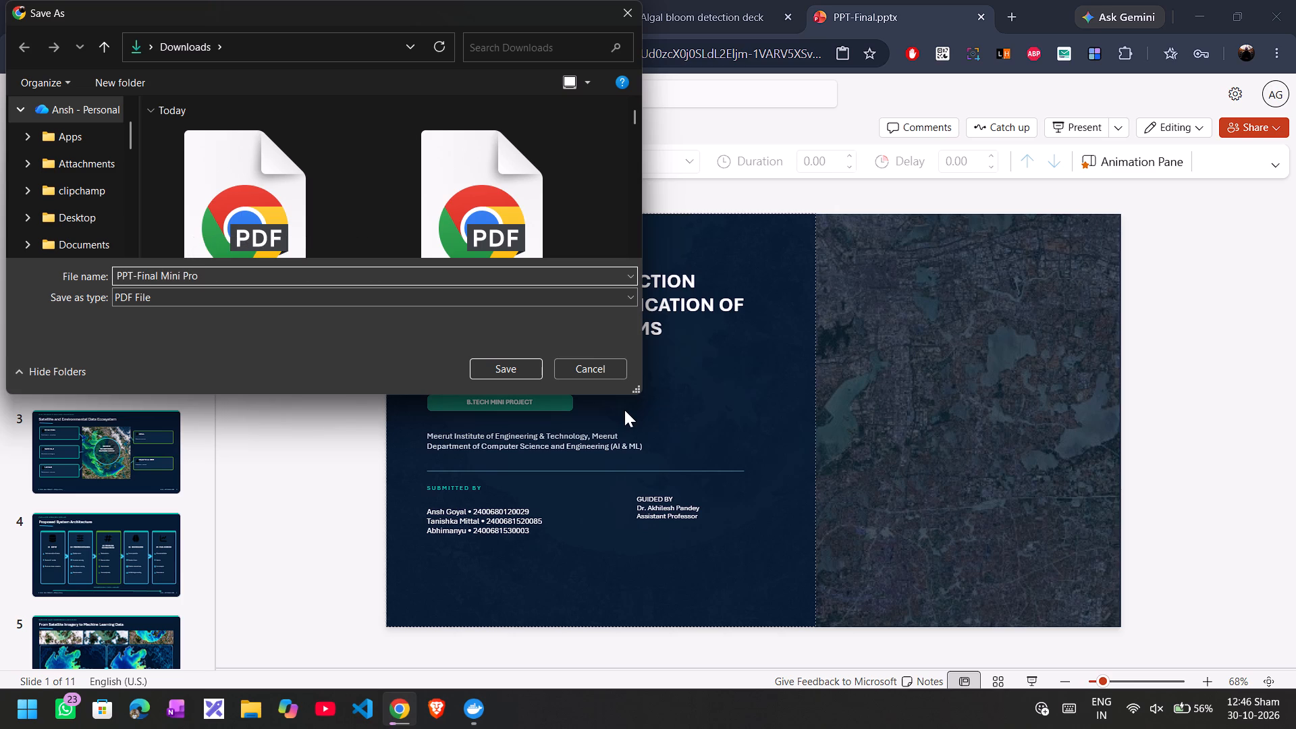
pyautogui.write('ject')
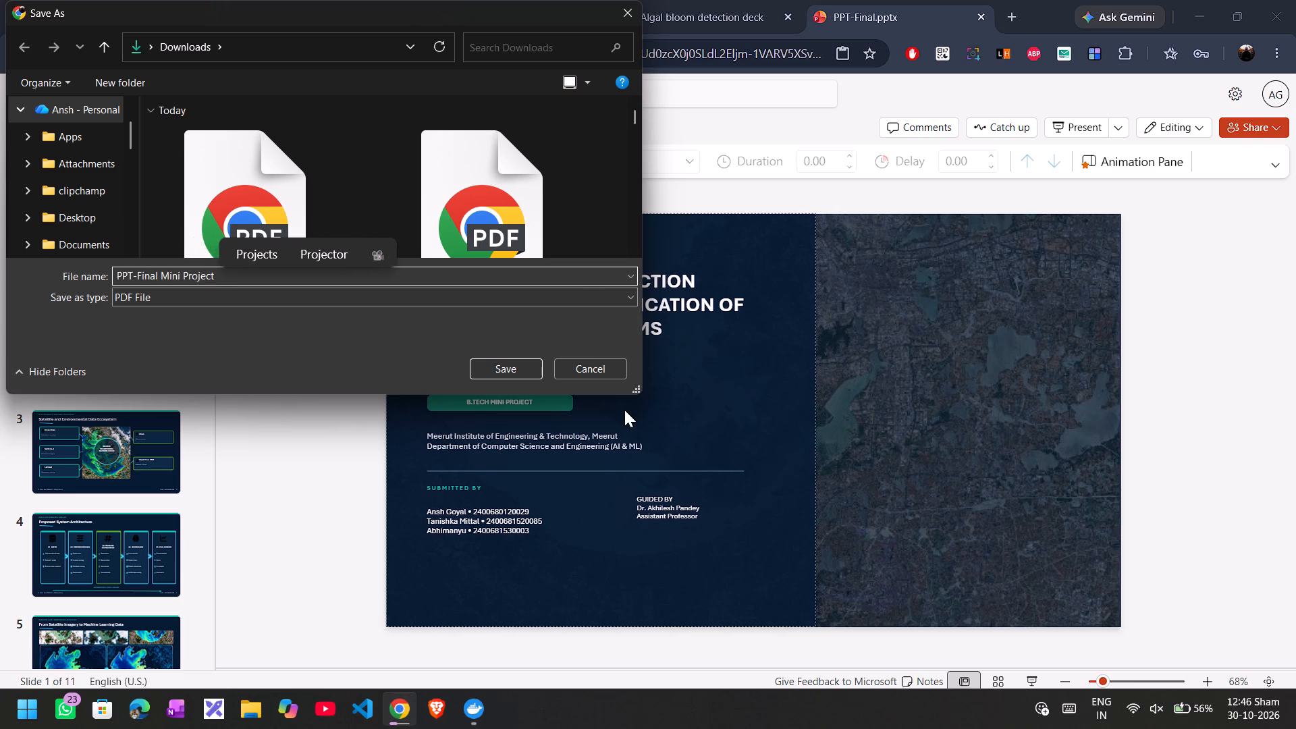
pyautogui.press('Return')
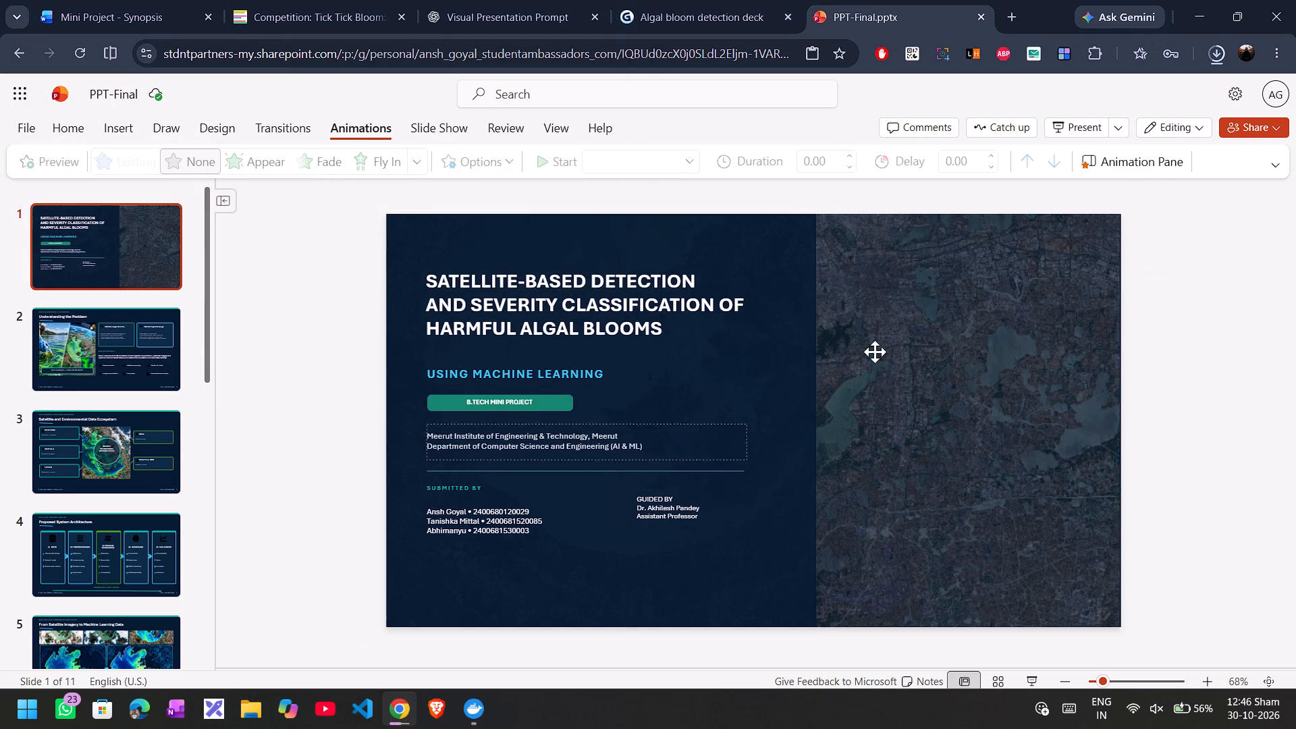
# Open the downloaded PPT-Final Mini Project PDF and look over its first page.
pyautogui.click(1218, 51)
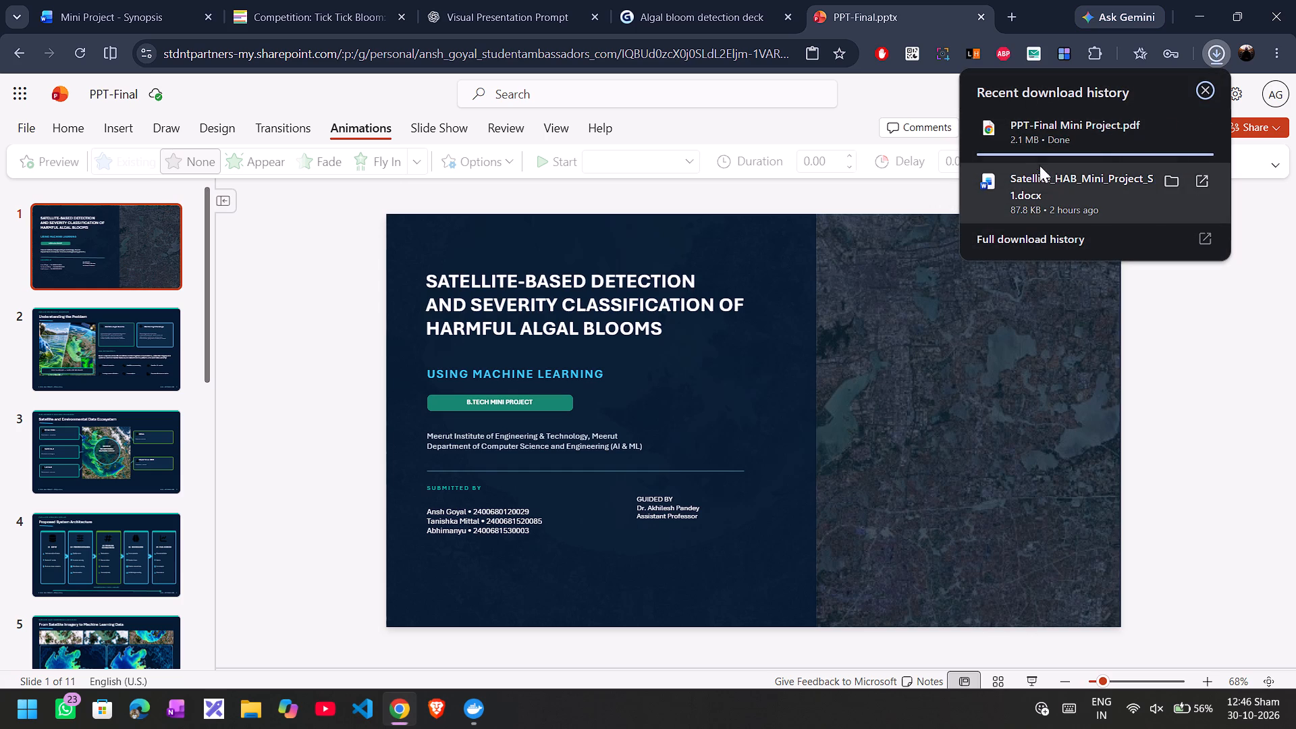
pyautogui.click(1066, 132)
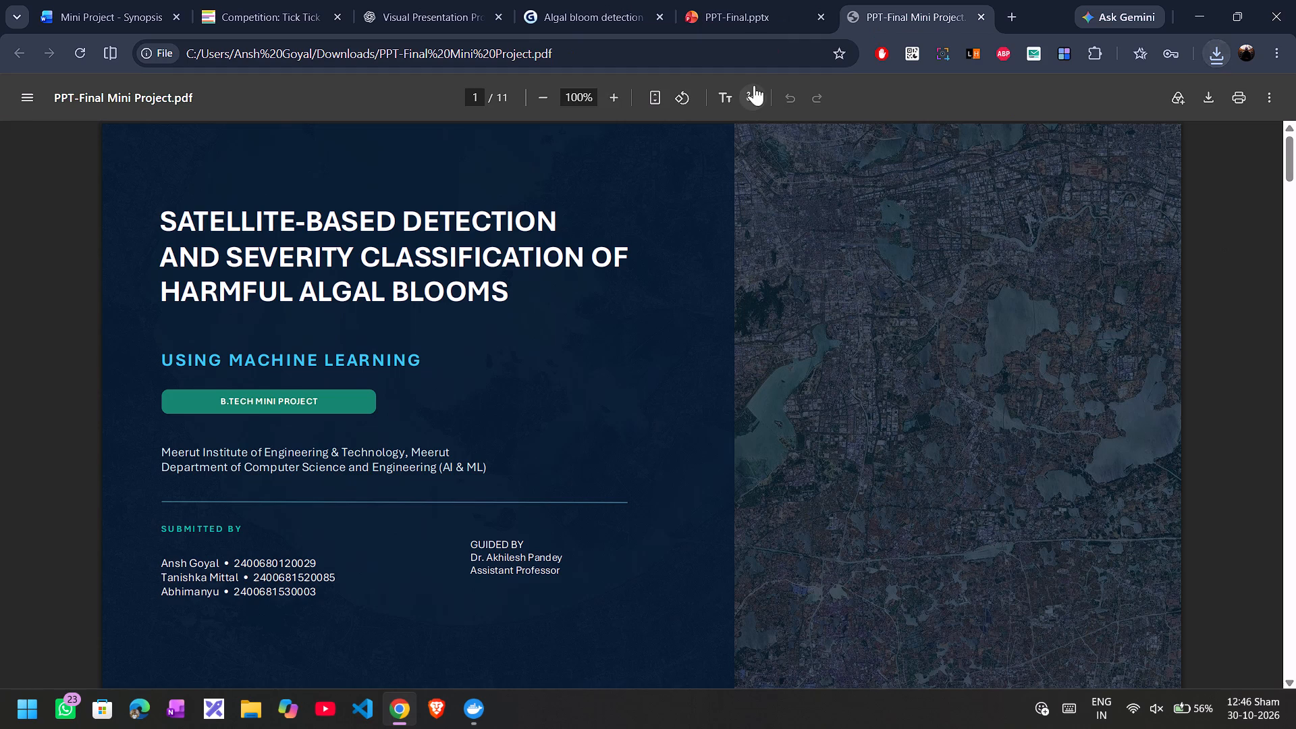
pyautogui.scroll(2, 732, 244)
pyautogui.scroll(-1, 690, 444)
pyautogui.scroll(4, 634, 572)
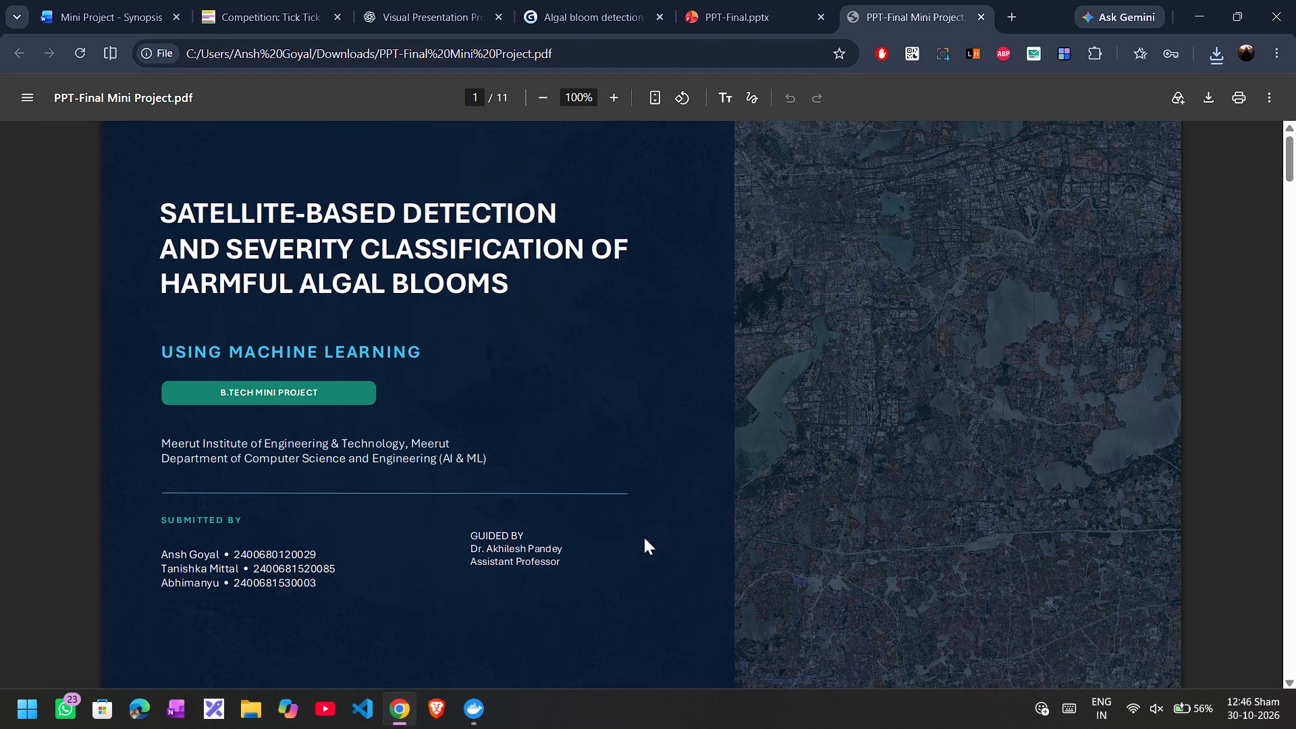
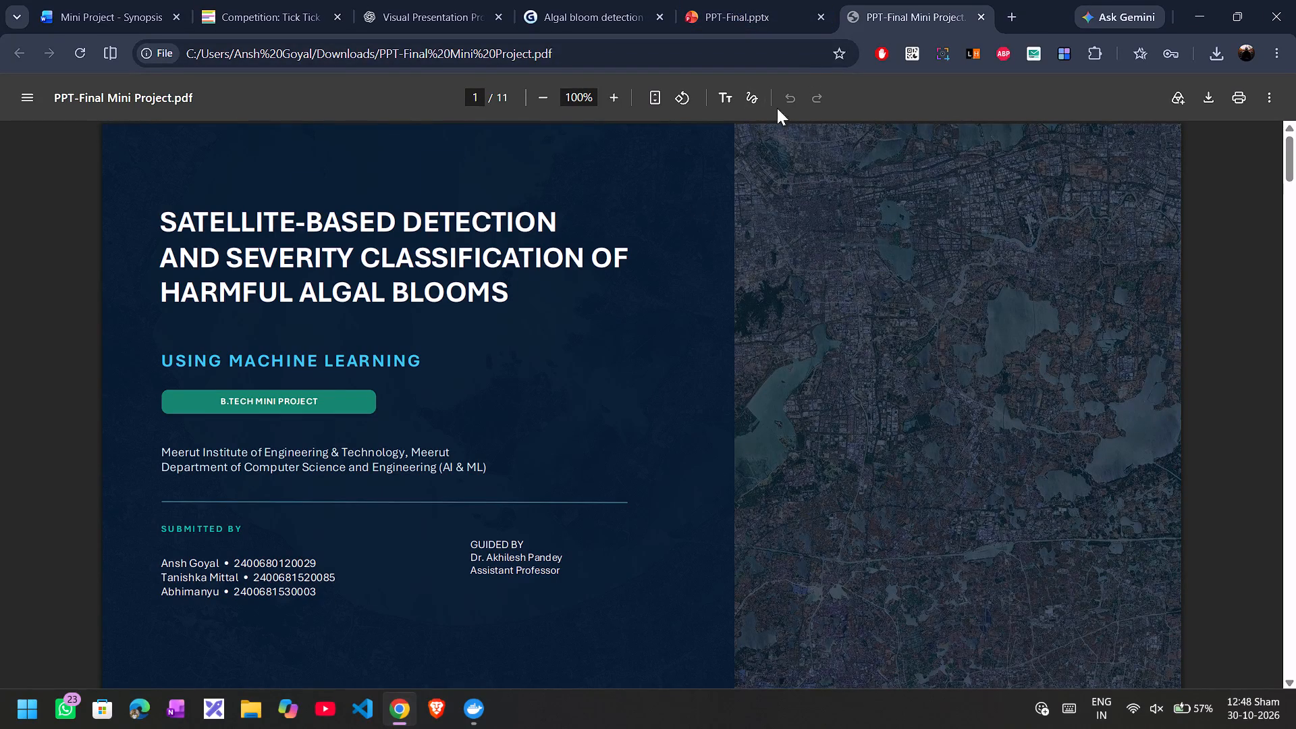
# Check the submitted-by names and roll numbers on the PDF's title page.
pyautogui.scroll(-3, 483, 405)
pyautogui.scroll(5, 483, 408)
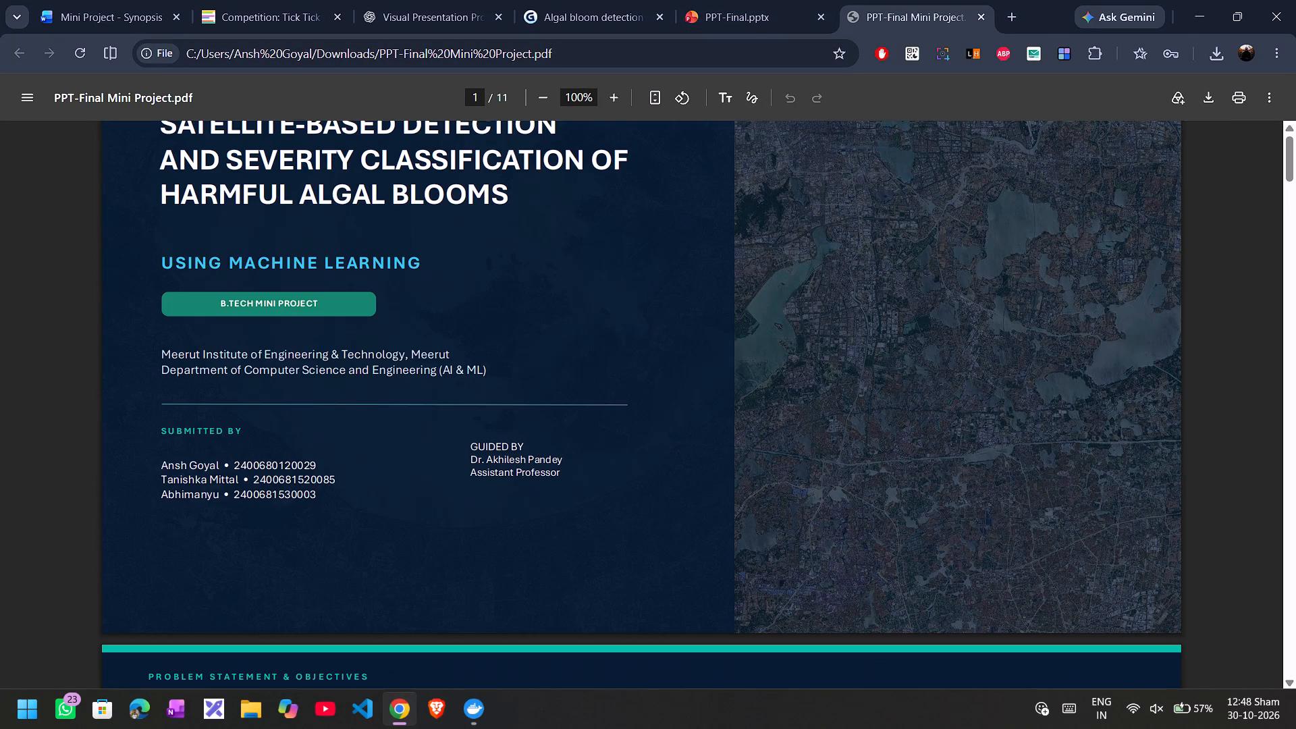
pyautogui.moveTo(161, 562); pyautogui.dragTo(340, 597)
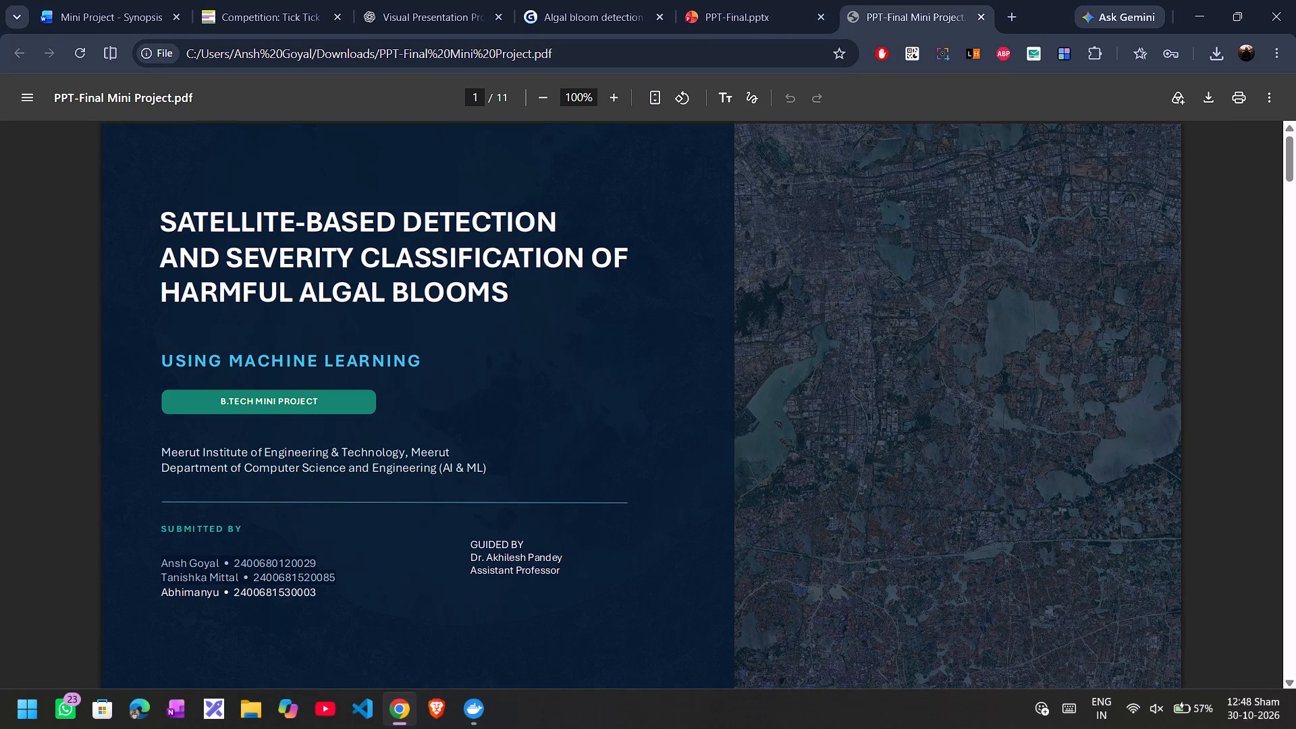
pyautogui.moveTo(340, 597); pyautogui.dragTo(321, 601)
pyautogui.click(326, 602)
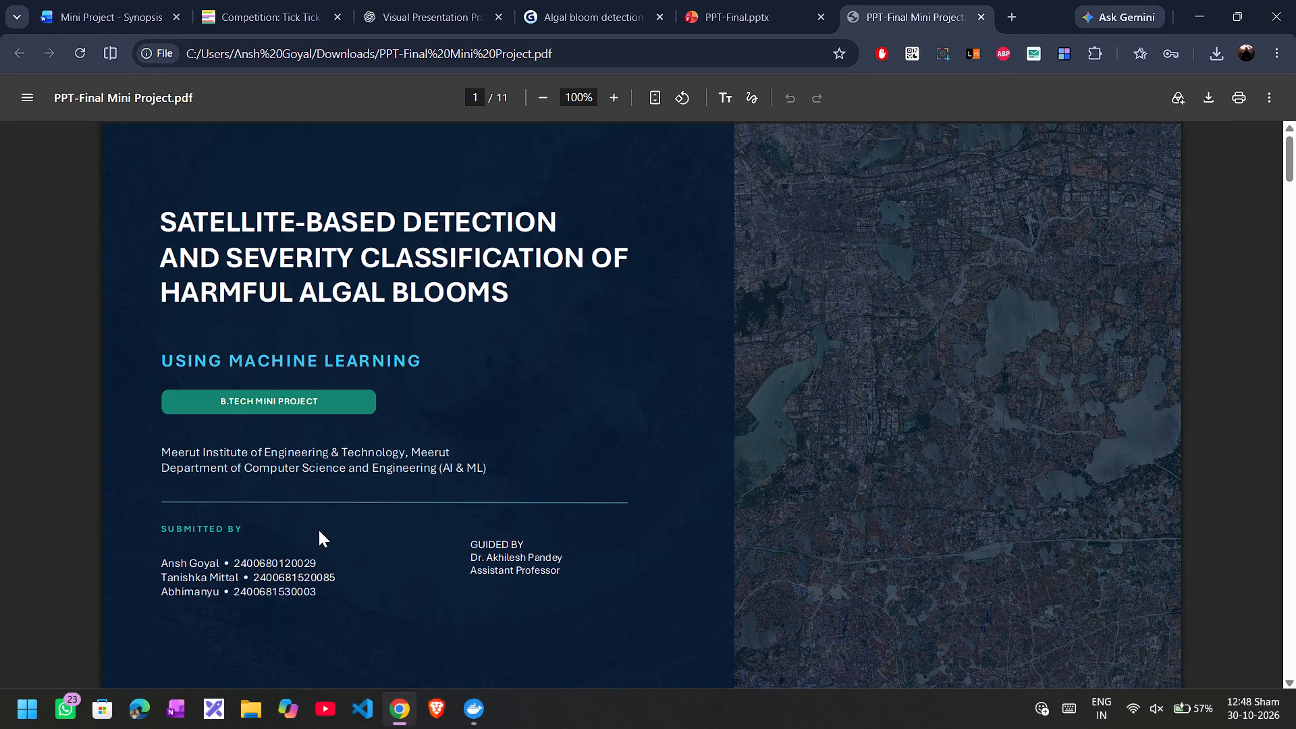
# Look through the PDF's pages 2 to 6, checking their layout, images and text, and return to page 2.
pyautogui.scroll(-5, 319, 530)
pyautogui.scroll(5, 320, 529)
pyautogui.scroll(-3, 319, 524)
pyautogui.scroll(1, 319, 524)
pyautogui.scroll(-1, 319, 524)
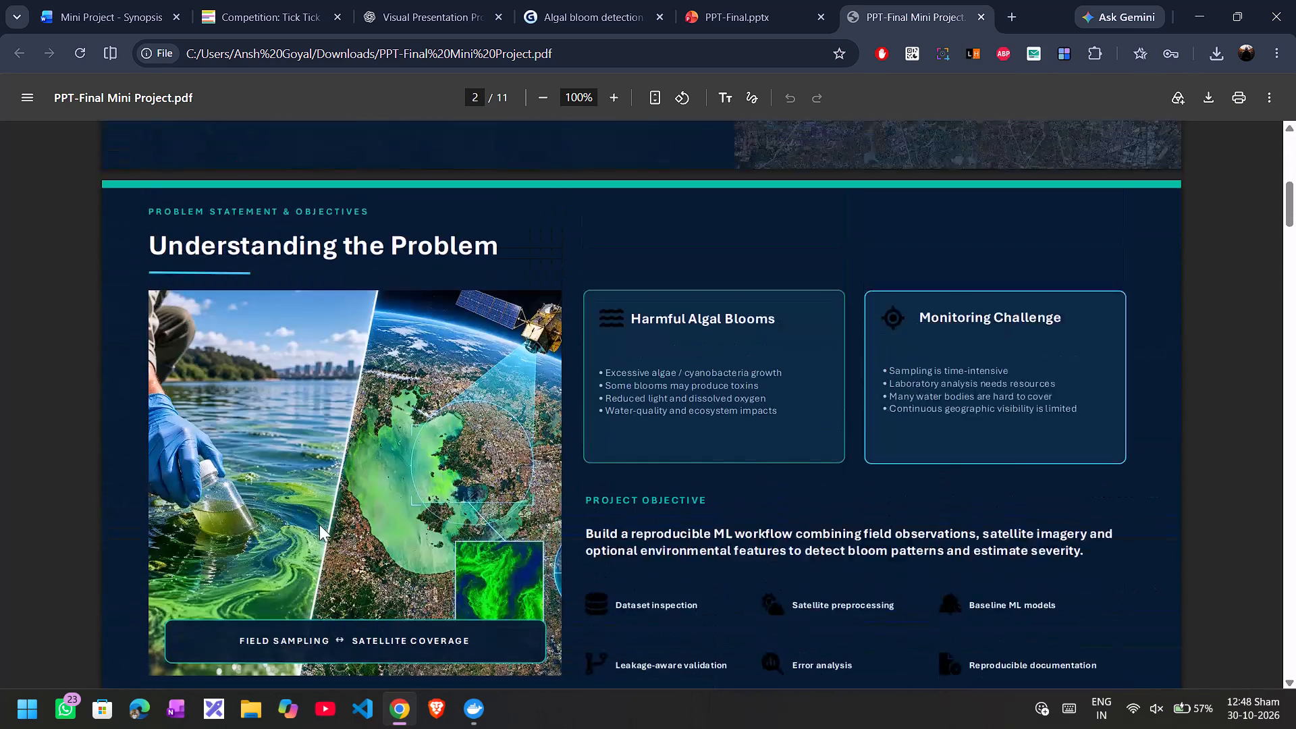
pyautogui.scroll(-2, 319, 524)
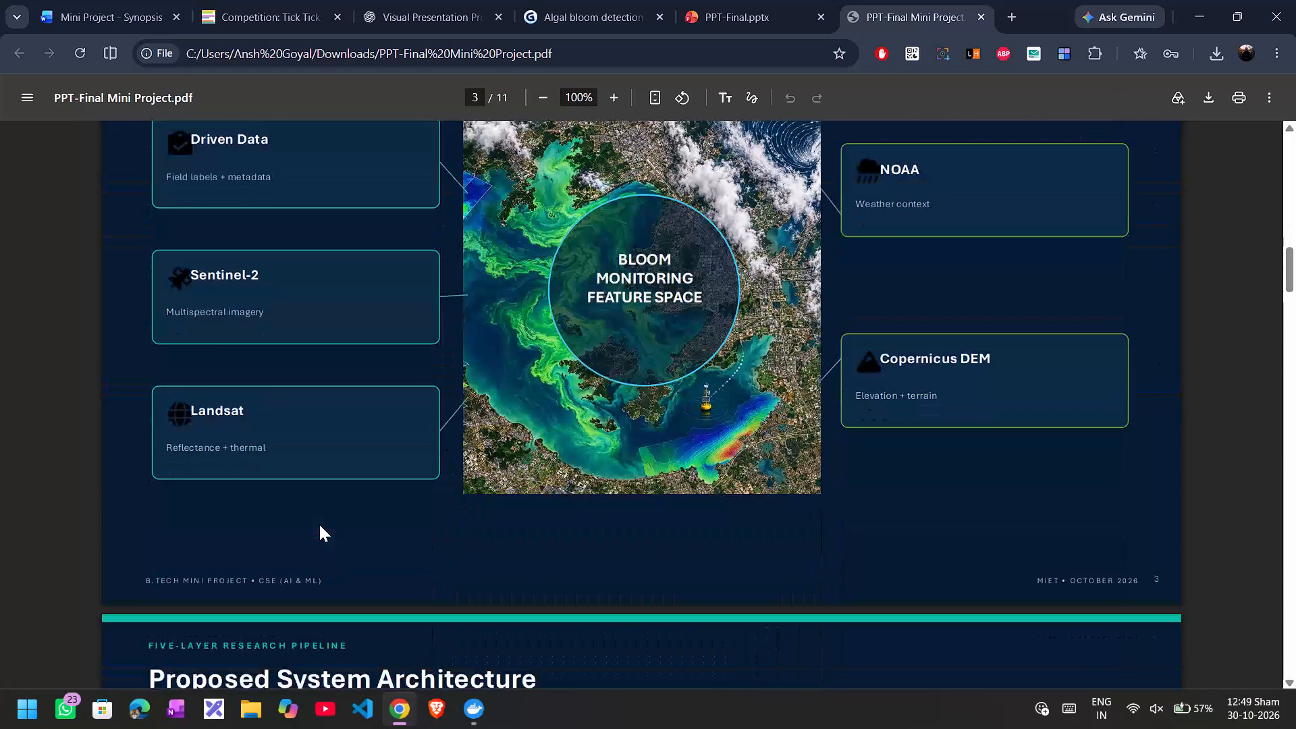
pyautogui.scroll(1, 319, 524)
pyautogui.scroll(-3, 319, 524)
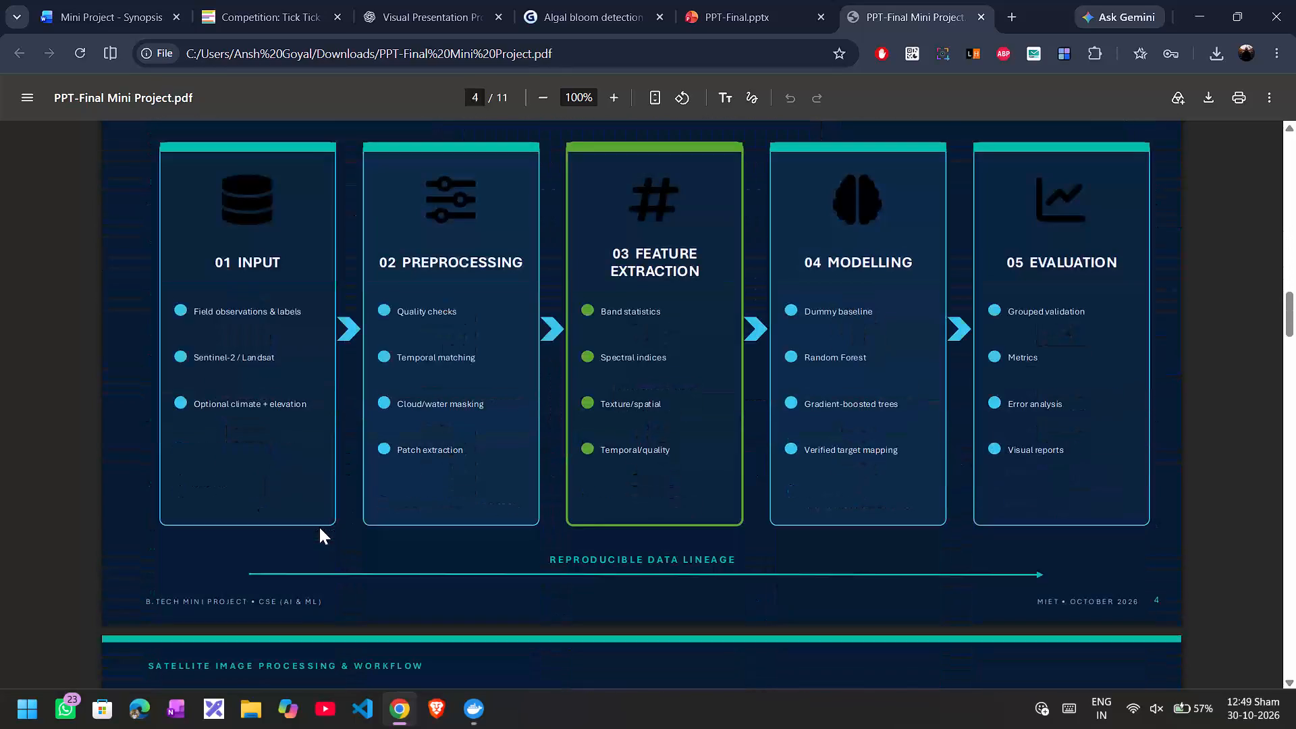
pyautogui.scroll(-3, 319, 527)
pyautogui.scroll(2, 319, 527)
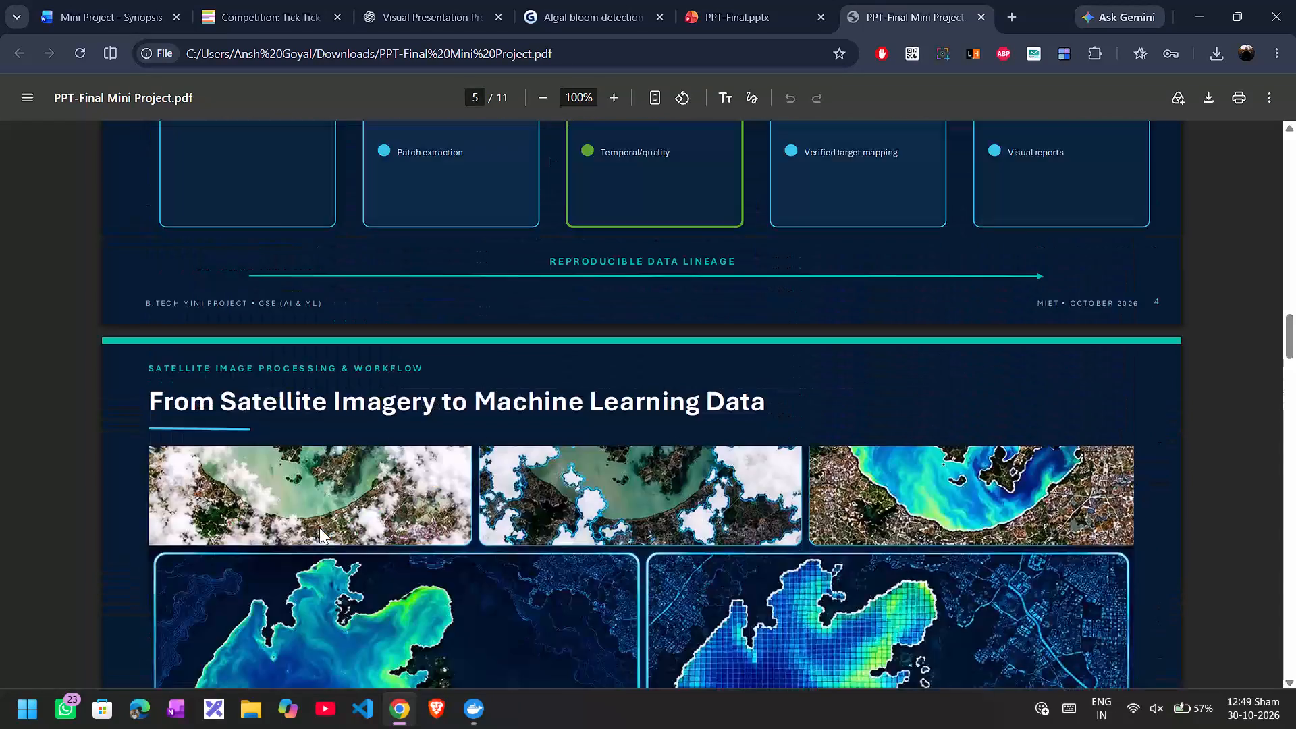
pyautogui.scroll(-4, 319, 527)
pyautogui.scroll(1, 319, 528)
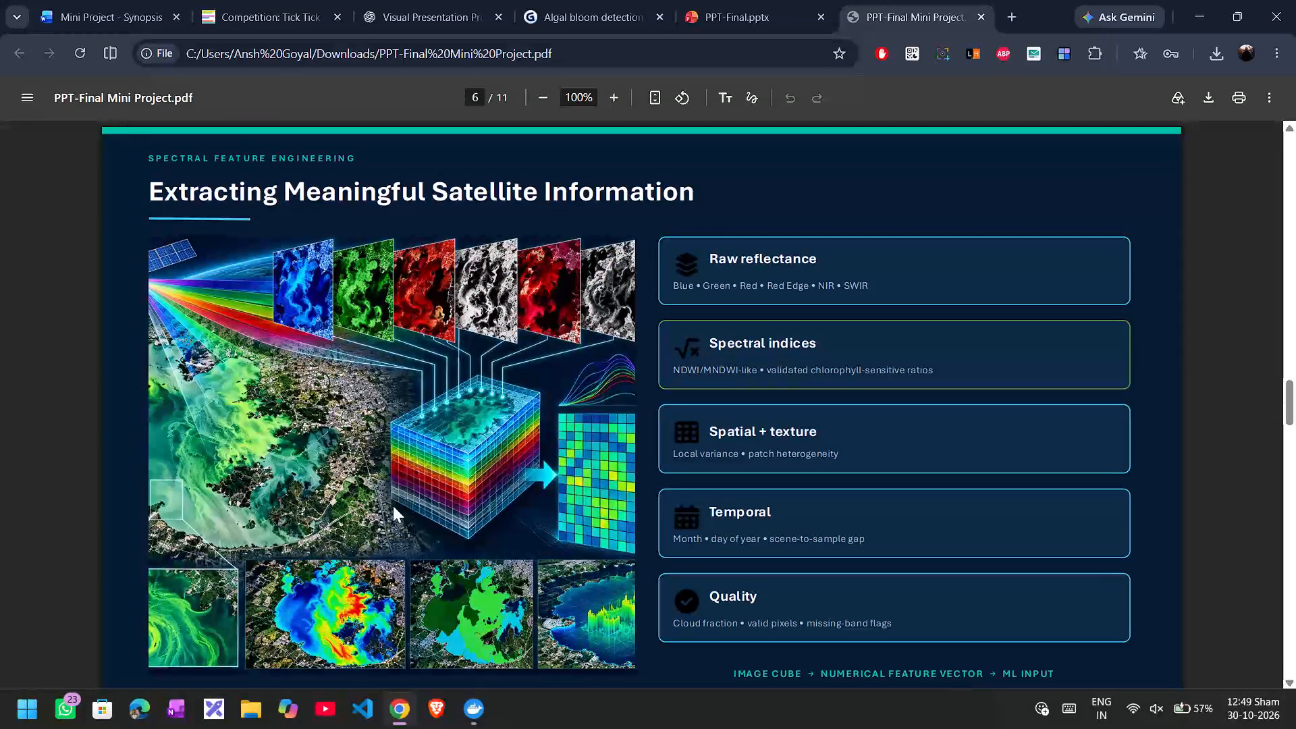
pyautogui.scroll(-2, 389, 510)
pyautogui.scroll(3, 389, 510)
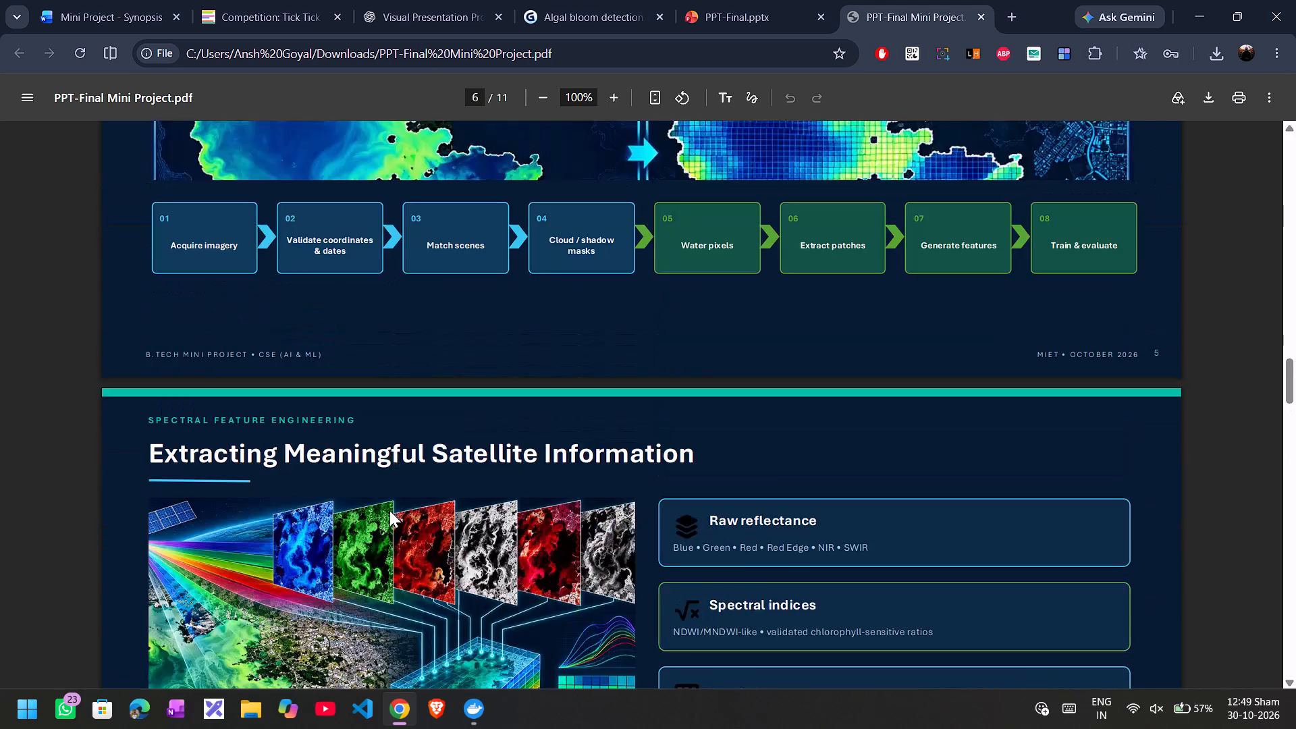
pyautogui.scroll(3, 389, 510)
pyautogui.rightClick(389, 510)
pyautogui.scroll(3, 394, 509)
pyautogui.click(373, 479)
pyautogui.scroll(5, 369, 479)
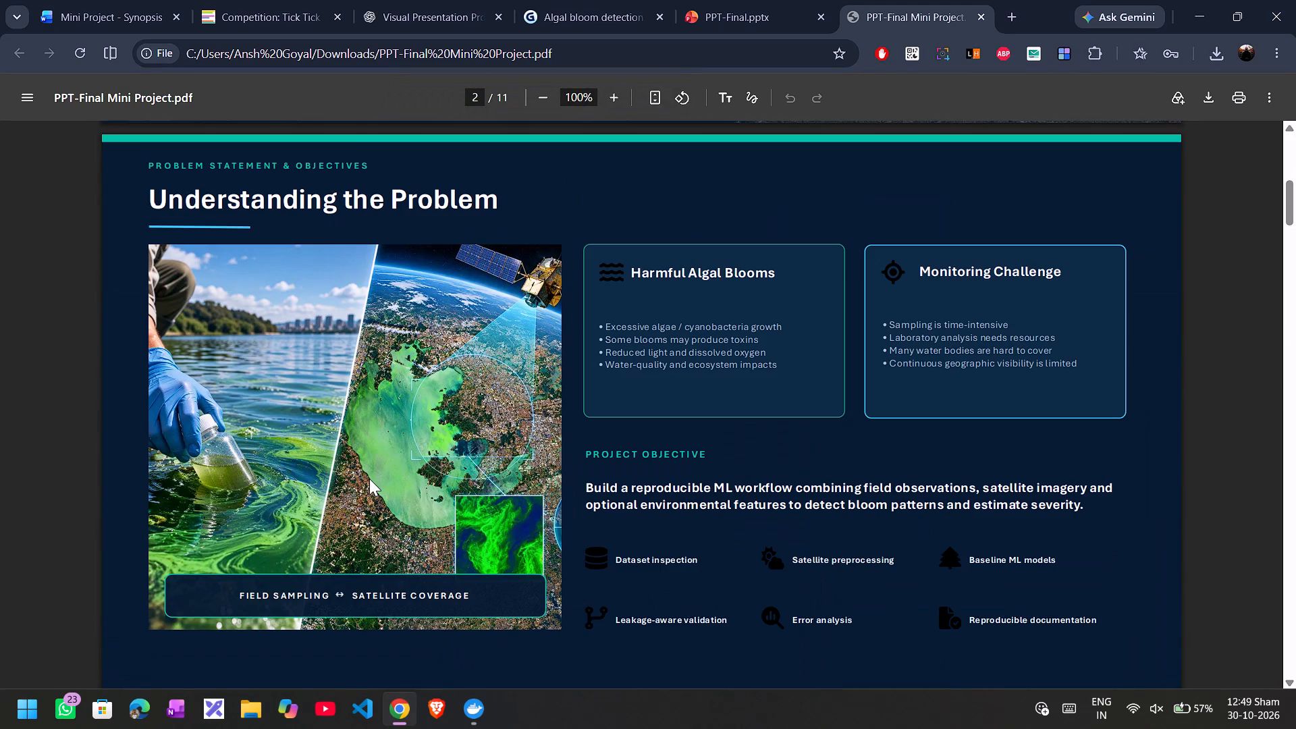
# Review the PDF from page 2 through the closing Thank You page 11.
pyautogui.scroll(-2, 369, 479)
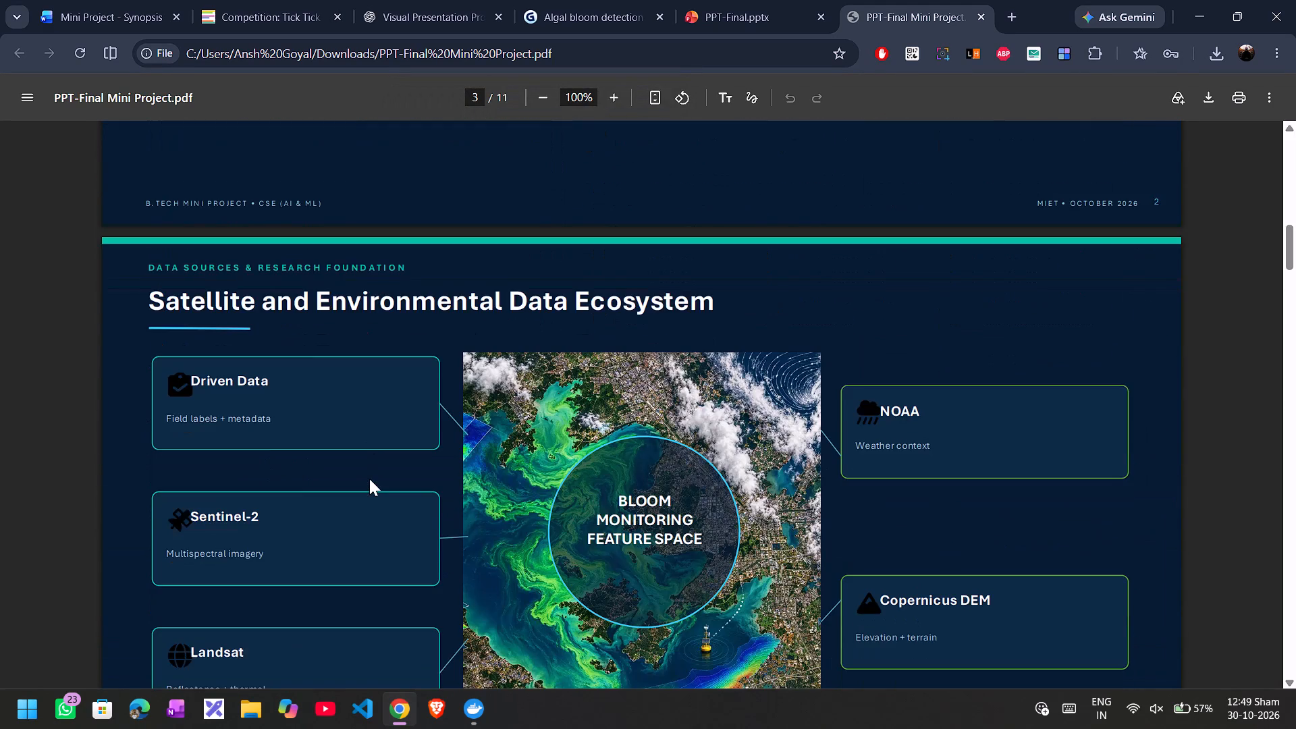
pyautogui.scroll(-1, 369, 479)
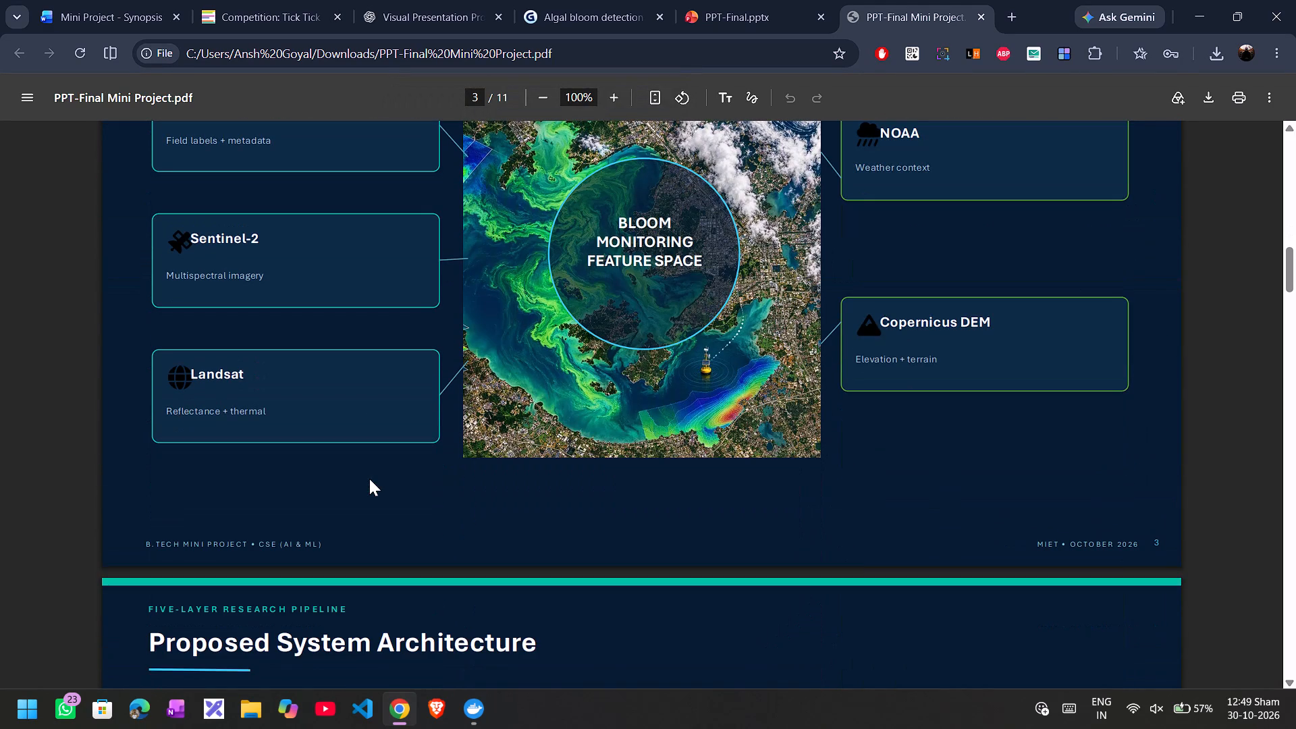
pyautogui.scroll(-2, 369, 479)
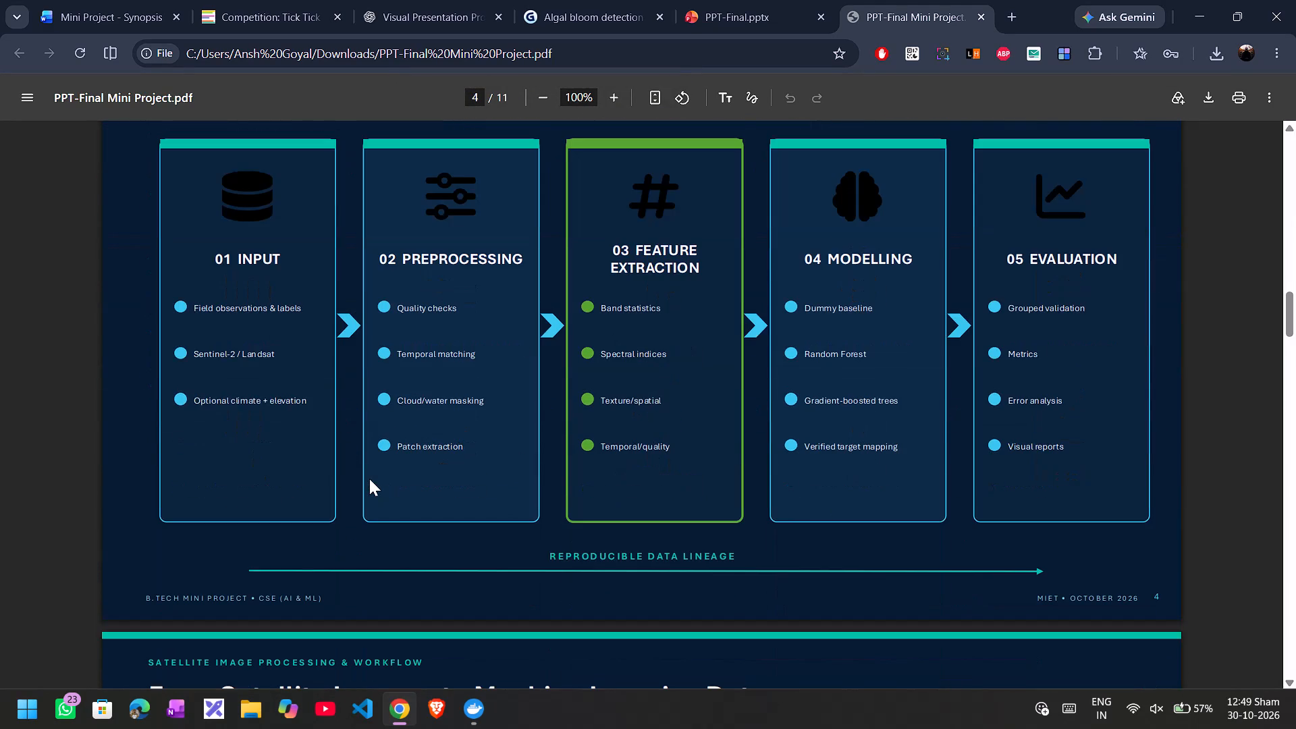
pyautogui.scroll(-4, 369, 479)
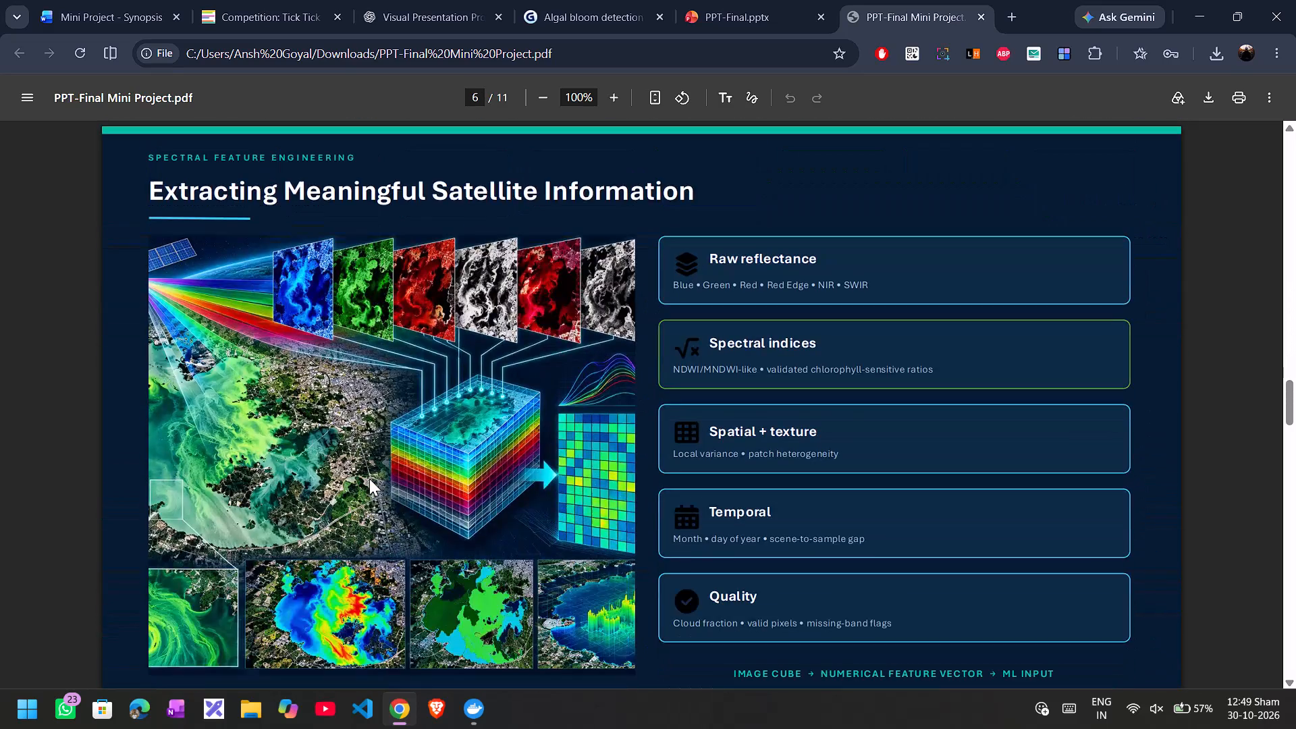
pyautogui.scroll(-6, 369, 479)
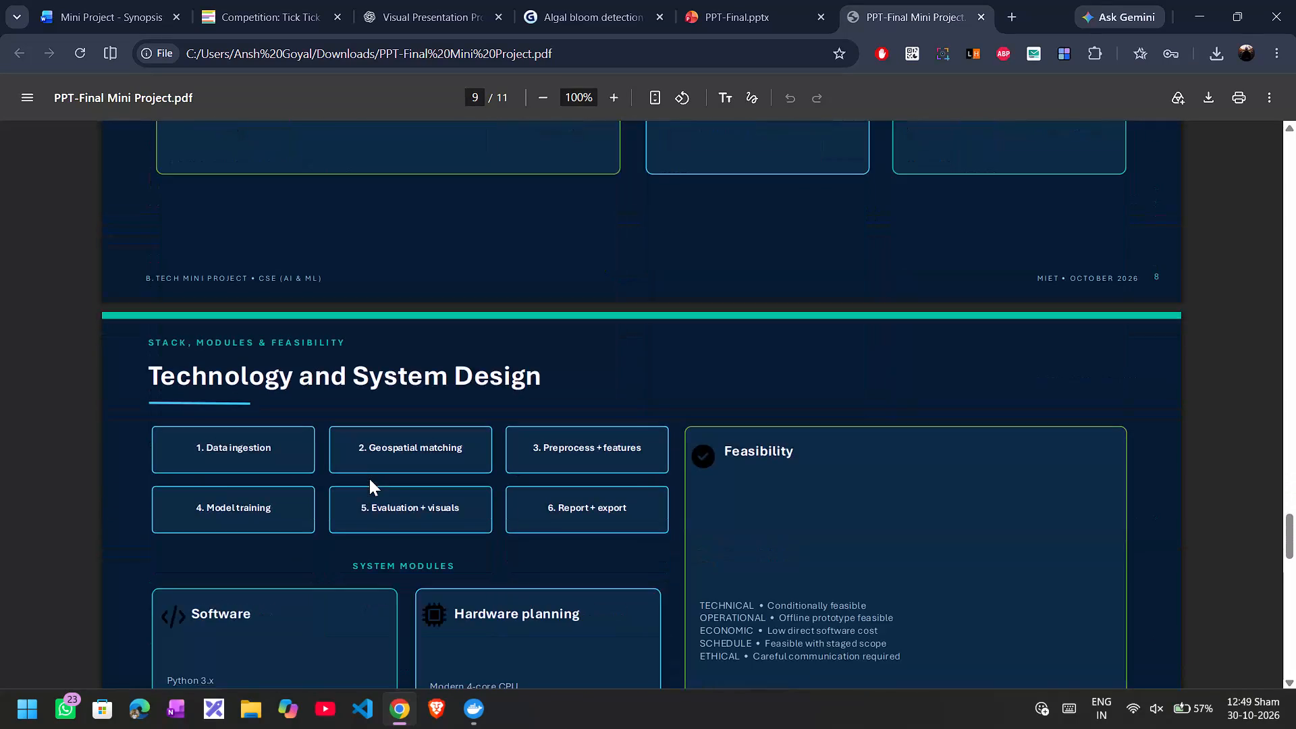
pyautogui.scroll(-12, 369, 479)
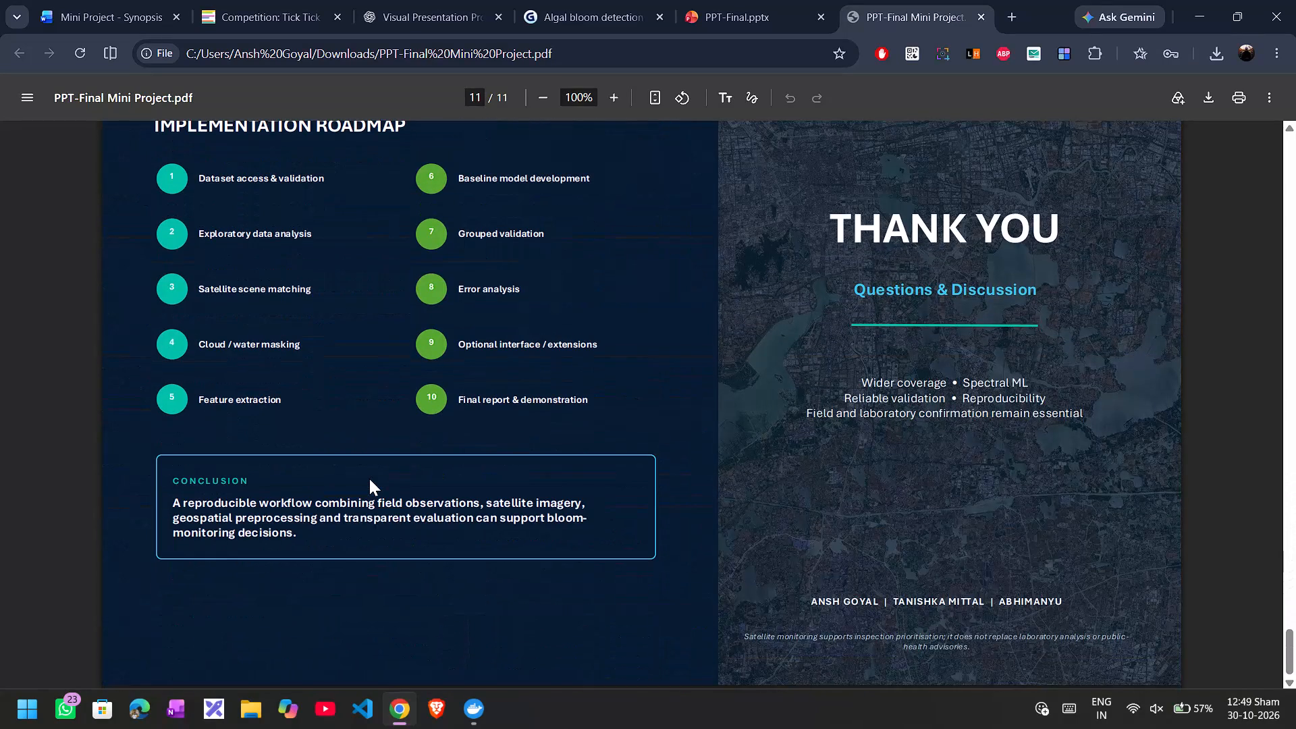
pyautogui.scroll(-1, 369, 479)
# Close all browser tabs, including the PDF, PPT-Final, Gamma deck, ChatGPT, competition and Mini Project - Synopsis, so the browser closes.
pyautogui.click(978, 20)
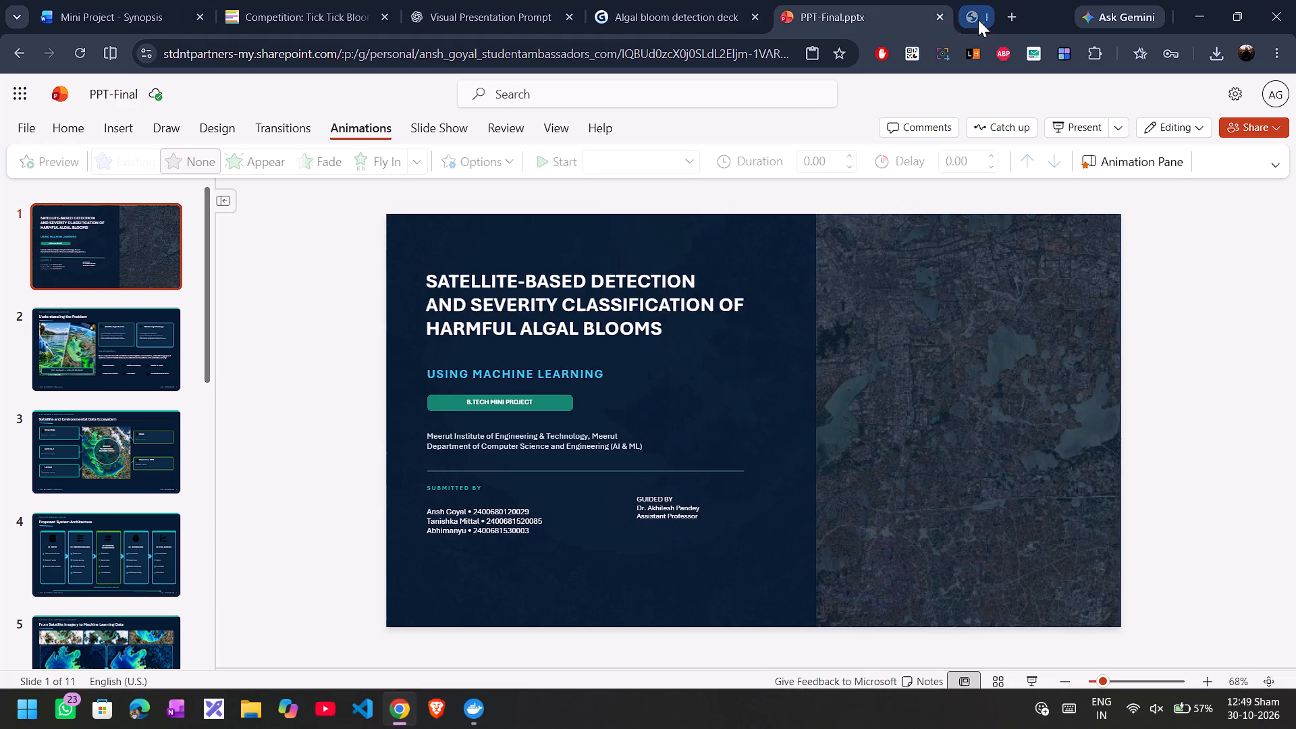
pyautogui.click(977, 19)
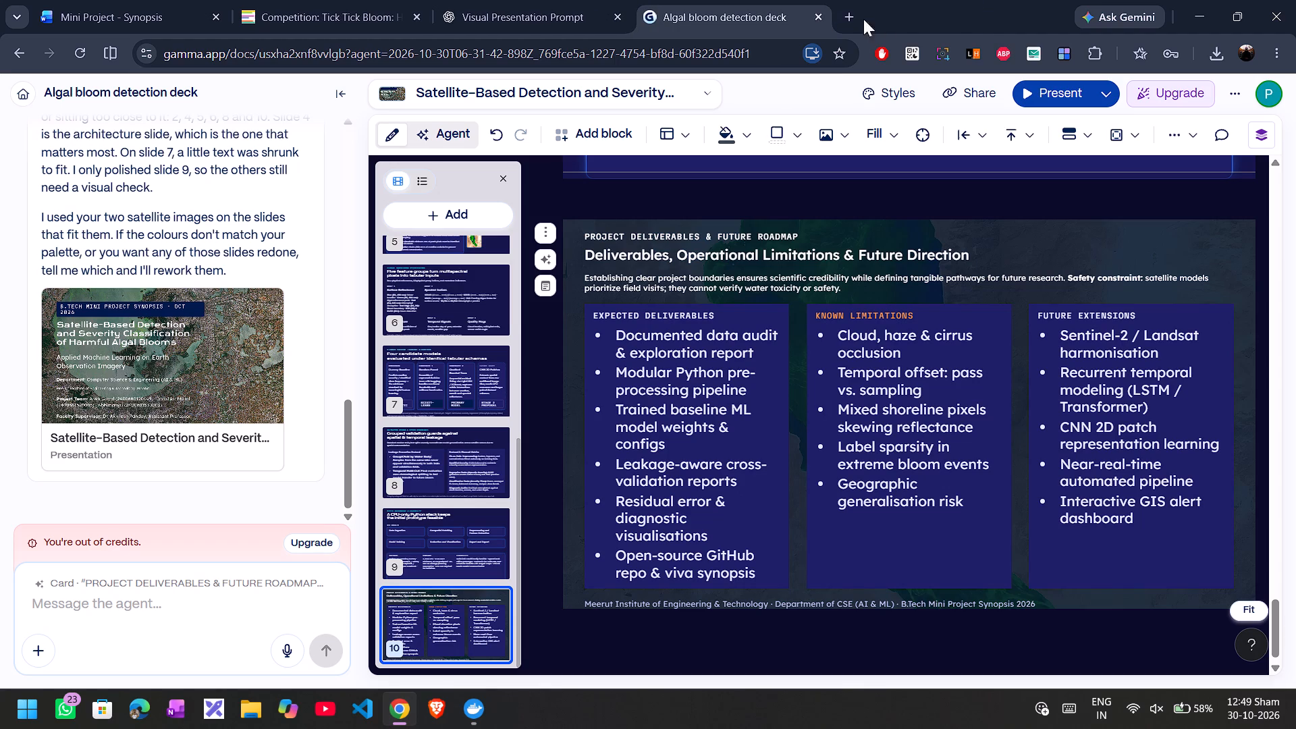
pyautogui.click(816, 19)
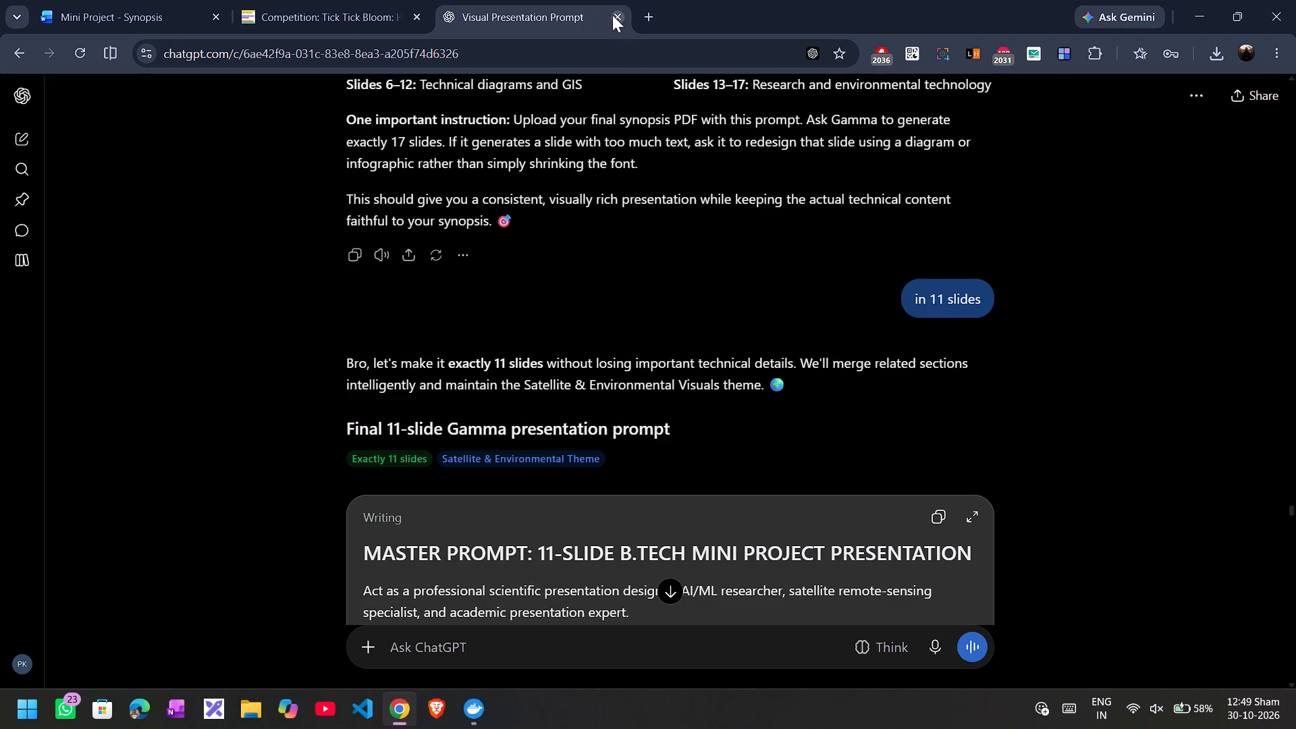
pyautogui.click(612, 15)
pyautogui.click(417, 16)
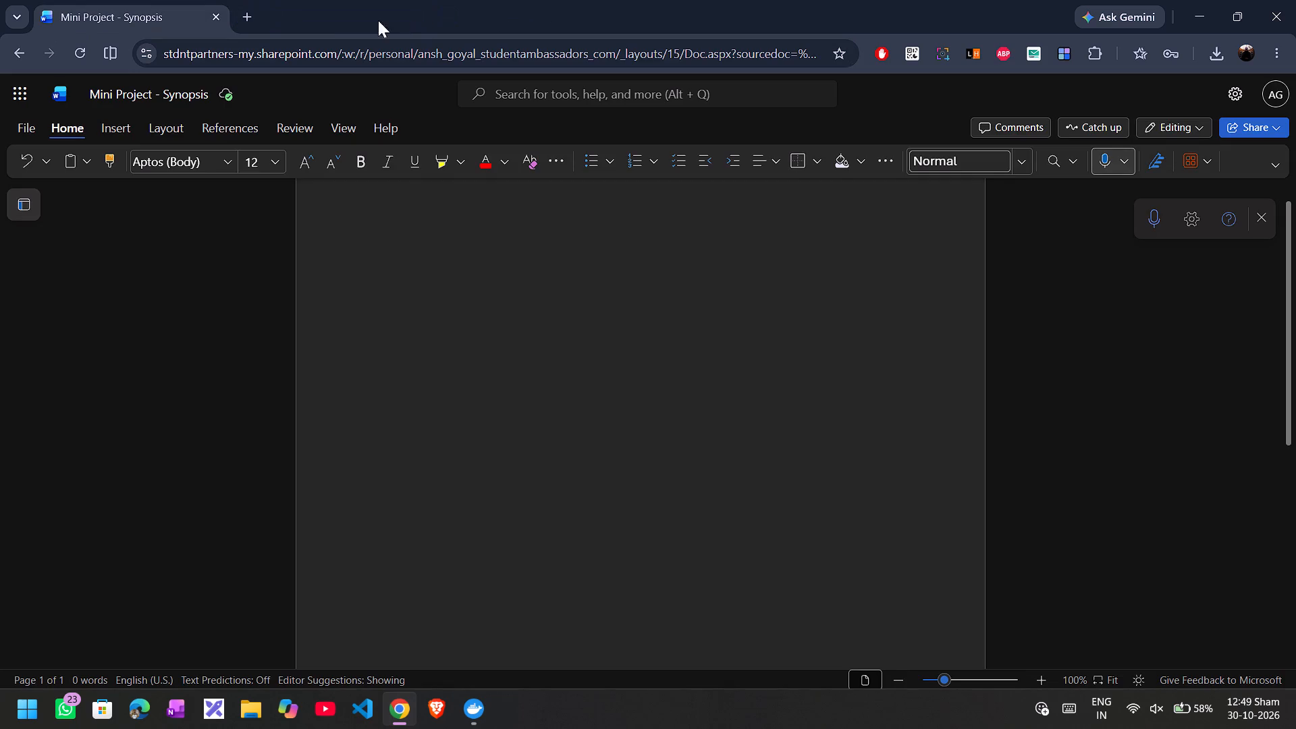
pyautogui.click(246, 15)
pyautogui.click(210, 17)
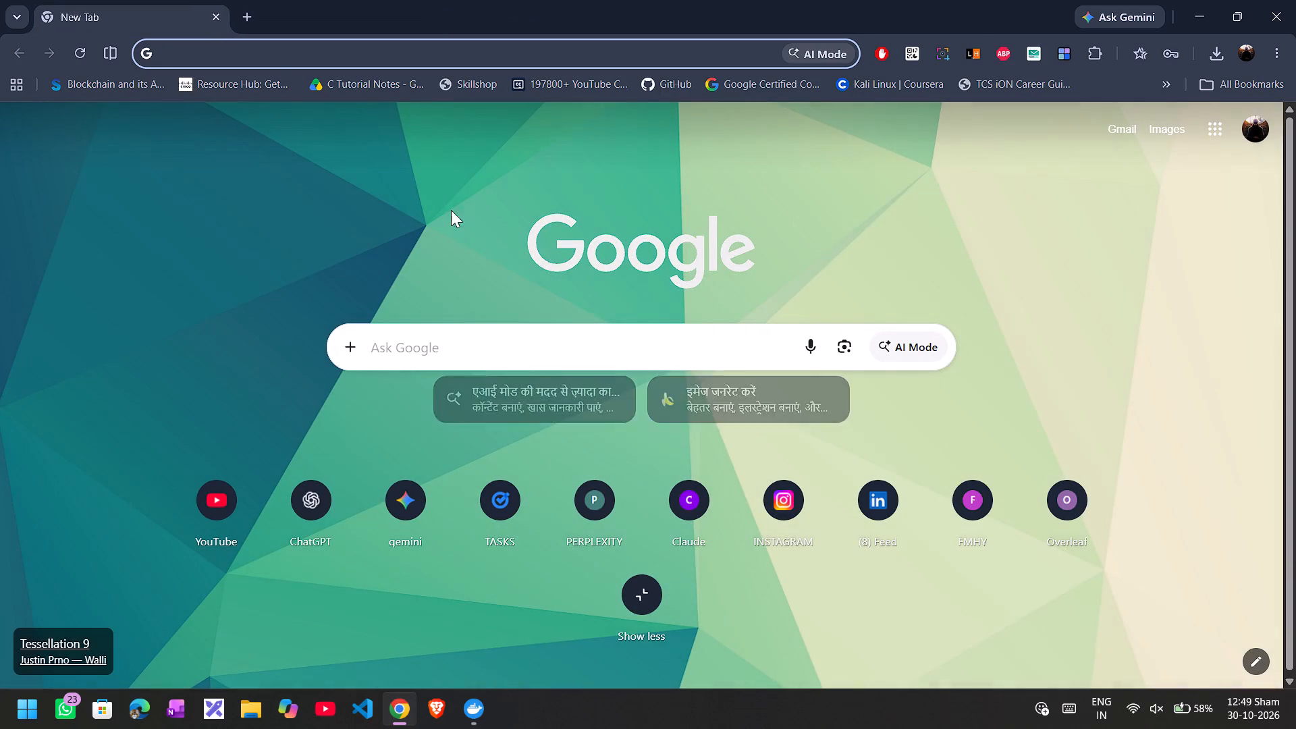
pyautogui.click(223, 23)
pyautogui.click(216, 20)
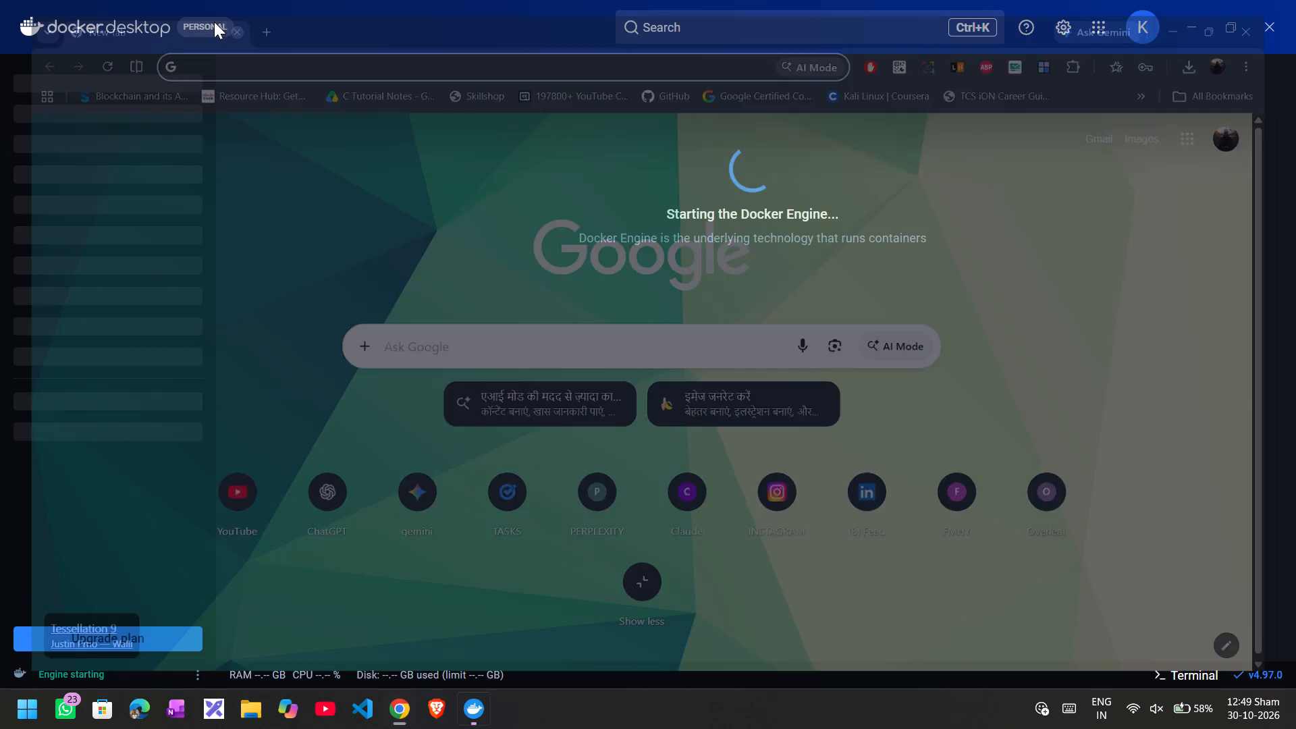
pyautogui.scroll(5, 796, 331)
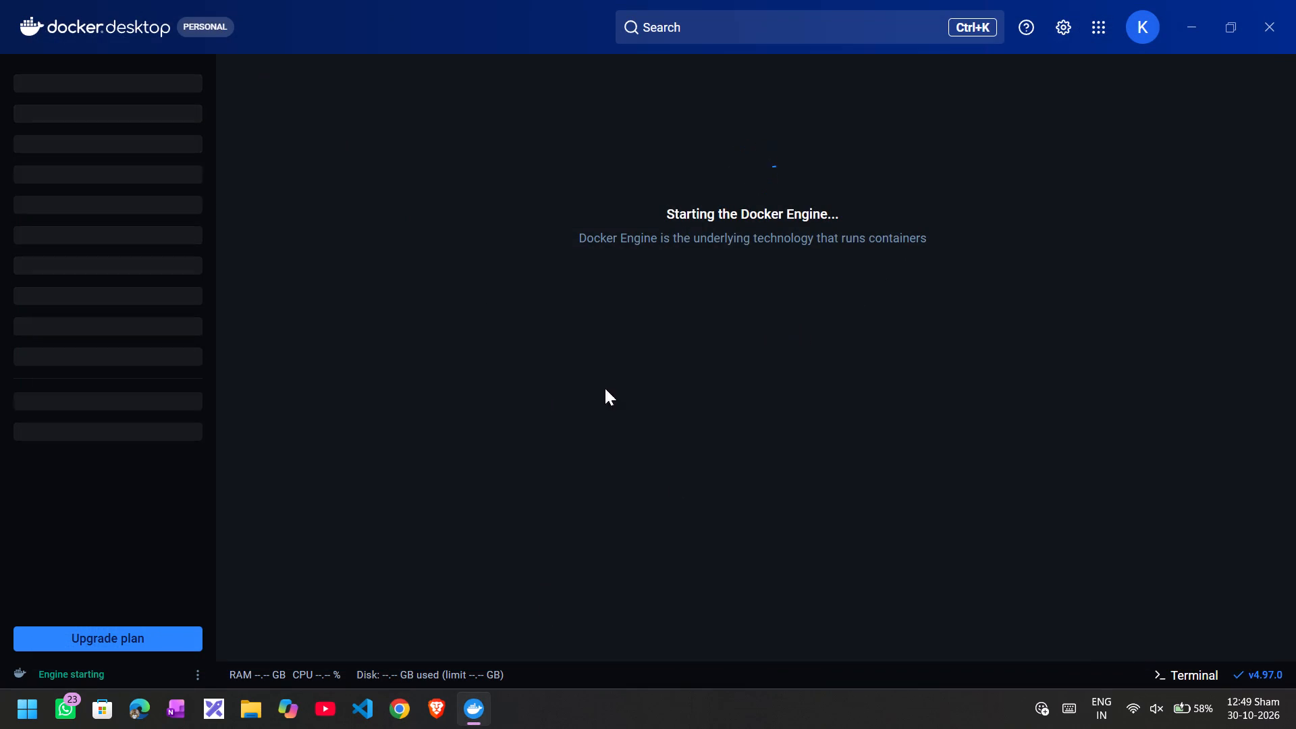